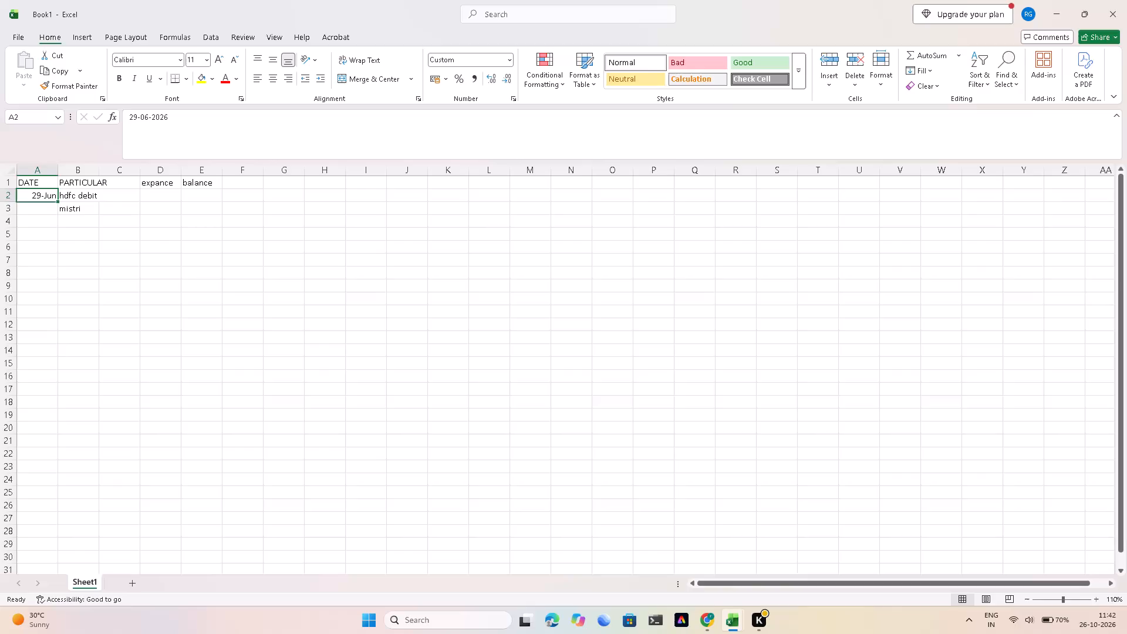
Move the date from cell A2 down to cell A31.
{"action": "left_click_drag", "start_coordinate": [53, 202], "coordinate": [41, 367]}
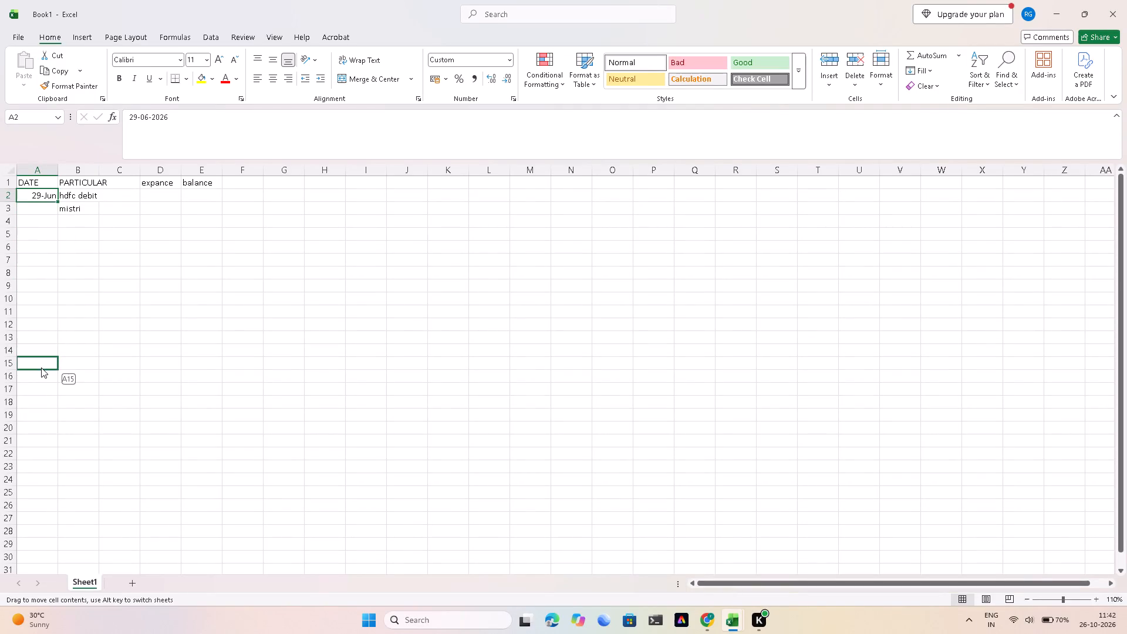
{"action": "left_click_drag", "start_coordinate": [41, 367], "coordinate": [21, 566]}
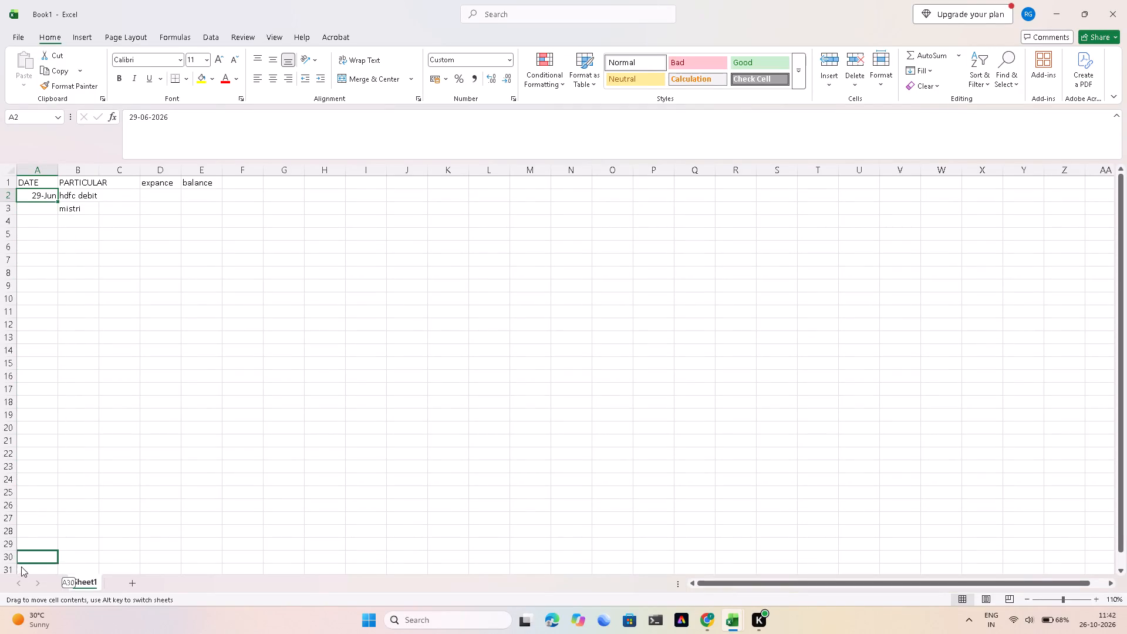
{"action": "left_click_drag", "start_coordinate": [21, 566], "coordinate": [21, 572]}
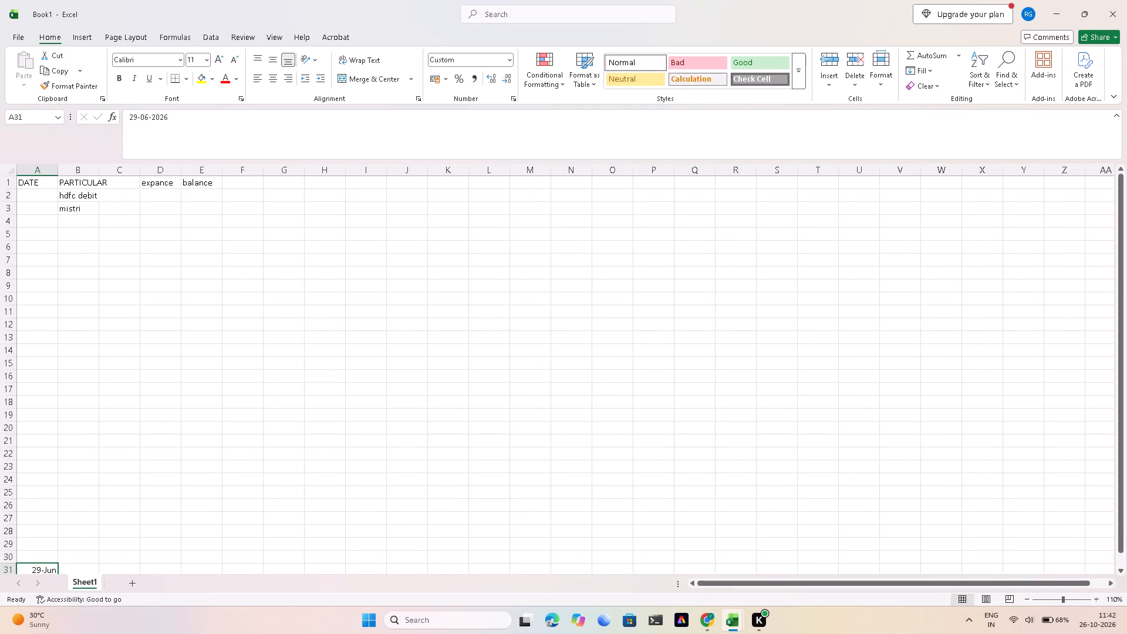
Enter the date 26/06/26 in cell A2, beside the hdfc debit entry.
{"action": "left_click", "coordinate": [31, 194]}
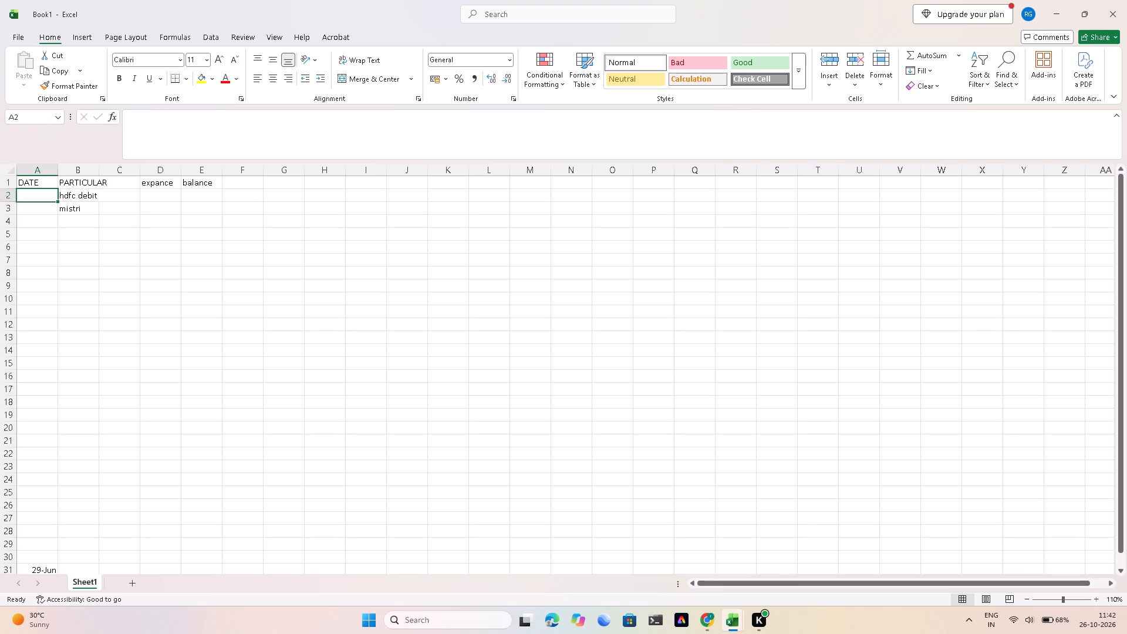
{"action": "type", "text": "26"}
{"action": "type", "text": "/06"}
{"action": "key", "text": "slash"}
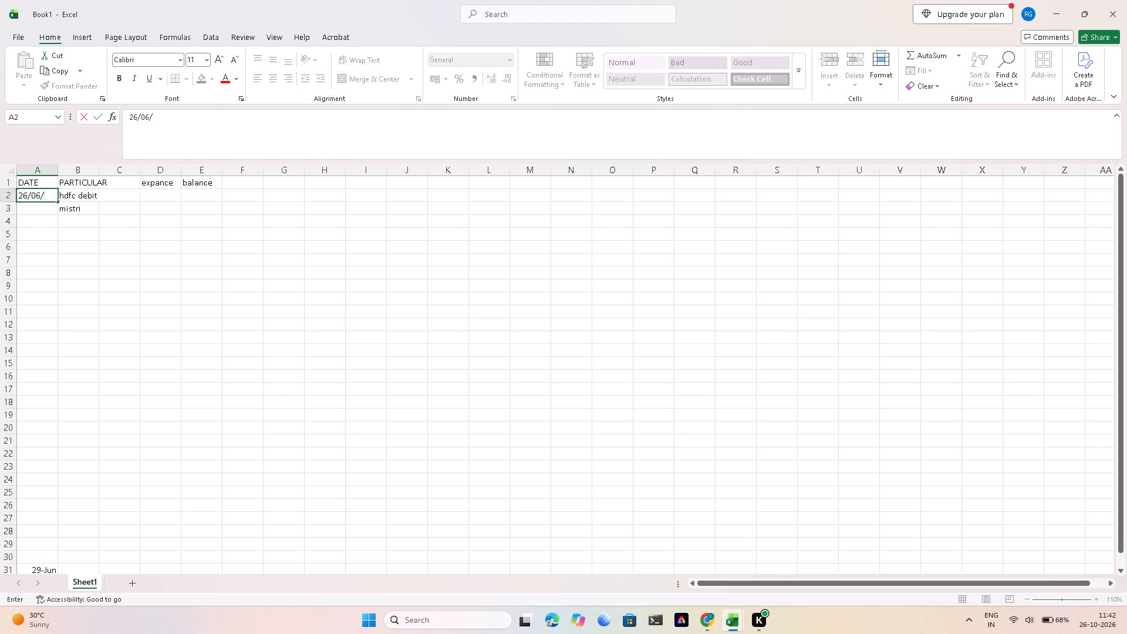
{"action": "type", "text": "26"}
{"action": "left_click", "coordinate": [72, 215]}
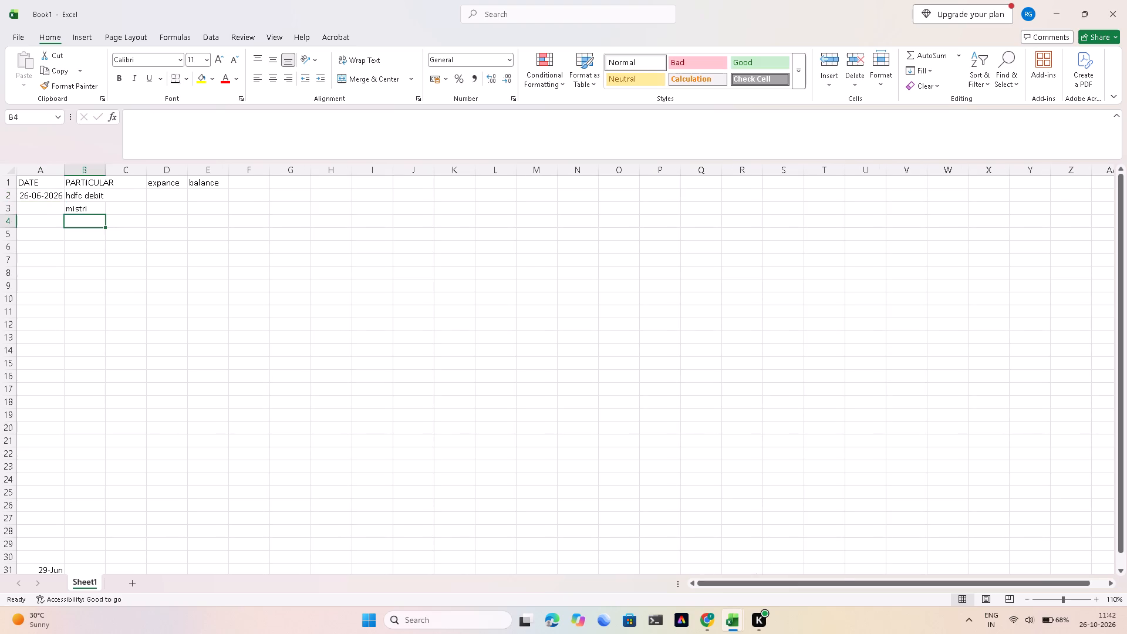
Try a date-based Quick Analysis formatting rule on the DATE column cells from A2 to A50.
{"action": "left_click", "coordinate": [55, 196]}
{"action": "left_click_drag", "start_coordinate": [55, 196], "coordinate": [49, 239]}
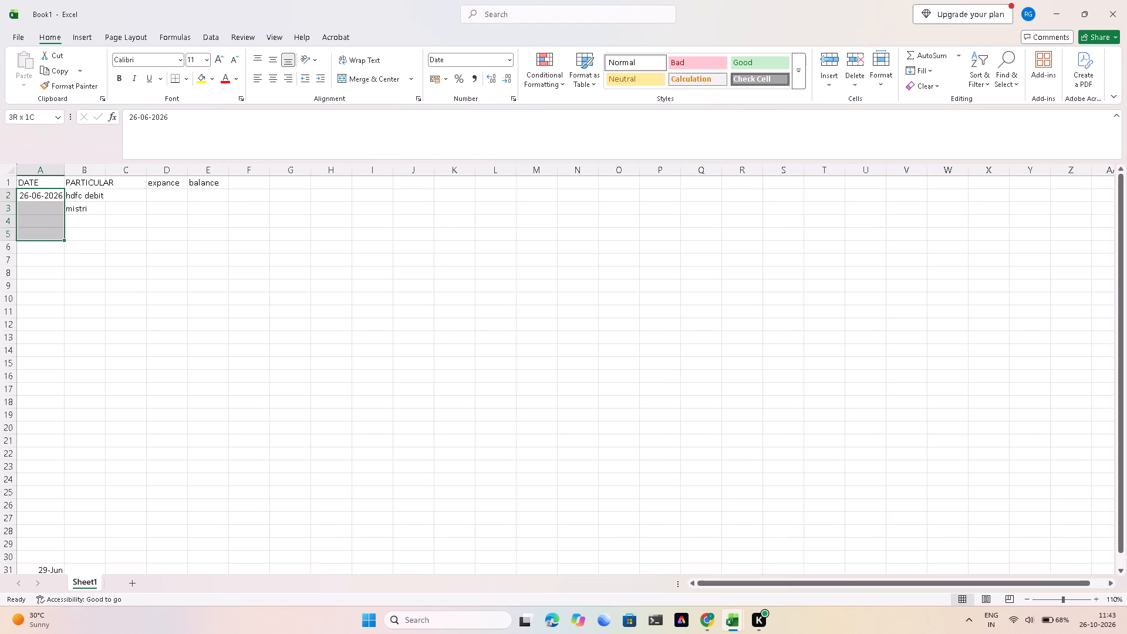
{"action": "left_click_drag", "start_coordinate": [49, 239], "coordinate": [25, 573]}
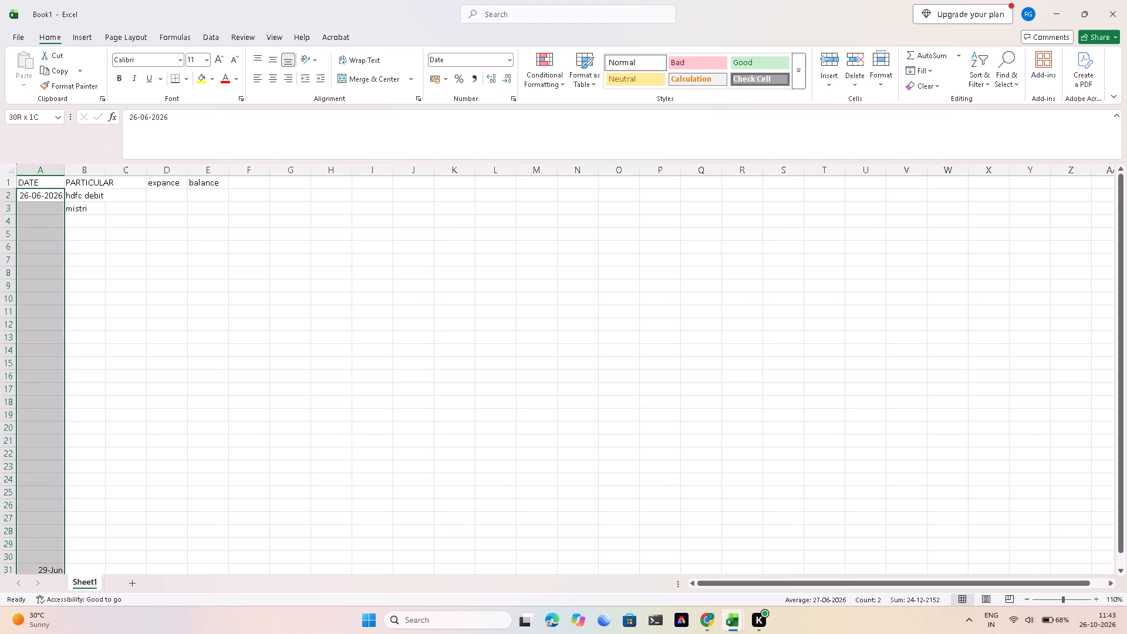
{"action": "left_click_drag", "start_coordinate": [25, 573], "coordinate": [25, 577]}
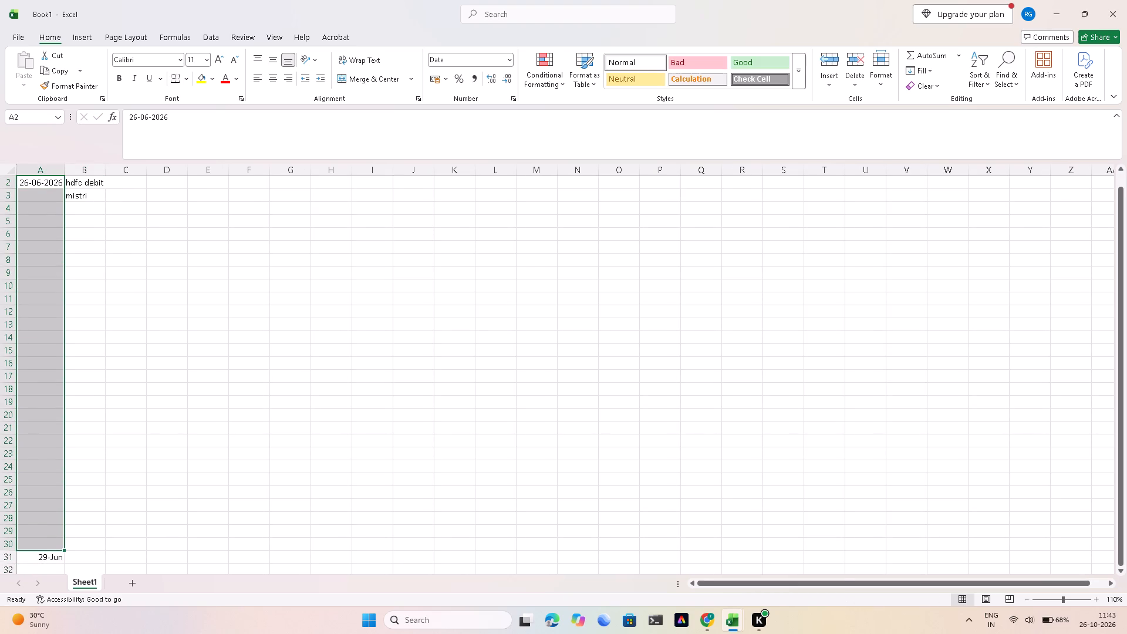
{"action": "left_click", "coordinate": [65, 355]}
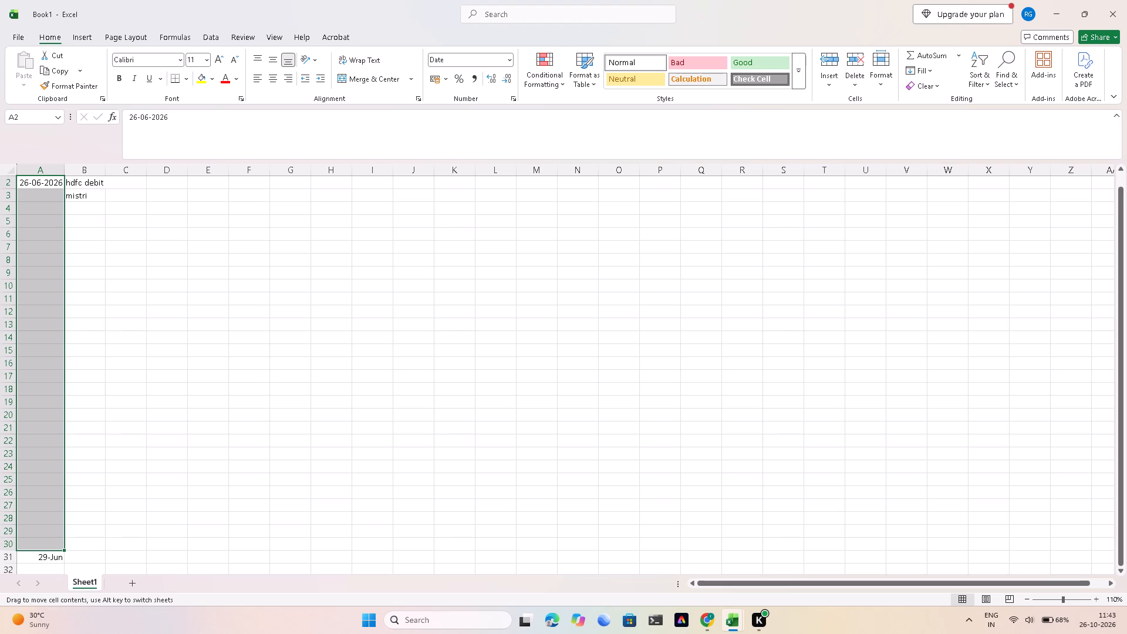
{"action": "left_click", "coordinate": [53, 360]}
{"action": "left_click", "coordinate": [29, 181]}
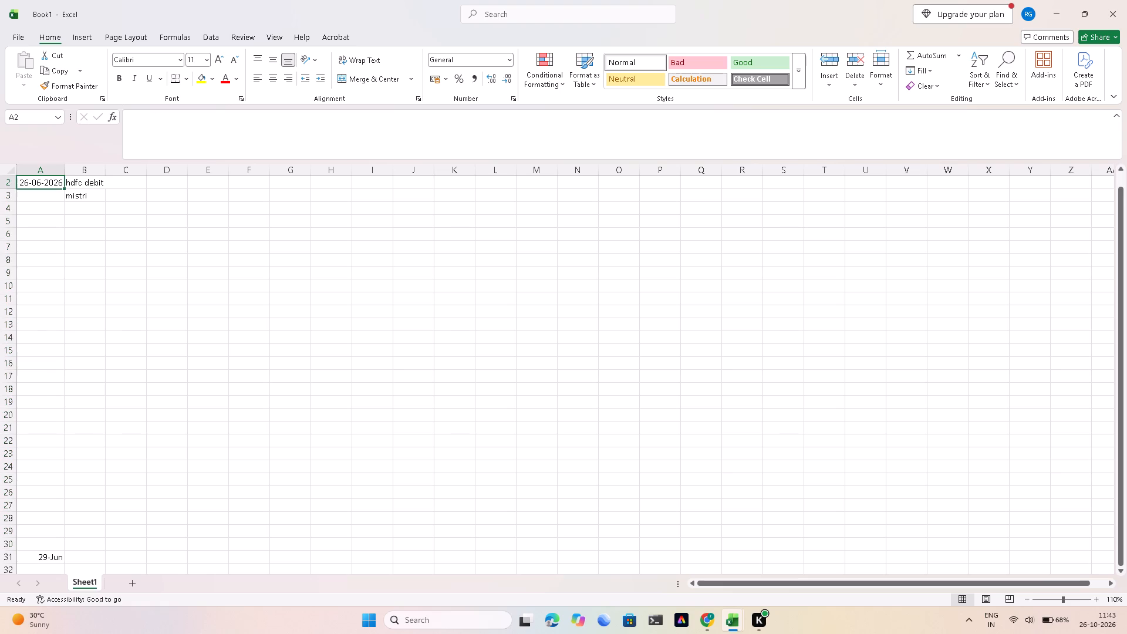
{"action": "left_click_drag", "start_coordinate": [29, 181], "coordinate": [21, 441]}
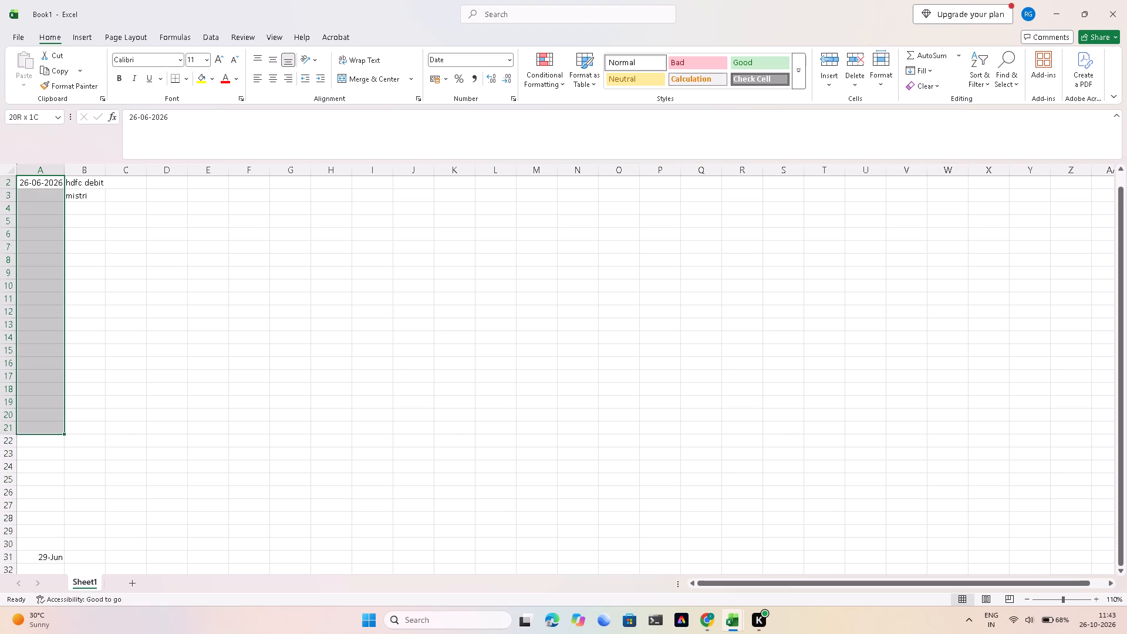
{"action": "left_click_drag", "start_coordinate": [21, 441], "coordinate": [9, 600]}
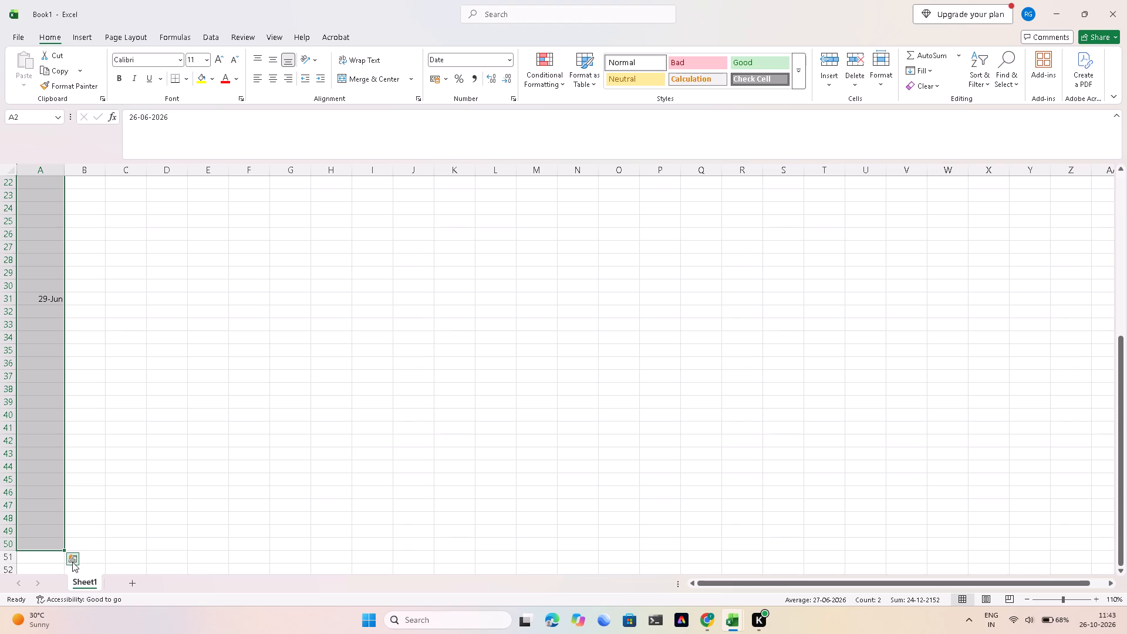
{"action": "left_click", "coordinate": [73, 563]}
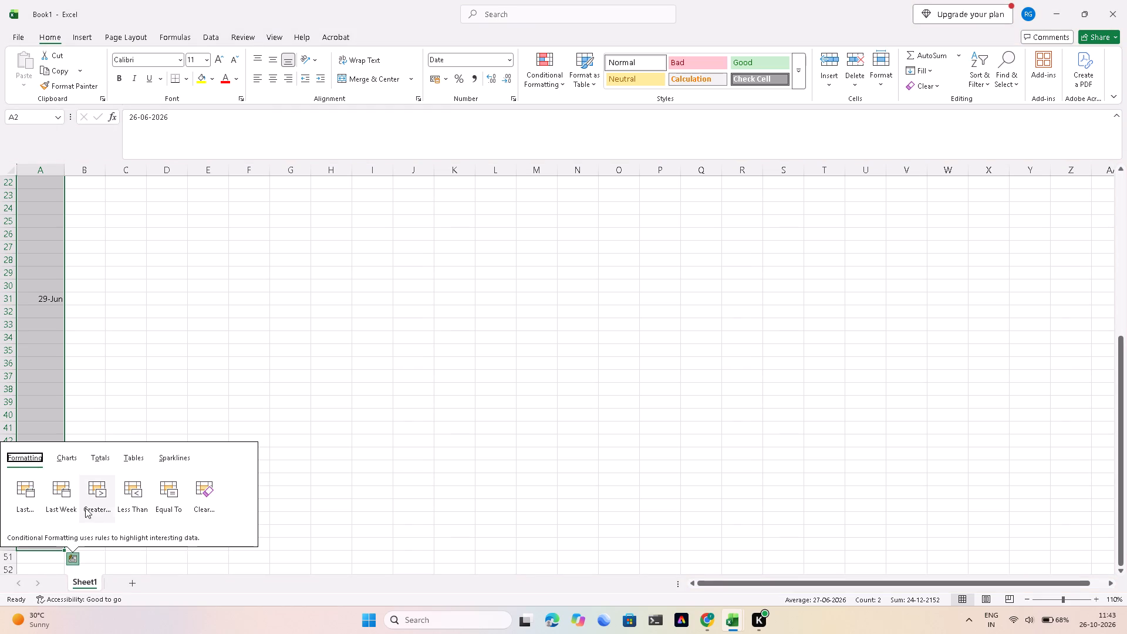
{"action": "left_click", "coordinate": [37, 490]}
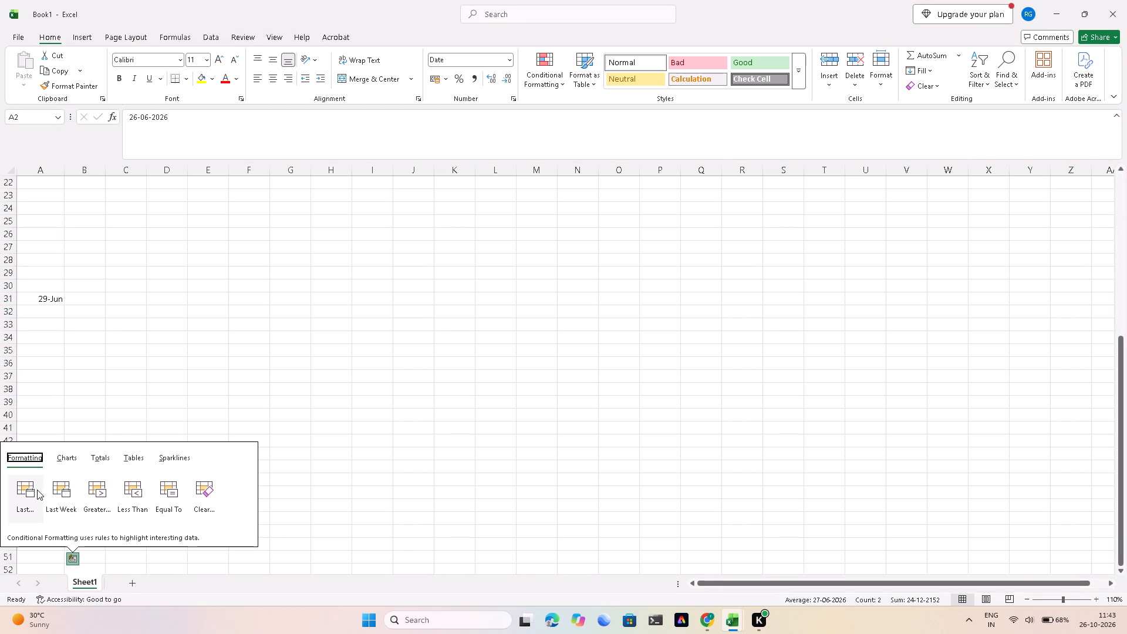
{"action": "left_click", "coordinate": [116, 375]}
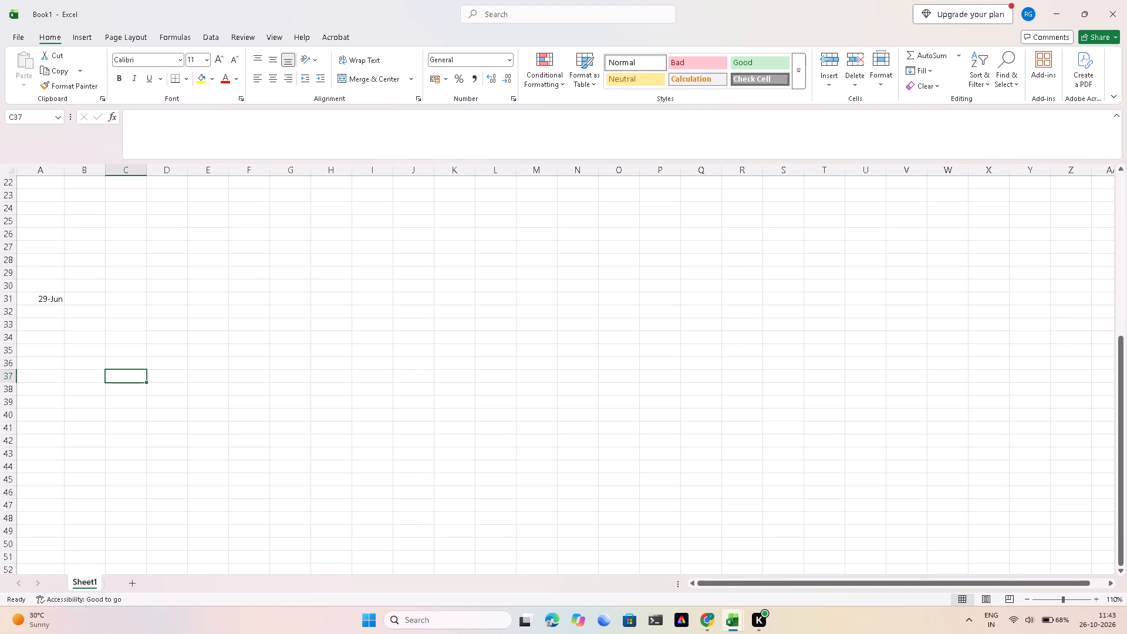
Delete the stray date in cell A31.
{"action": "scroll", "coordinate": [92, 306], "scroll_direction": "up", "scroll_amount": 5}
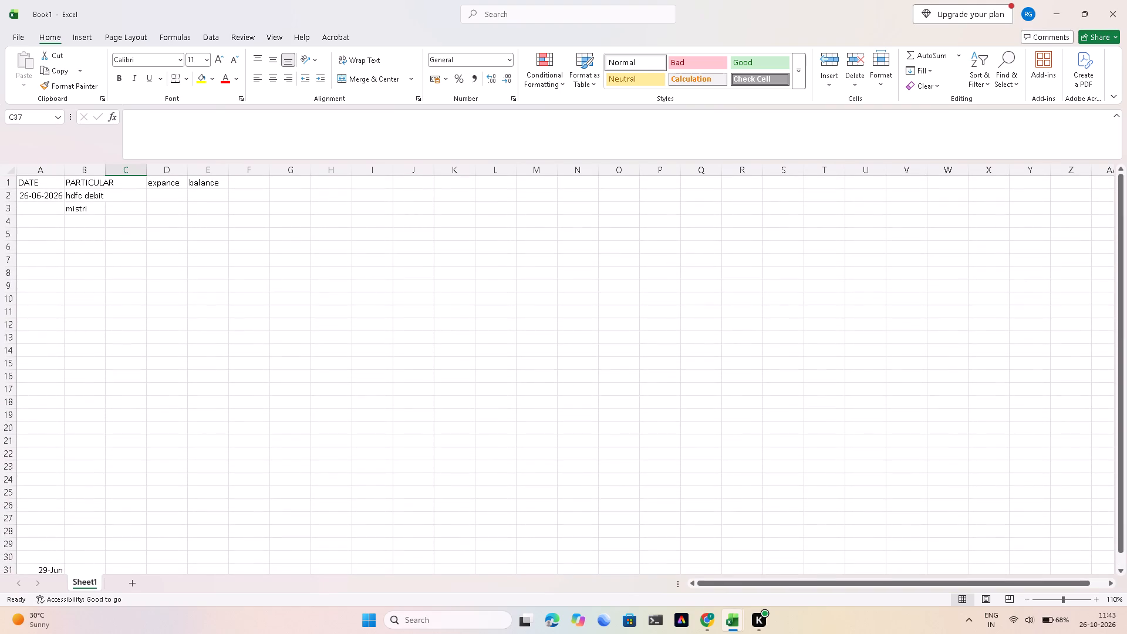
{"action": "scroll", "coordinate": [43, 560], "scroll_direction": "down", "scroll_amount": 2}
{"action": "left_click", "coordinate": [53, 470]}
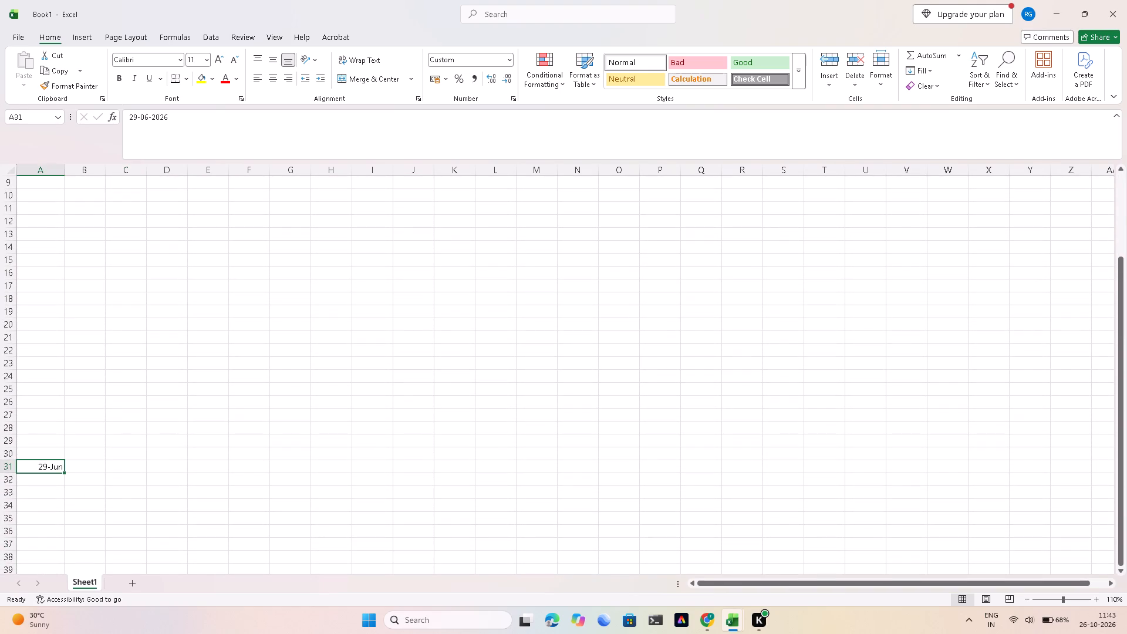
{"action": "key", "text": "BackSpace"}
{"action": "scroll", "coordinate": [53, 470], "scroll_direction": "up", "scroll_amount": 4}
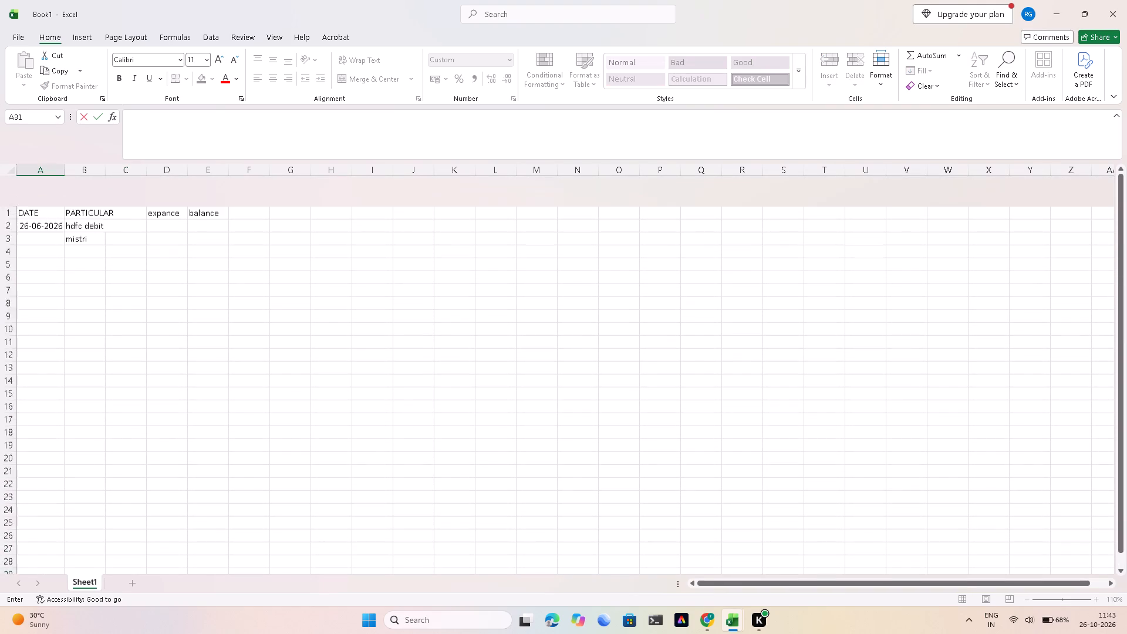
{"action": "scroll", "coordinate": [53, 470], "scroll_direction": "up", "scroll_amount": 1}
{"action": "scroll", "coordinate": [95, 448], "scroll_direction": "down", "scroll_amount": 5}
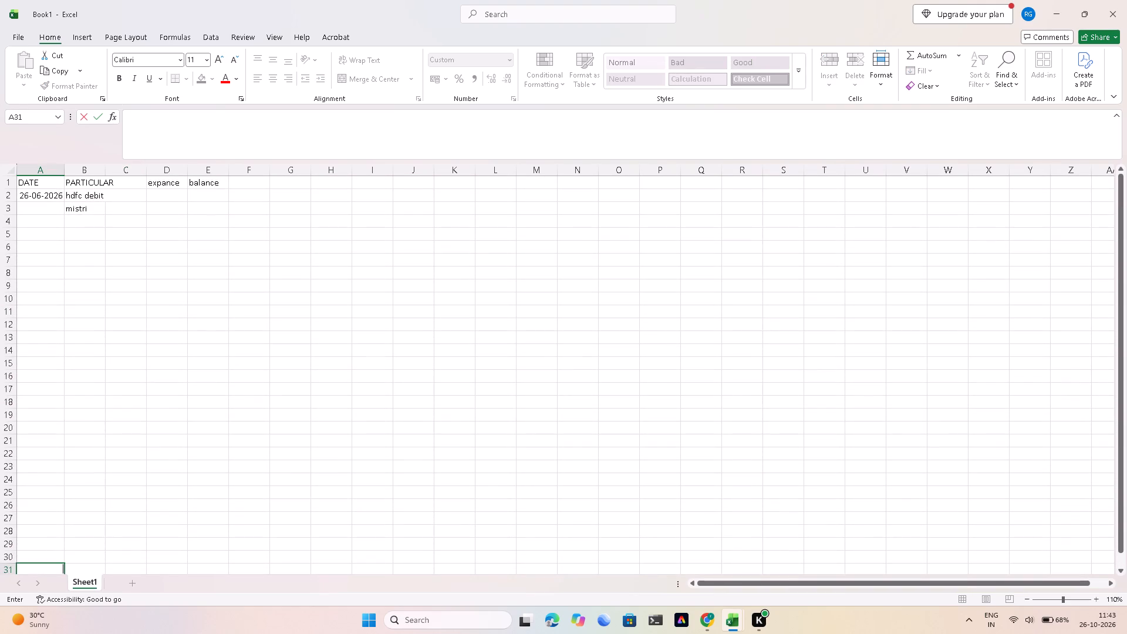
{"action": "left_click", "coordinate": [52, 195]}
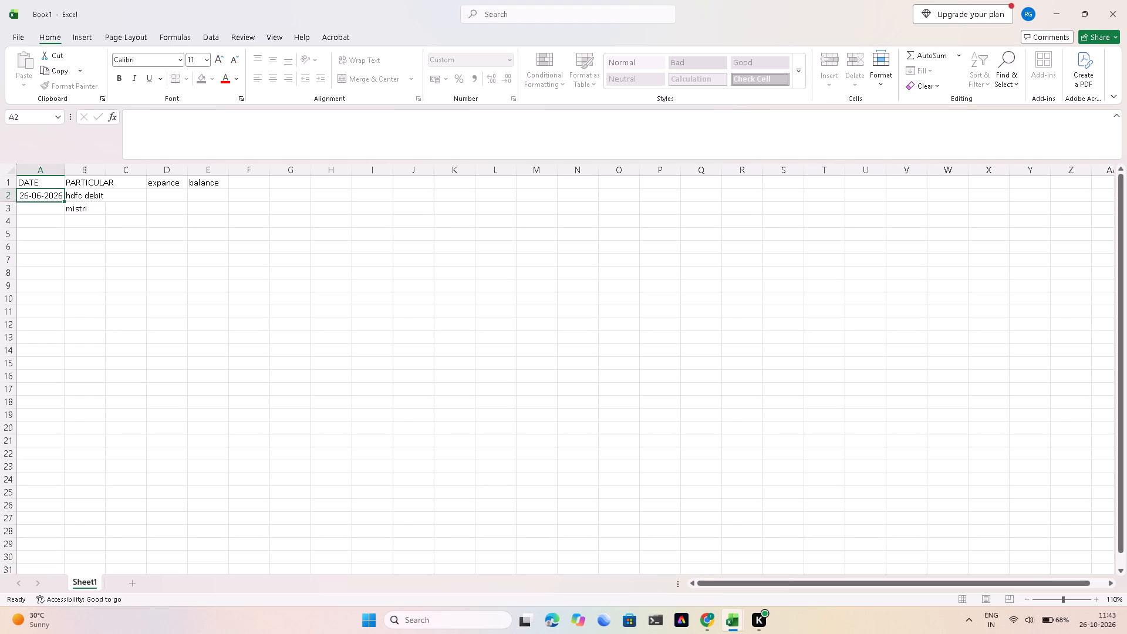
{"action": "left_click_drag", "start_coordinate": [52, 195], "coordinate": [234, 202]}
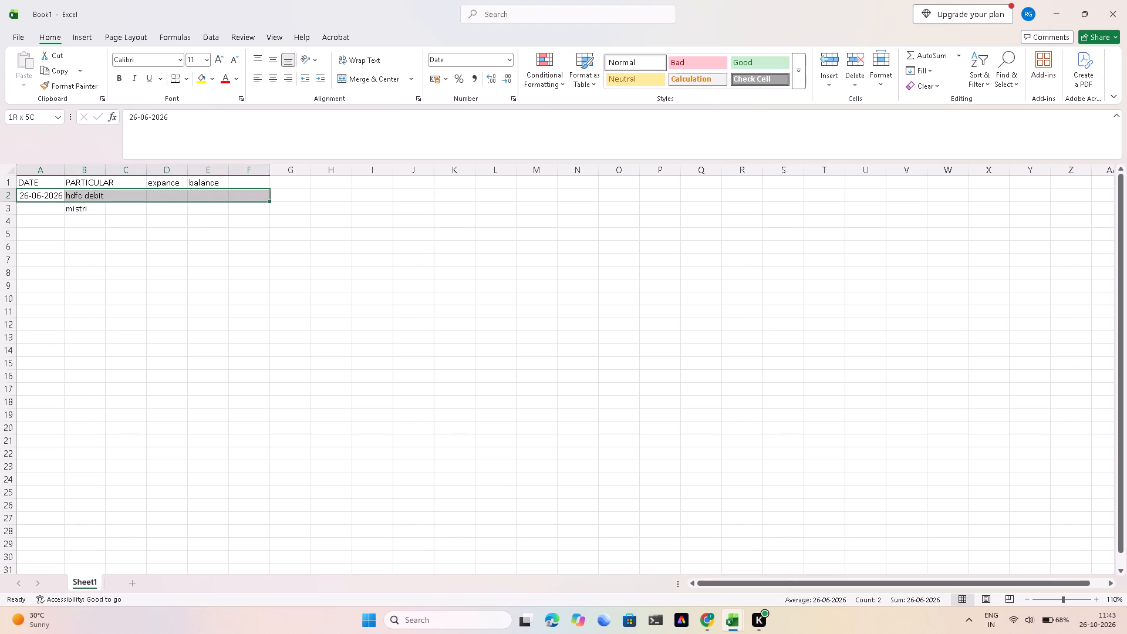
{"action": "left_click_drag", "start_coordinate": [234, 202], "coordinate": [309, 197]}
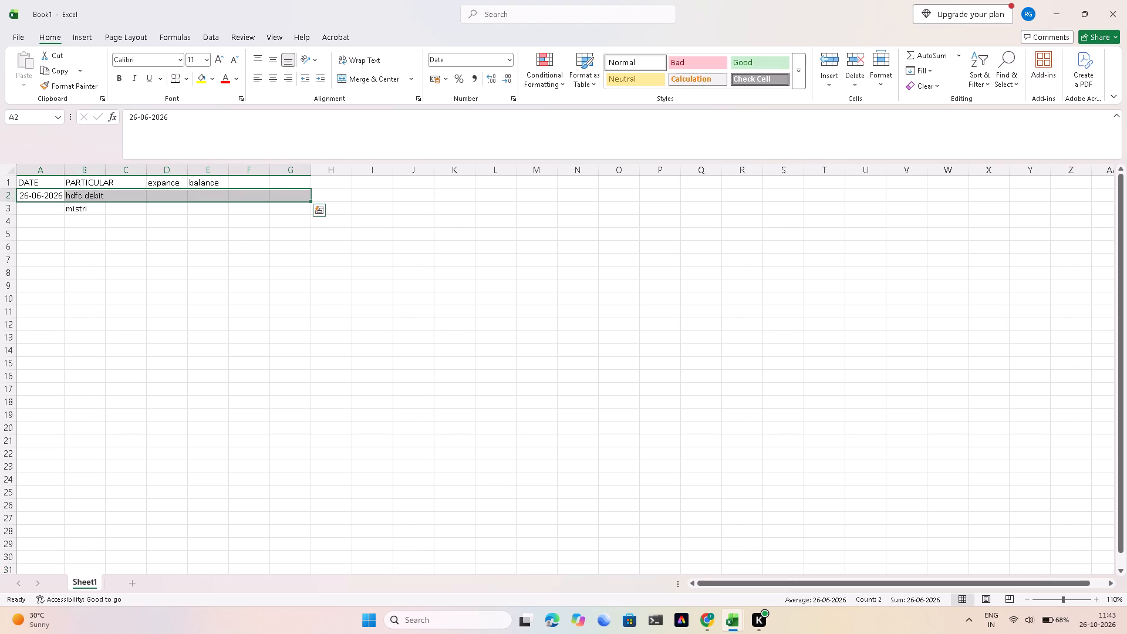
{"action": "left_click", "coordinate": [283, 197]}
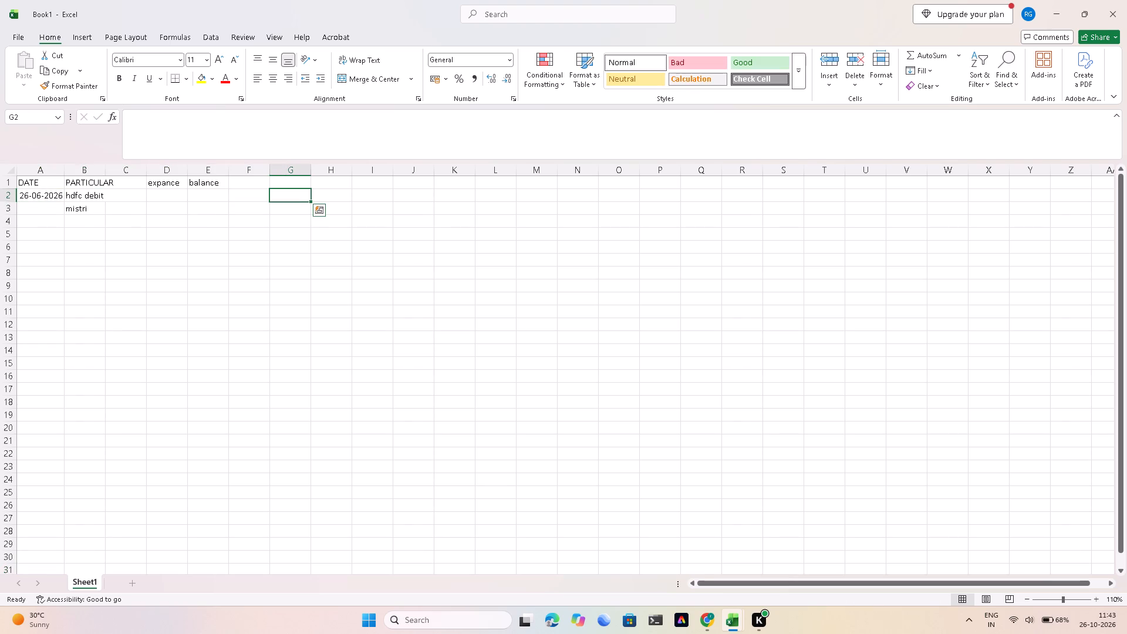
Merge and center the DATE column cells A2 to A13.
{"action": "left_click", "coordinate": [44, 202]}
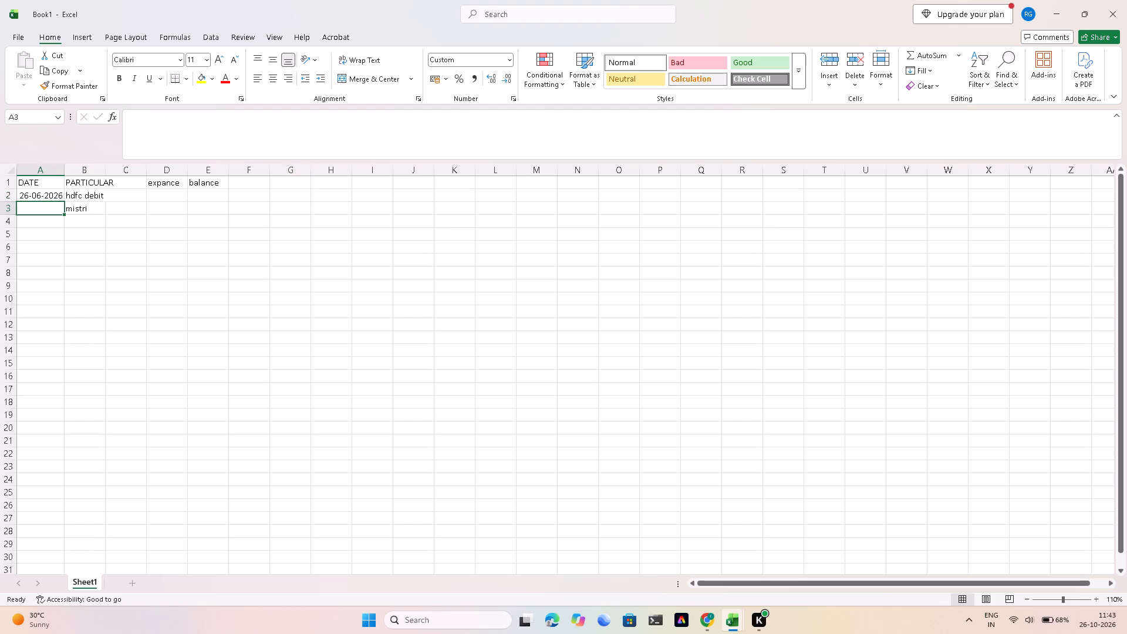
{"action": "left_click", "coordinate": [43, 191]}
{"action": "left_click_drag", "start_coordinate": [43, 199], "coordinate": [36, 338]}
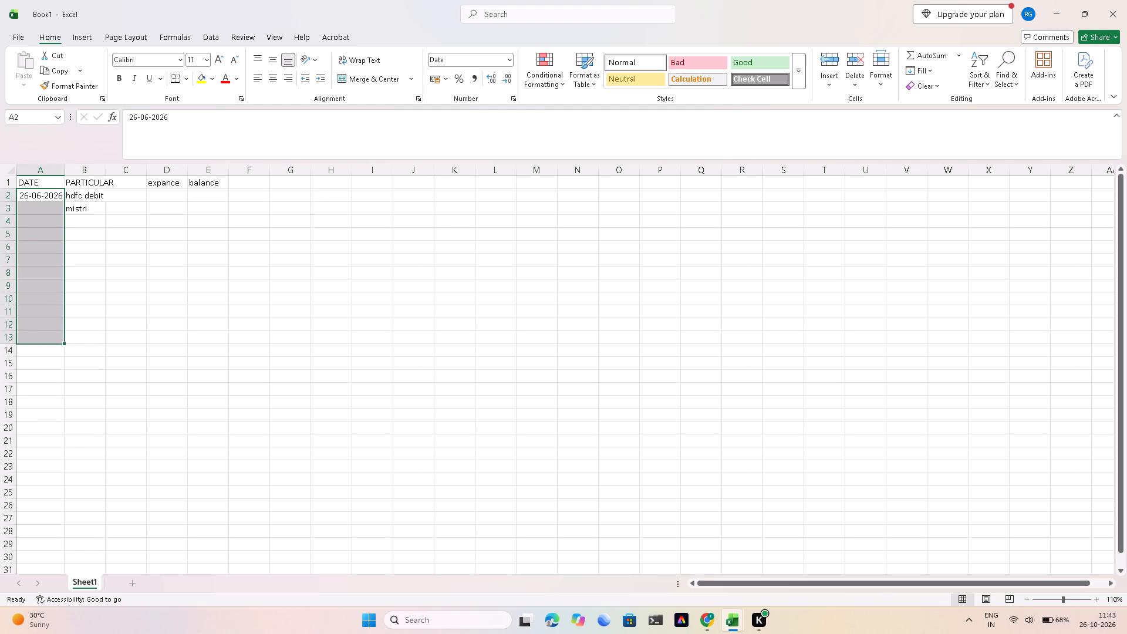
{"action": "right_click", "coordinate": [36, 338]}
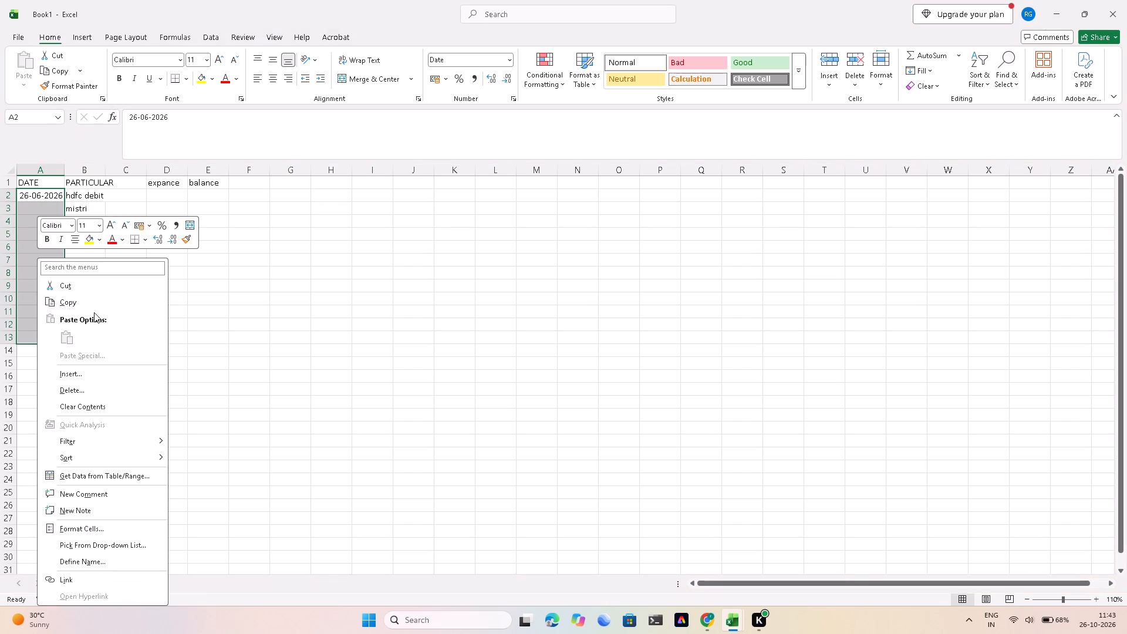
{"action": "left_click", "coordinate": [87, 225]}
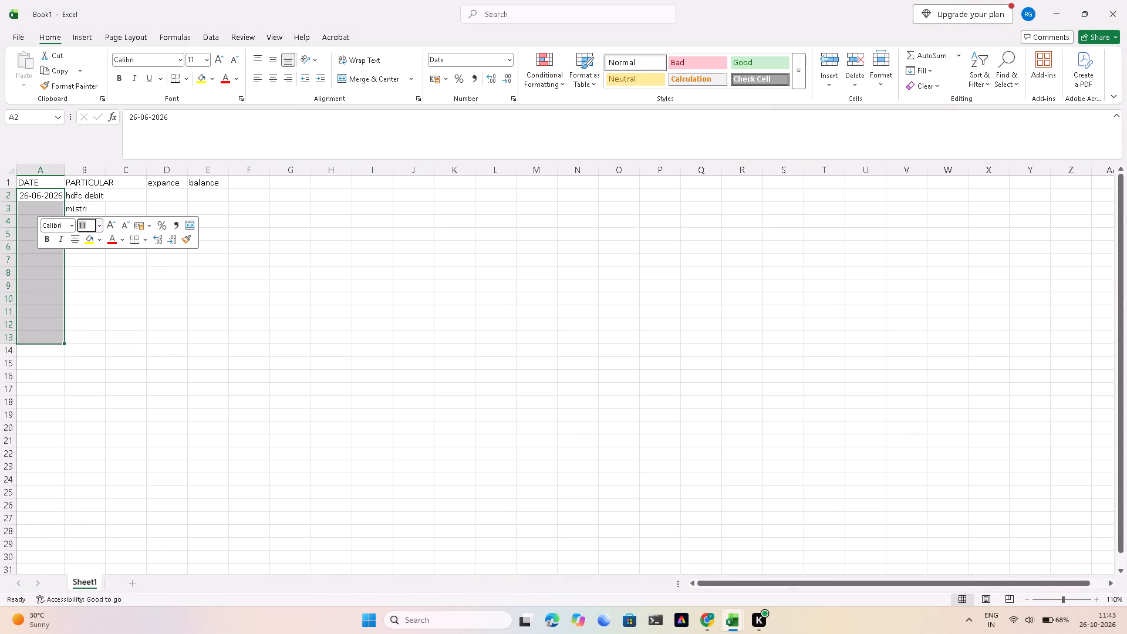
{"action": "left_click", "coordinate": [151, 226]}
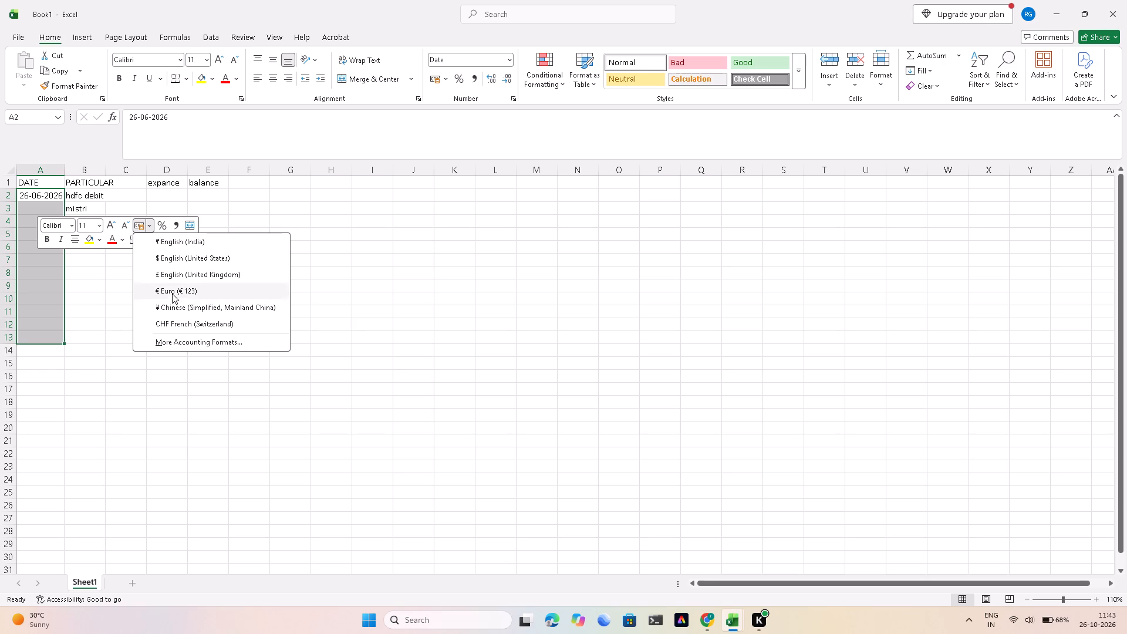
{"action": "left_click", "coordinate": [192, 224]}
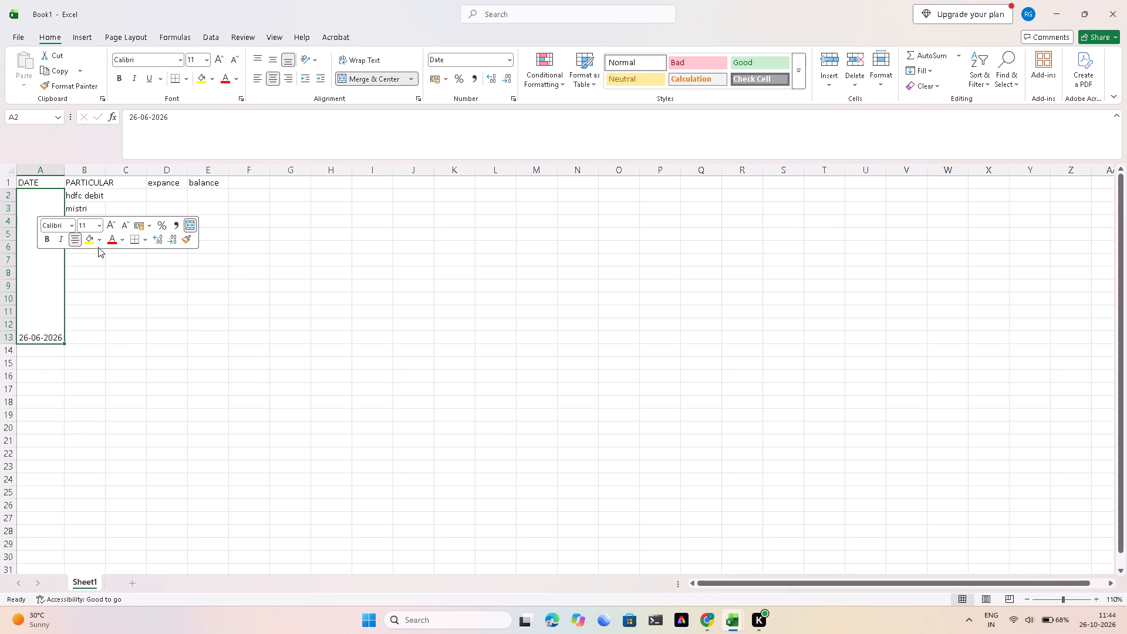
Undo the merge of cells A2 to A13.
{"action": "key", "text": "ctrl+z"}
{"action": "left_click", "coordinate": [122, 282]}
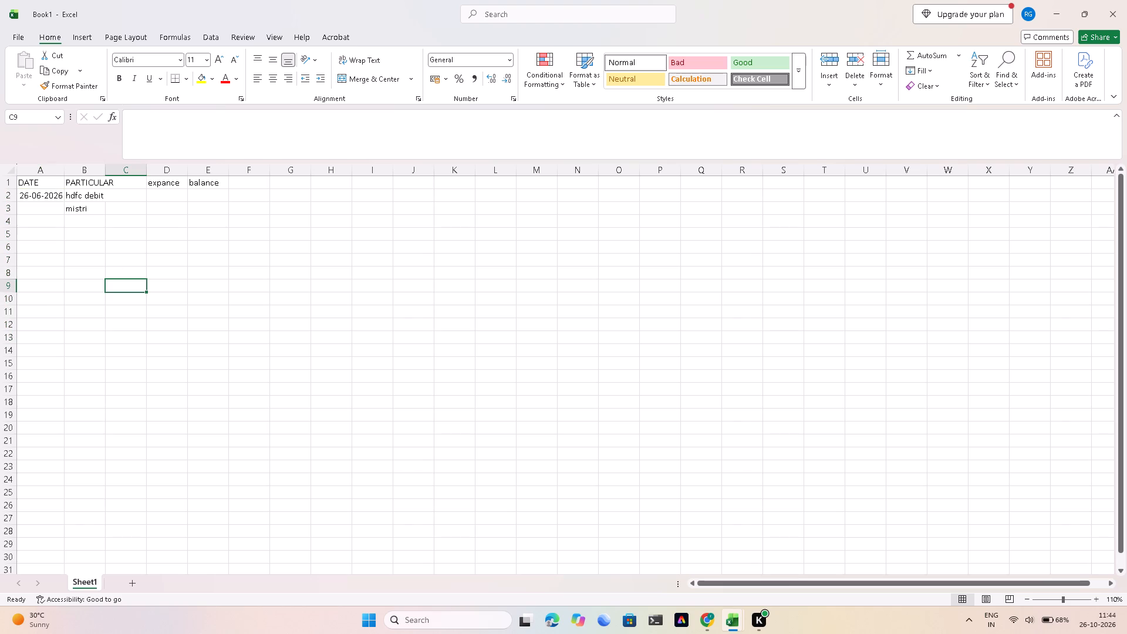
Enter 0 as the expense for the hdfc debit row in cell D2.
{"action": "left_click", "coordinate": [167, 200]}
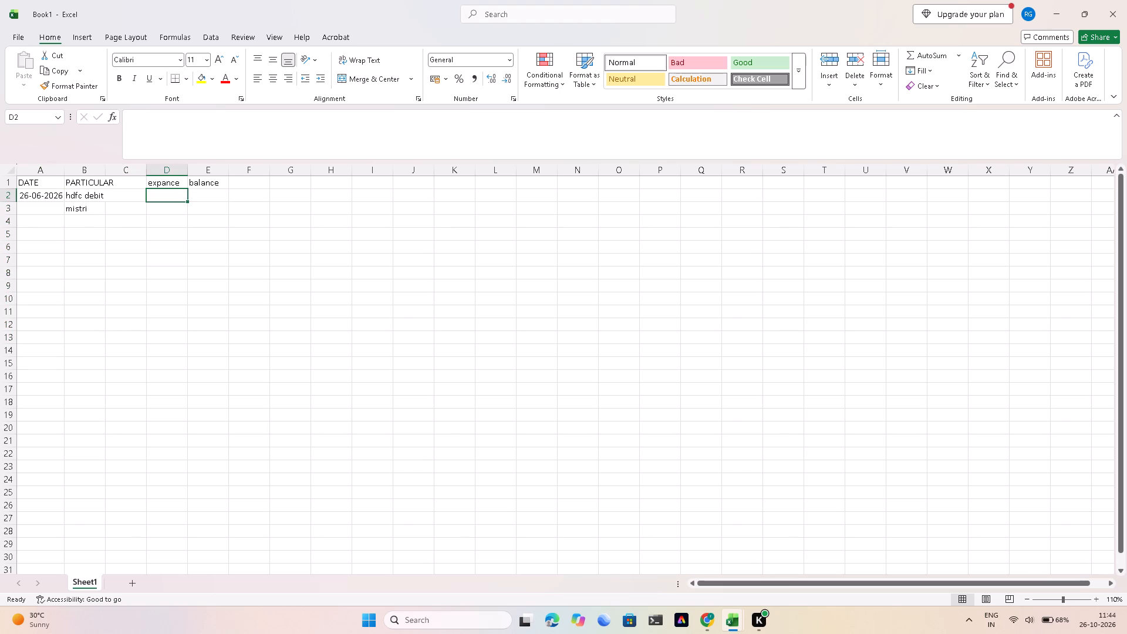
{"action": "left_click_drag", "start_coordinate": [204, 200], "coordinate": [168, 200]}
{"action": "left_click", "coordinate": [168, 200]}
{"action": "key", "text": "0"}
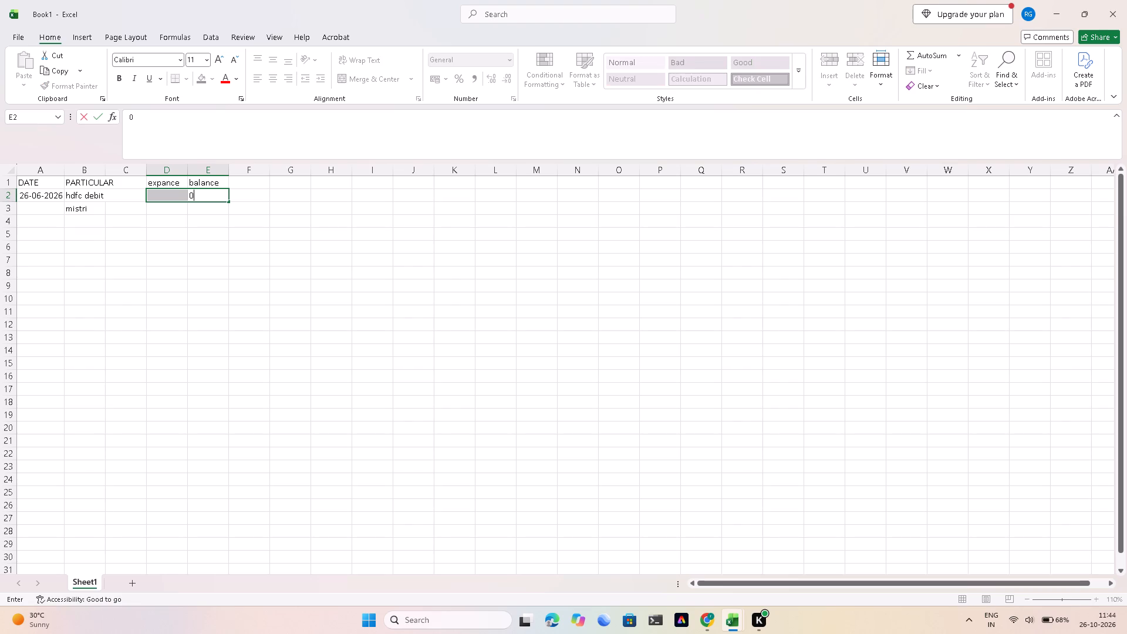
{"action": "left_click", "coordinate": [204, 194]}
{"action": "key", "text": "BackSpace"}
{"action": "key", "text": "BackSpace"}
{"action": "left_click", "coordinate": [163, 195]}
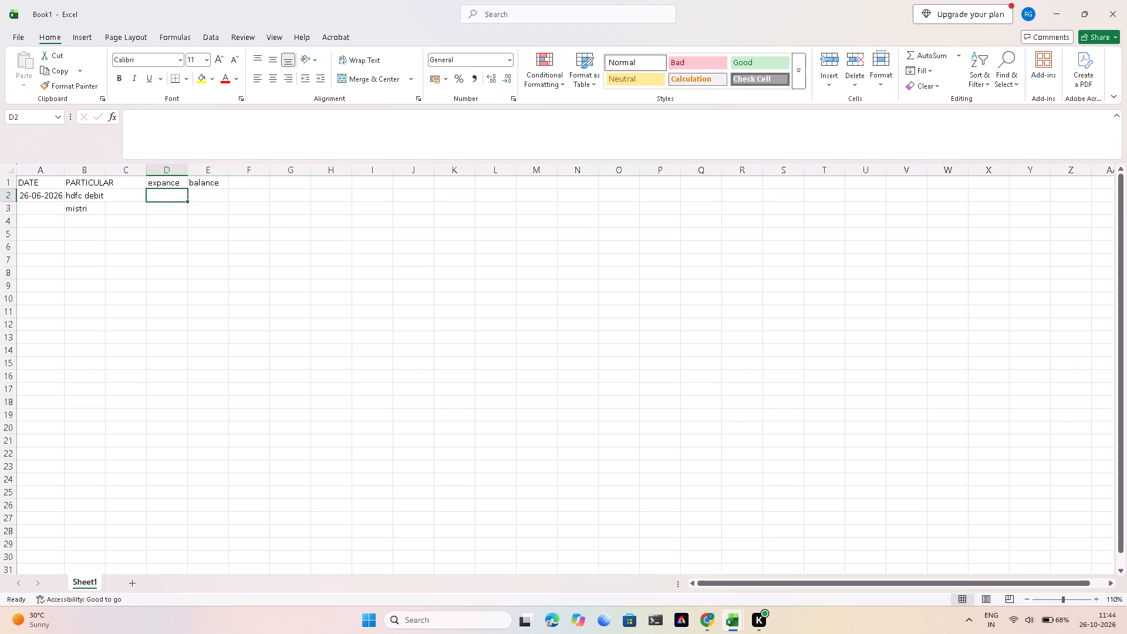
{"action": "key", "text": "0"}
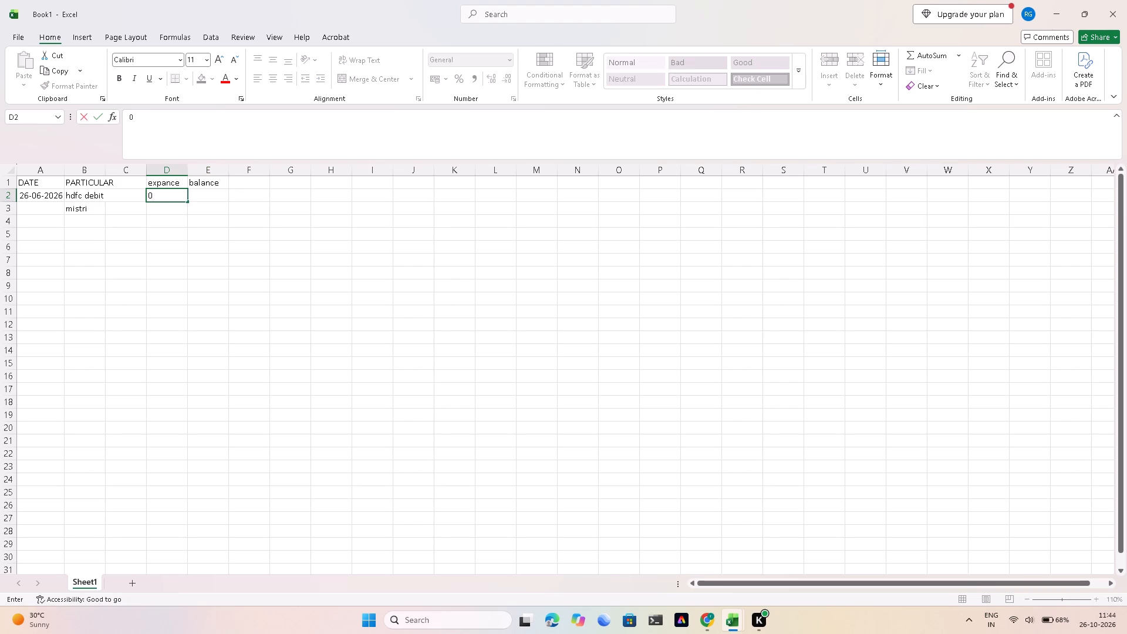
Enter 30000 as the balance for the hdfc debit row in cell E2.
{"action": "left_click", "coordinate": [215, 193]}
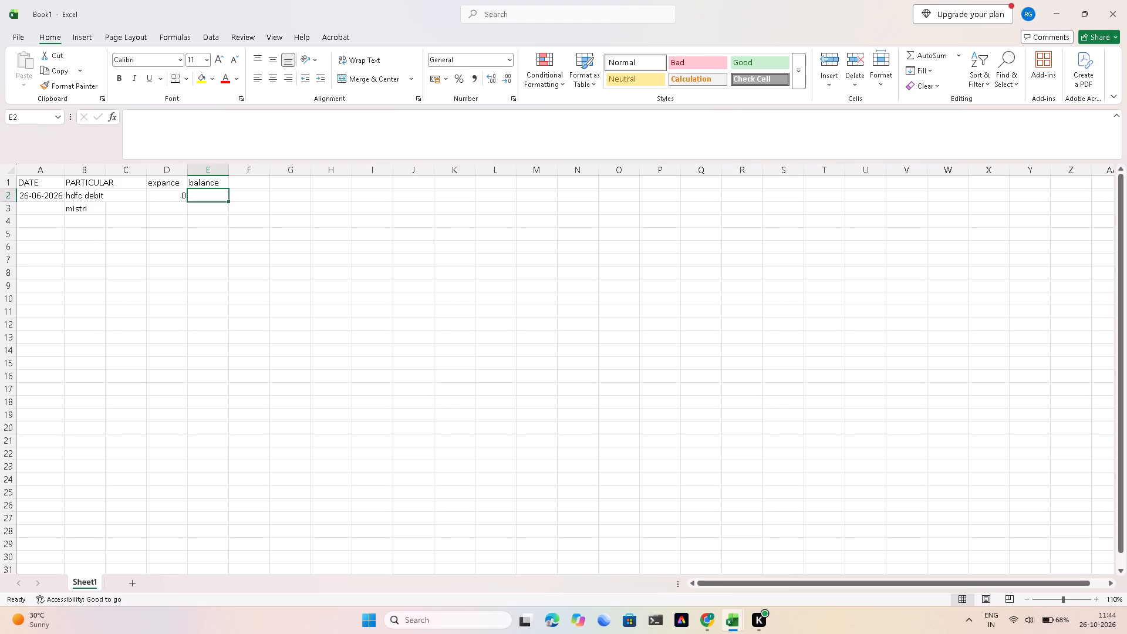
{"action": "type", "text": "30000"}
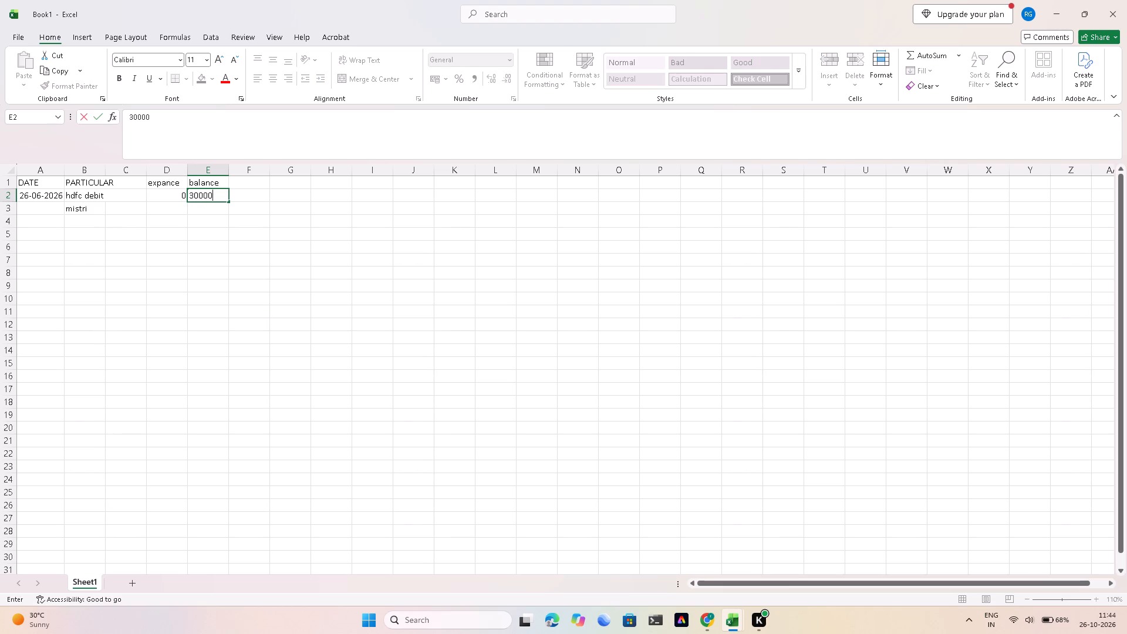
{"action": "left_click", "coordinate": [27, 210]}
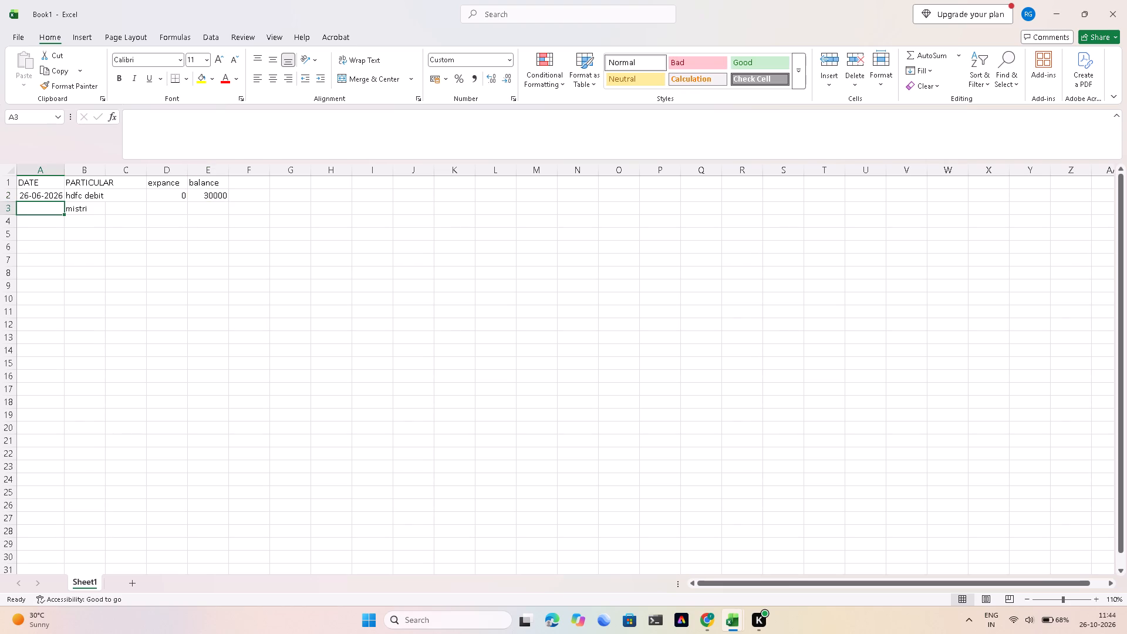
Replace the particular mistri in cell B3 with brick.
{"action": "left_click", "coordinate": [89, 208]}
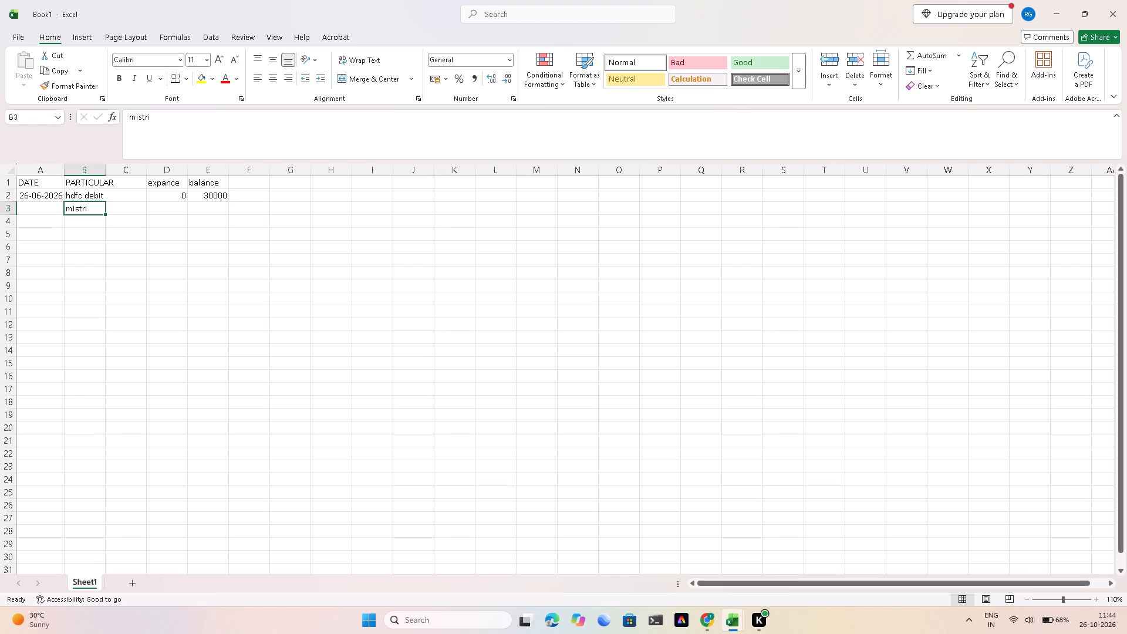
{"action": "key", "text": "BackSpace"}
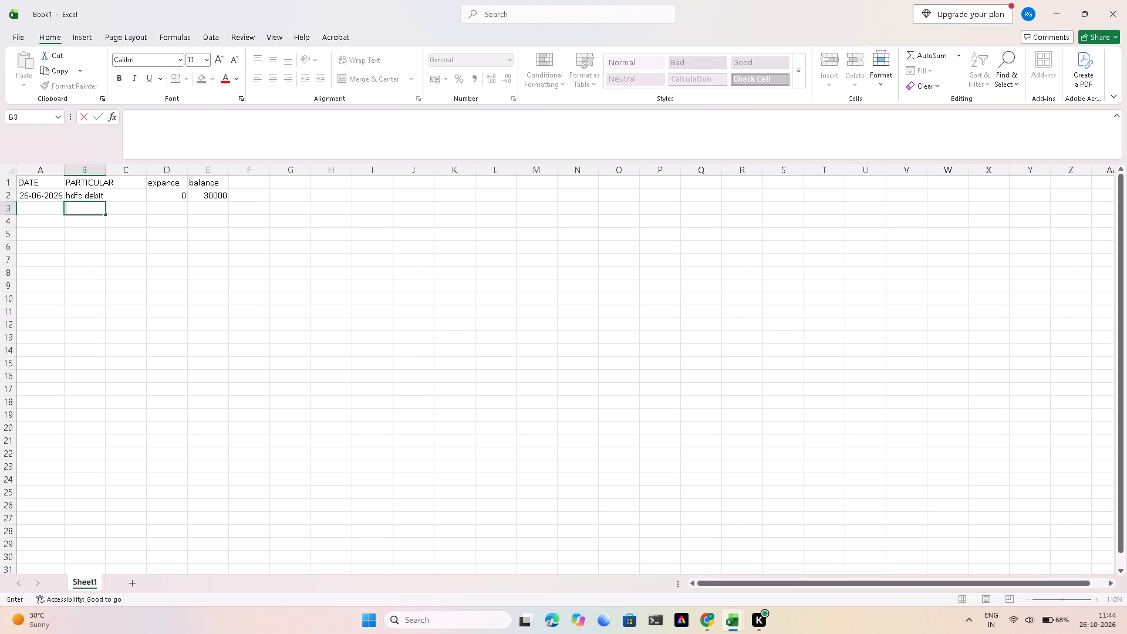
{"action": "type", "text": "brick"}
{"action": "left_click", "coordinate": [171, 210]}
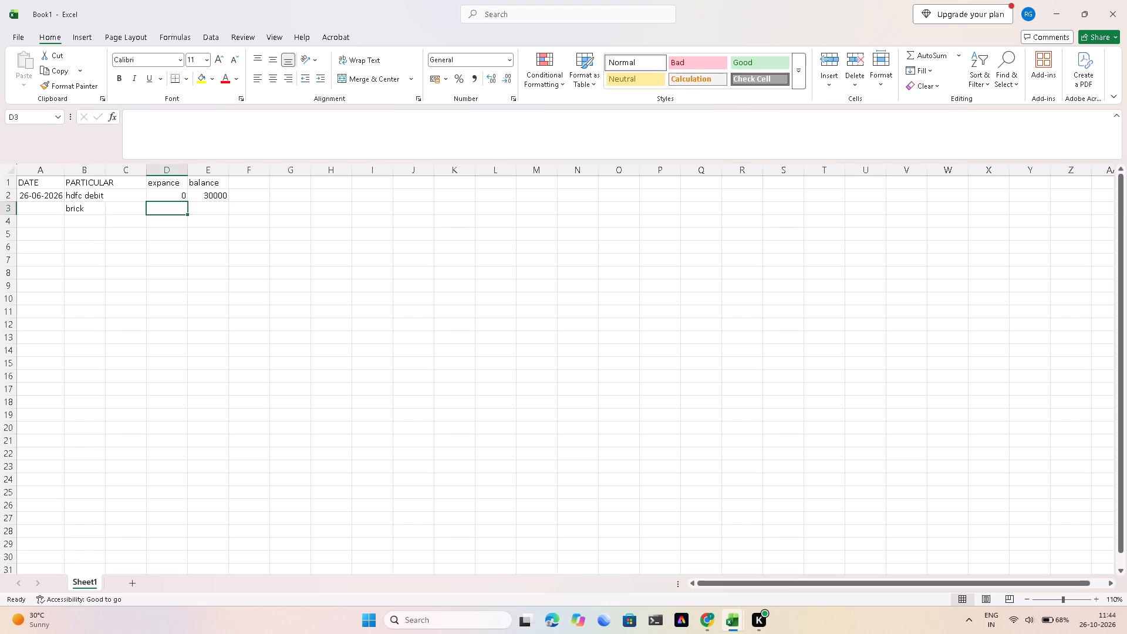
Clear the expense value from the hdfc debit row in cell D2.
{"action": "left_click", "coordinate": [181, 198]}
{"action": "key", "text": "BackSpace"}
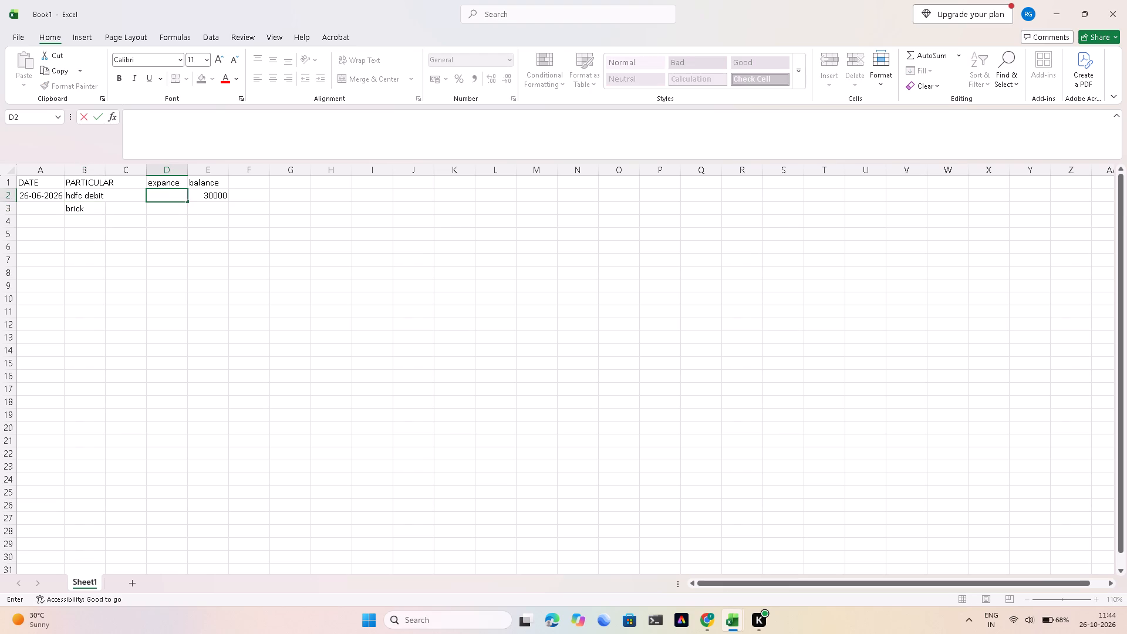
Enter 23000 as the expense for the brick row in cell D3.
{"action": "left_click", "coordinate": [164, 213]}
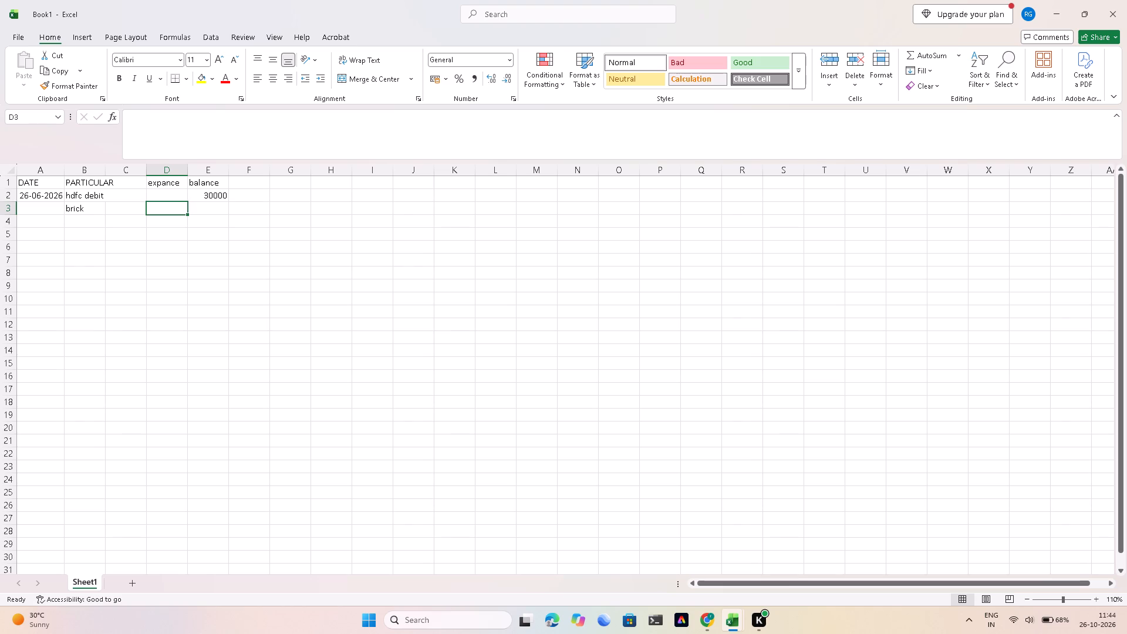
{"action": "type", "text": "23000"}
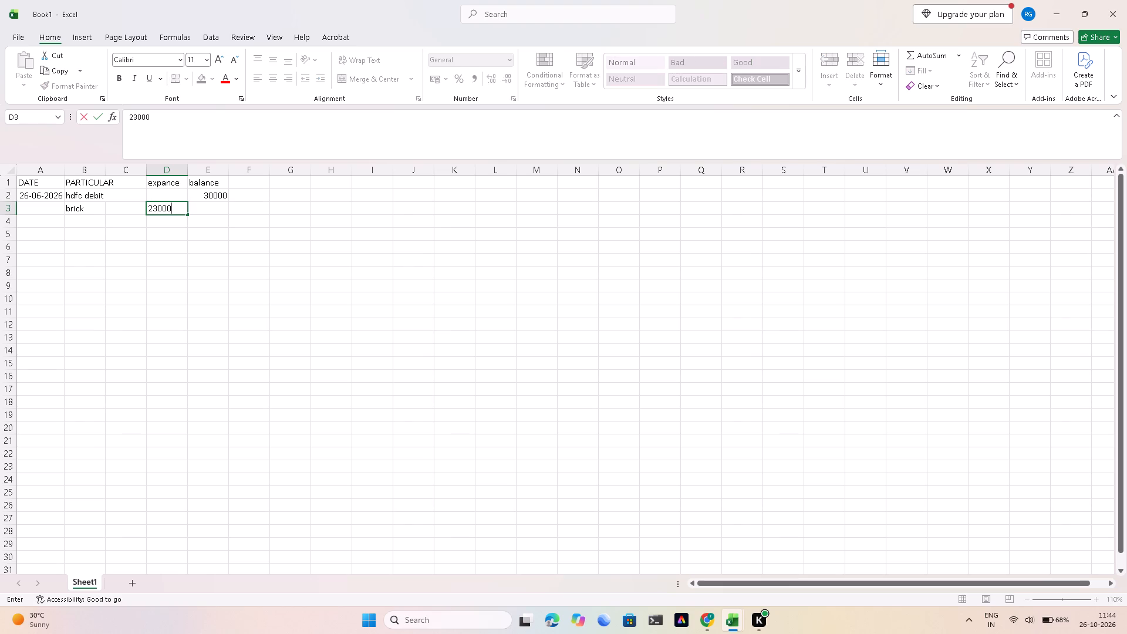
{"action": "left_click_drag", "start_coordinate": [72, 225], "coordinate": [58, 217]}
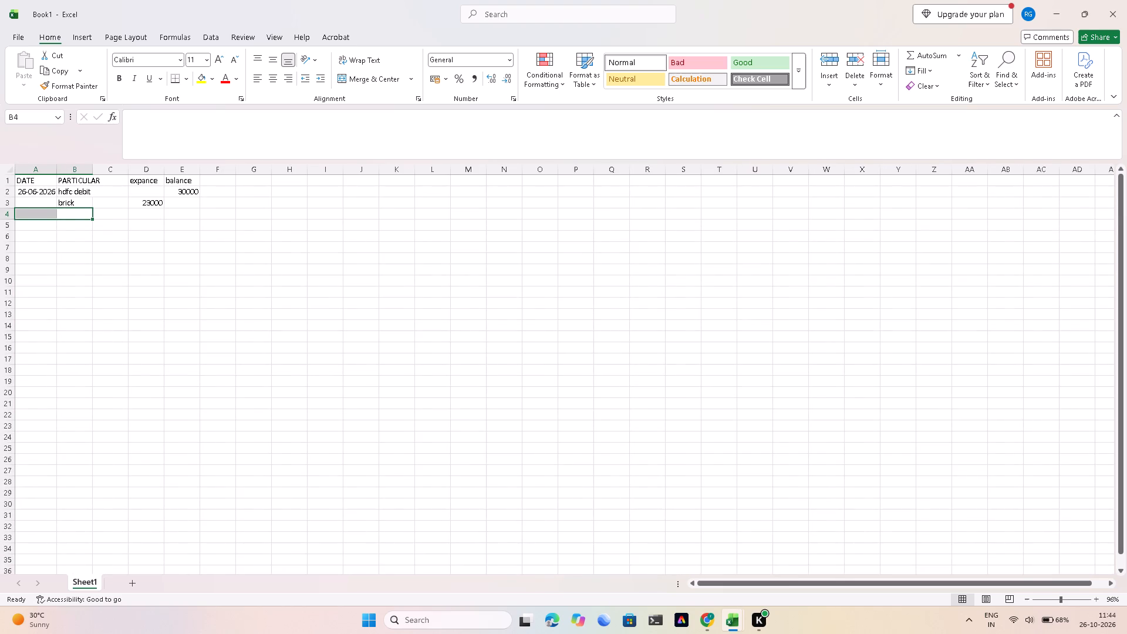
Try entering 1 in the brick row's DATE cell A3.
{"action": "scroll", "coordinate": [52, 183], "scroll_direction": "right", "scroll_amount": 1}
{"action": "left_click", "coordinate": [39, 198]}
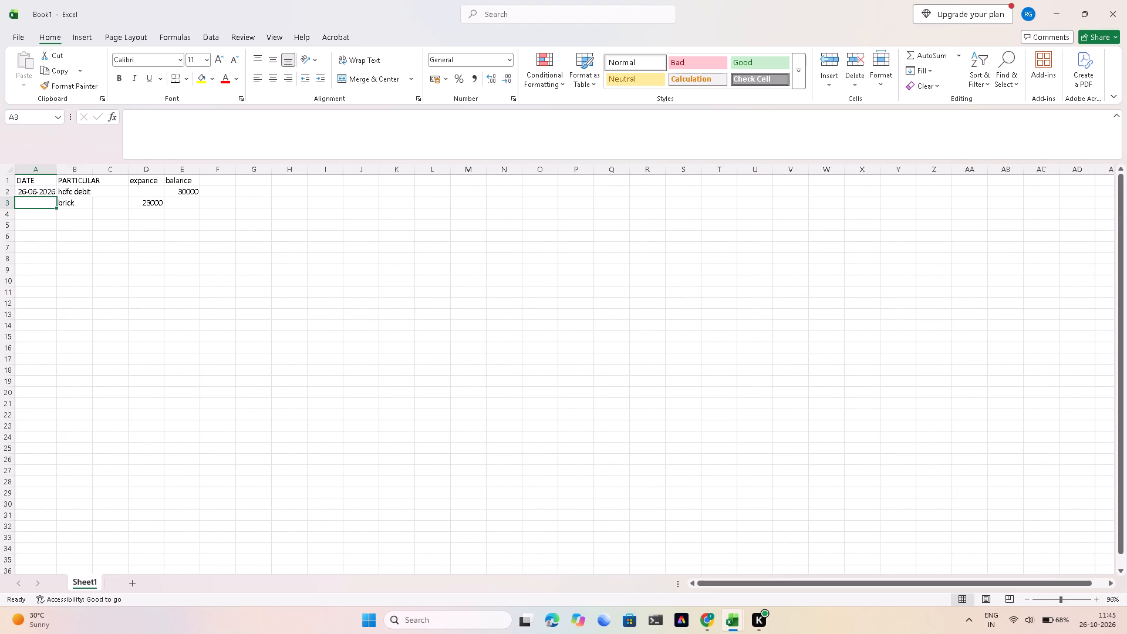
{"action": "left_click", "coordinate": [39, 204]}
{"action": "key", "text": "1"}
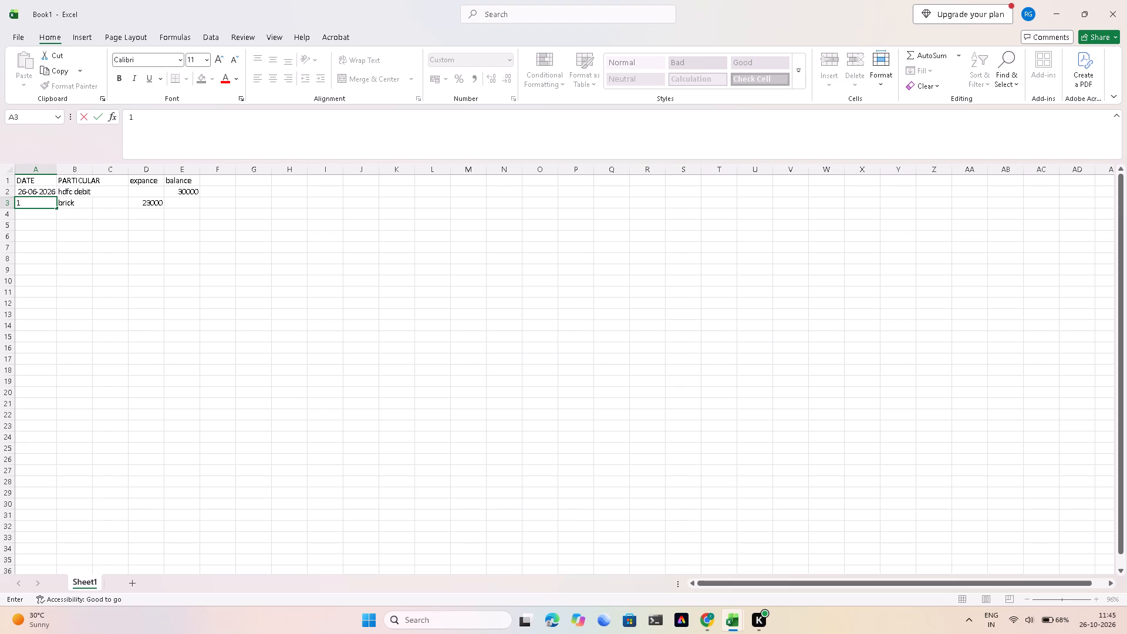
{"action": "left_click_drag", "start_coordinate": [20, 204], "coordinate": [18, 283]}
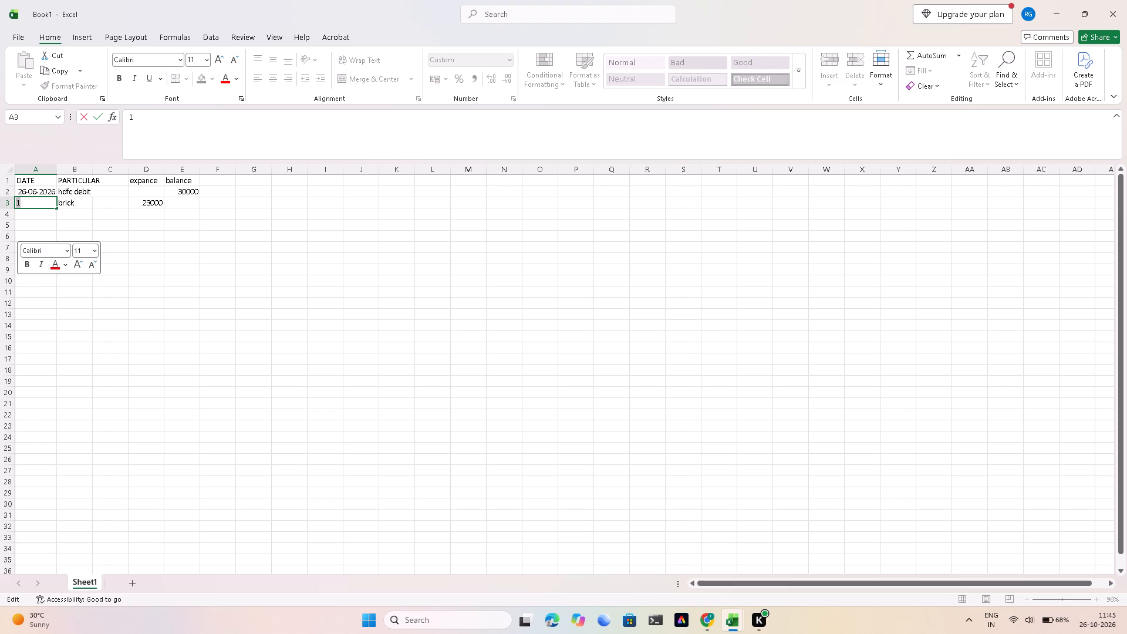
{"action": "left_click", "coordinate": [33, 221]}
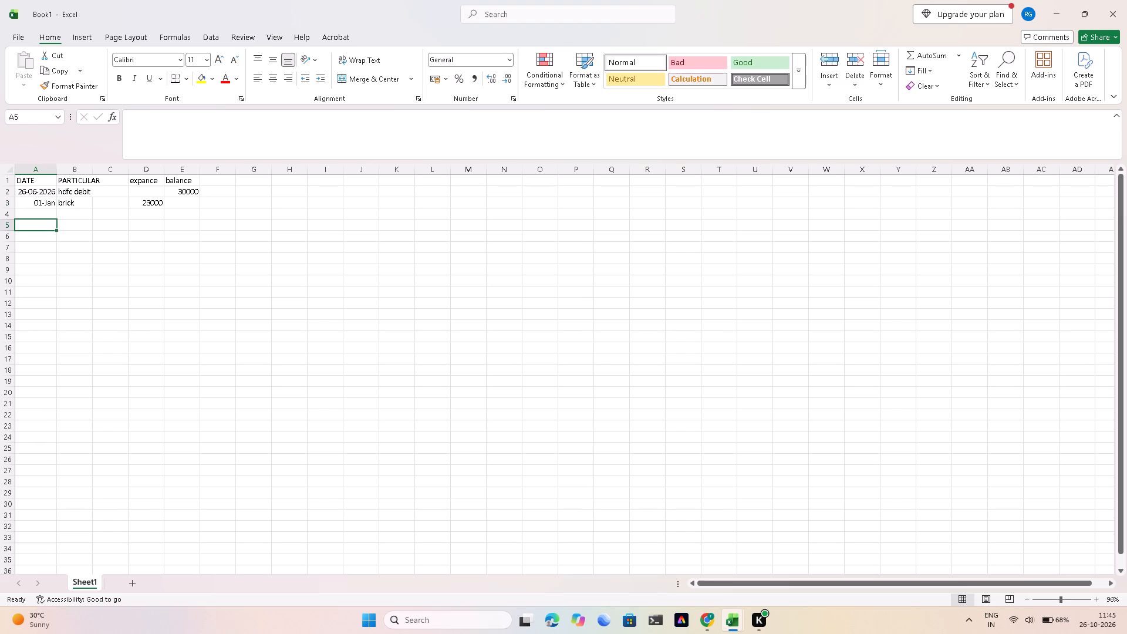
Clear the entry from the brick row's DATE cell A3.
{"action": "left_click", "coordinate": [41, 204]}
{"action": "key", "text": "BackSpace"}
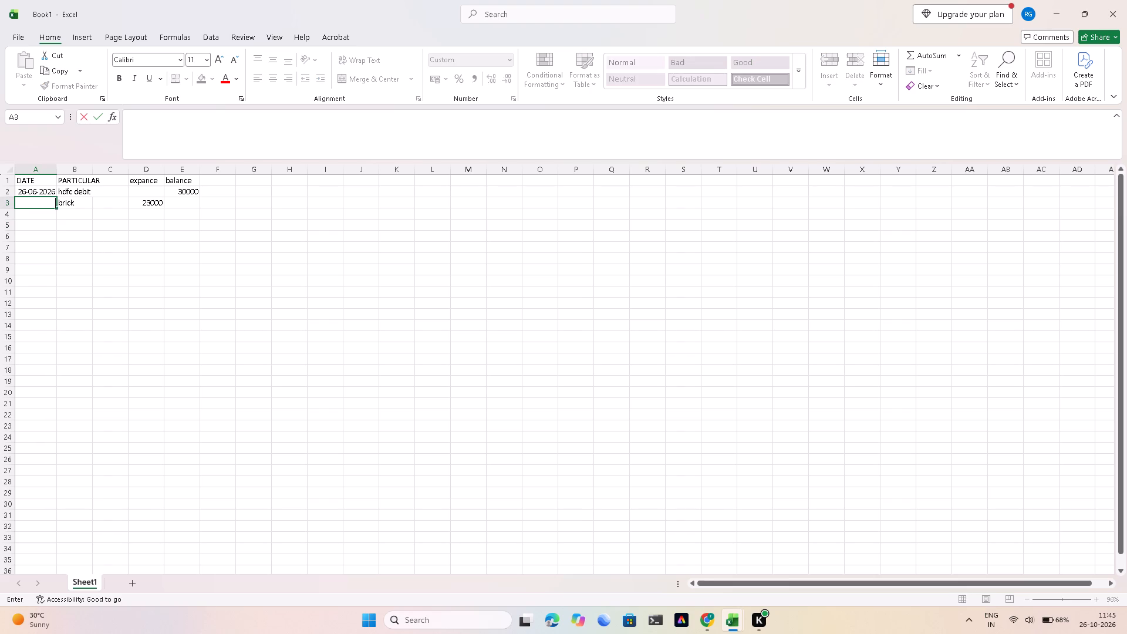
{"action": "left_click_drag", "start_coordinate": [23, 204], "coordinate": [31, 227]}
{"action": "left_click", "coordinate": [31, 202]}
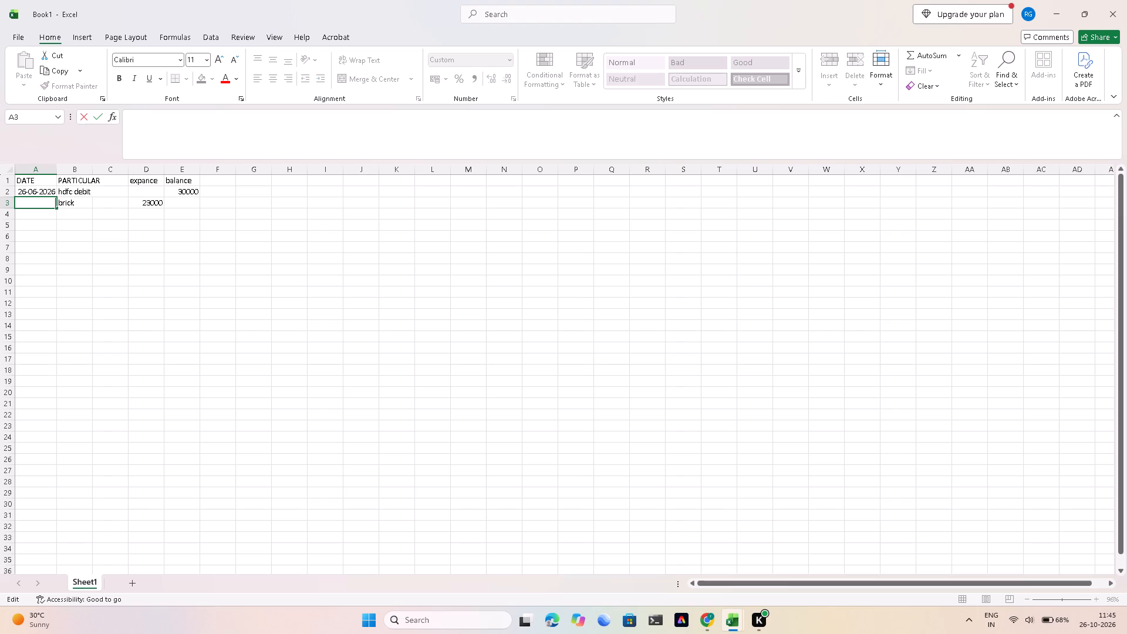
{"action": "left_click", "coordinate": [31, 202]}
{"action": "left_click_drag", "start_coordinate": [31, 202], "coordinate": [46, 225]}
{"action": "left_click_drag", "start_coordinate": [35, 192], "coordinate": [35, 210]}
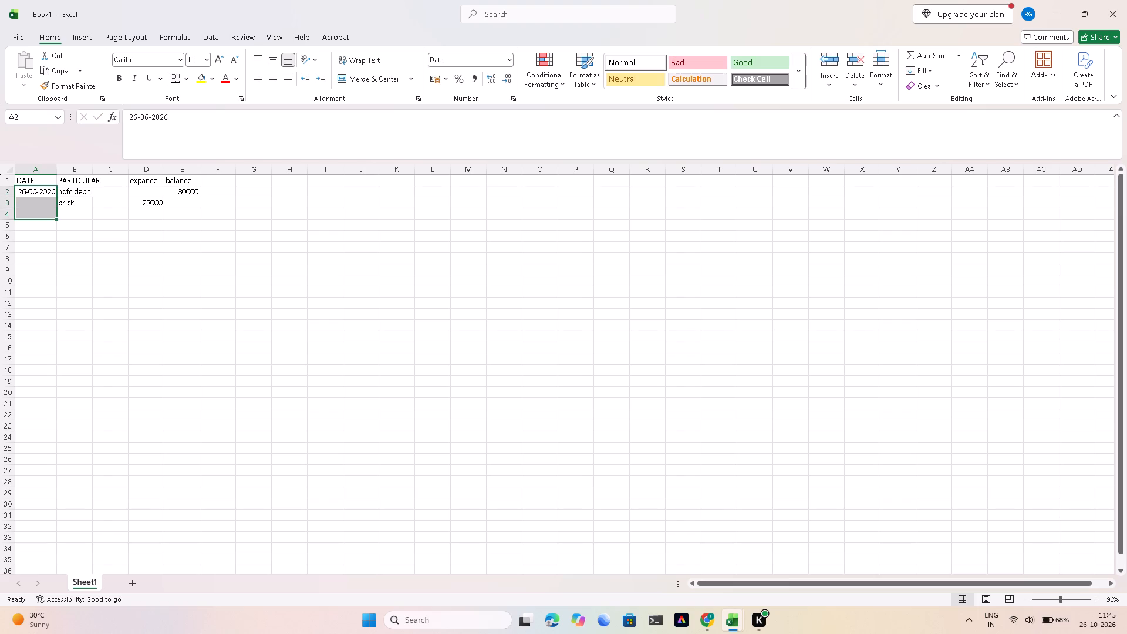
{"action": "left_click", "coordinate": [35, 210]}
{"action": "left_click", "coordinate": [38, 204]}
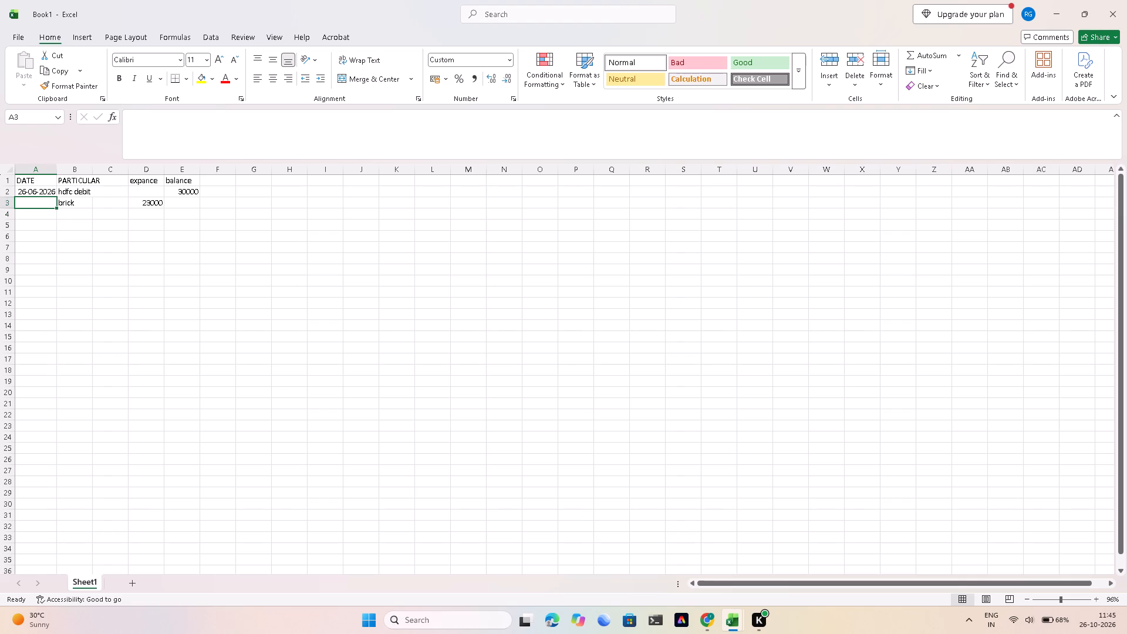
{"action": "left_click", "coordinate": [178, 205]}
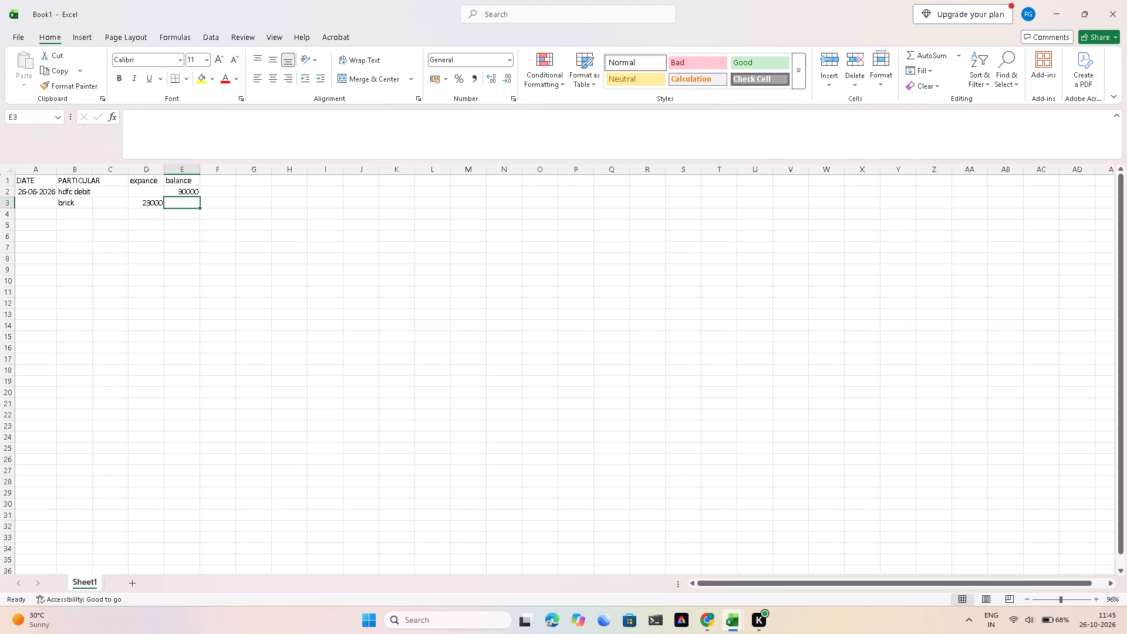
Add a labour entry in row 4 with an expense of 1000.
{"action": "left_click", "coordinate": [72, 218]}
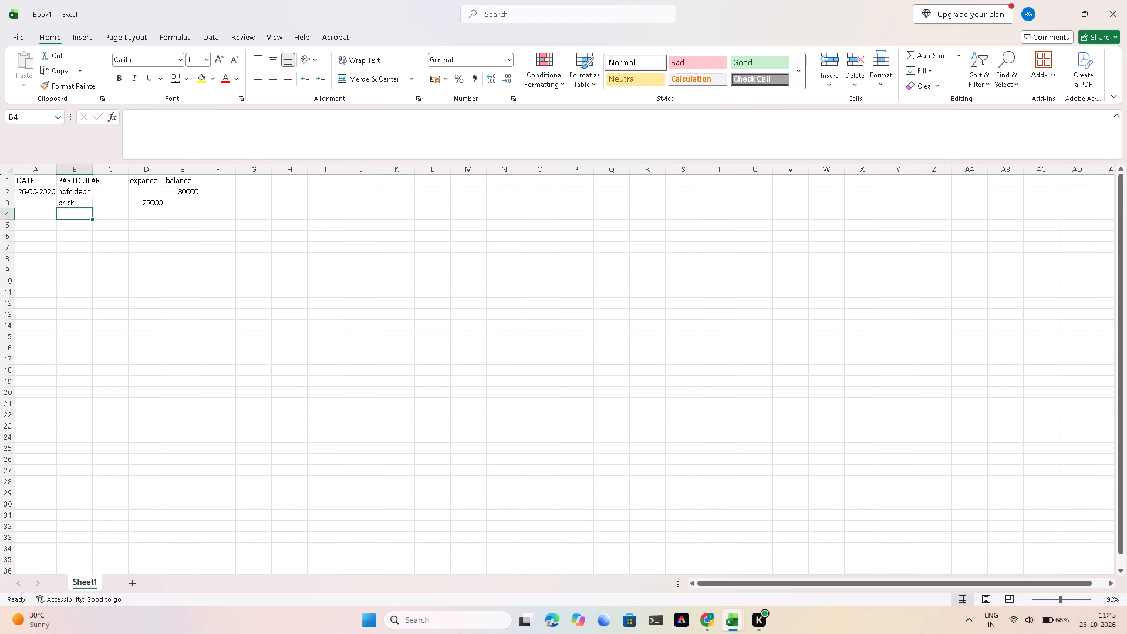
{"action": "key", "text": "l"}
{"action": "key", "text": "a"}
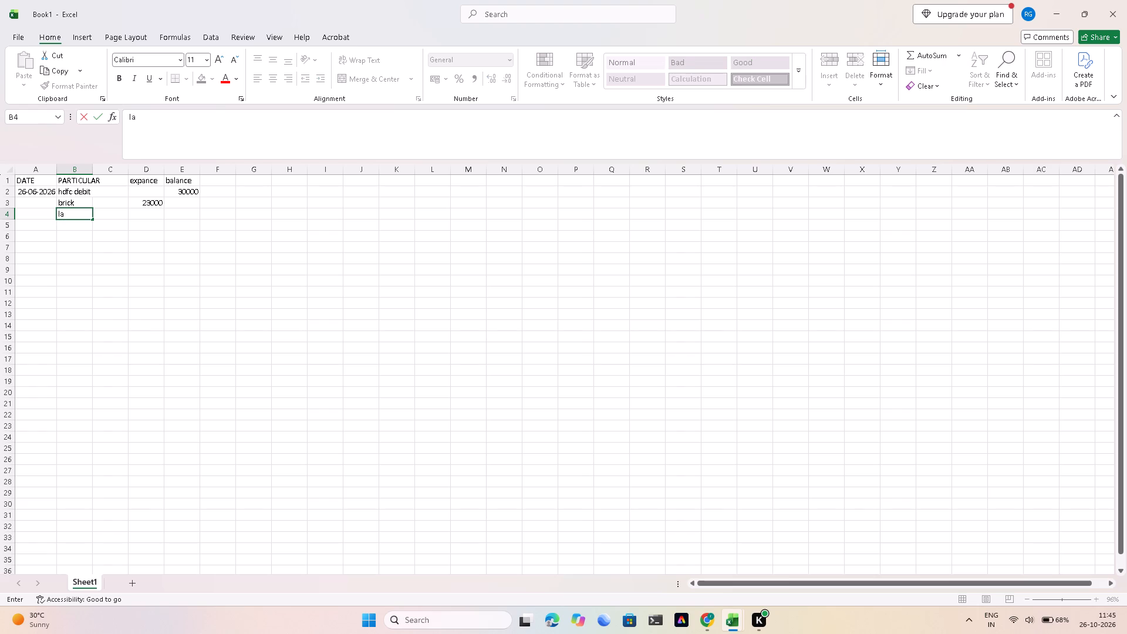
{"action": "type", "text": "bour"}
{"action": "left_click", "coordinate": [151, 214]}
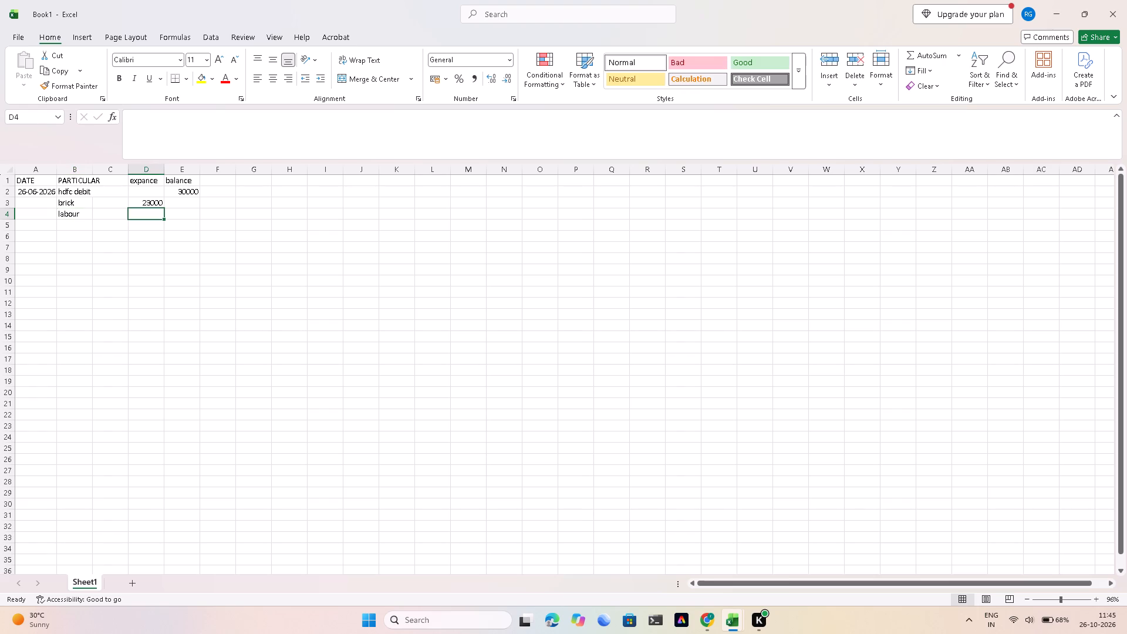
{"action": "type", "text": "1000"}
Add a slipper entry in row 5 with an expense of 400.
{"action": "left_click", "coordinate": [69, 224]}
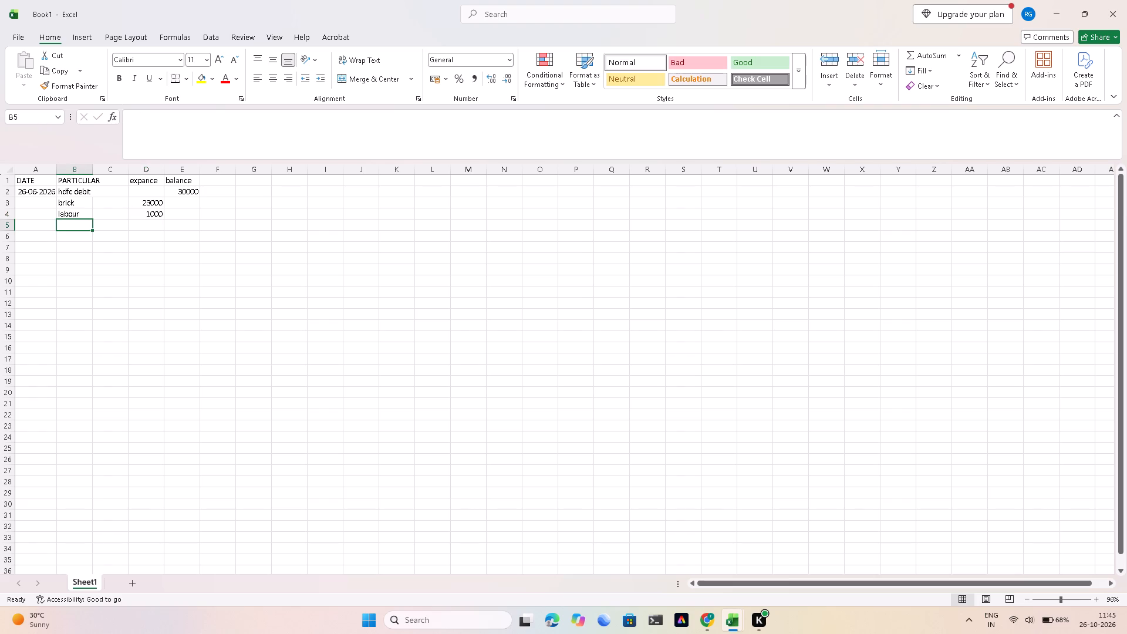
{"action": "key", "text": "s"}
{"action": "type", "text": "lipper"}
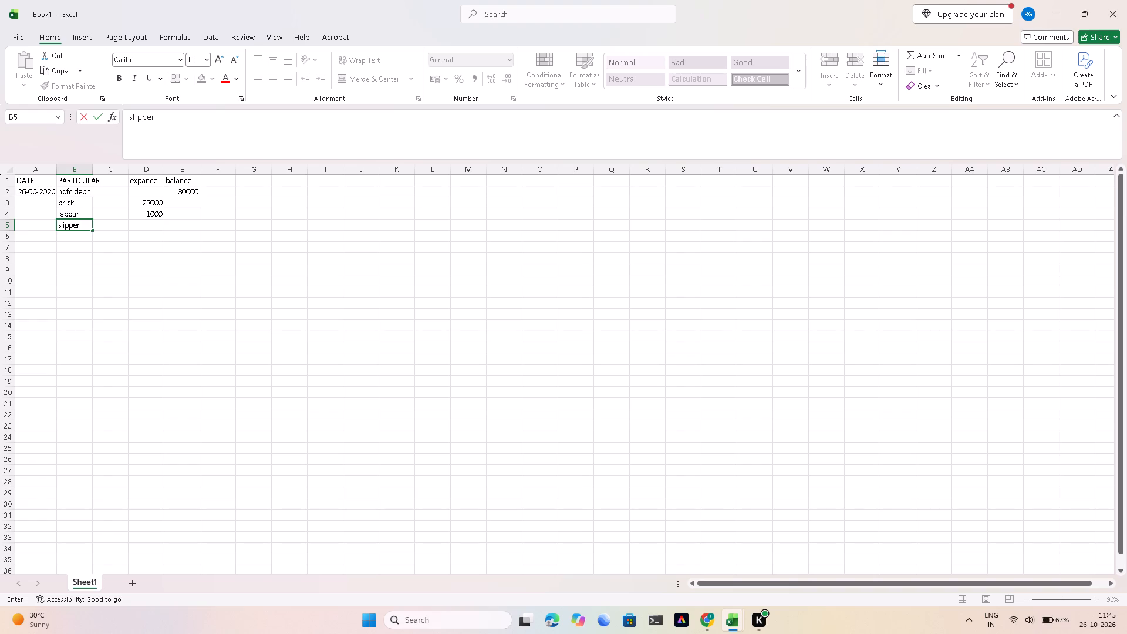
{"action": "left_click", "coordinate": [150, 229]}
{"action": "type", "text": "400"}
{"action": "left_click", "coordinate": [69, 237]}
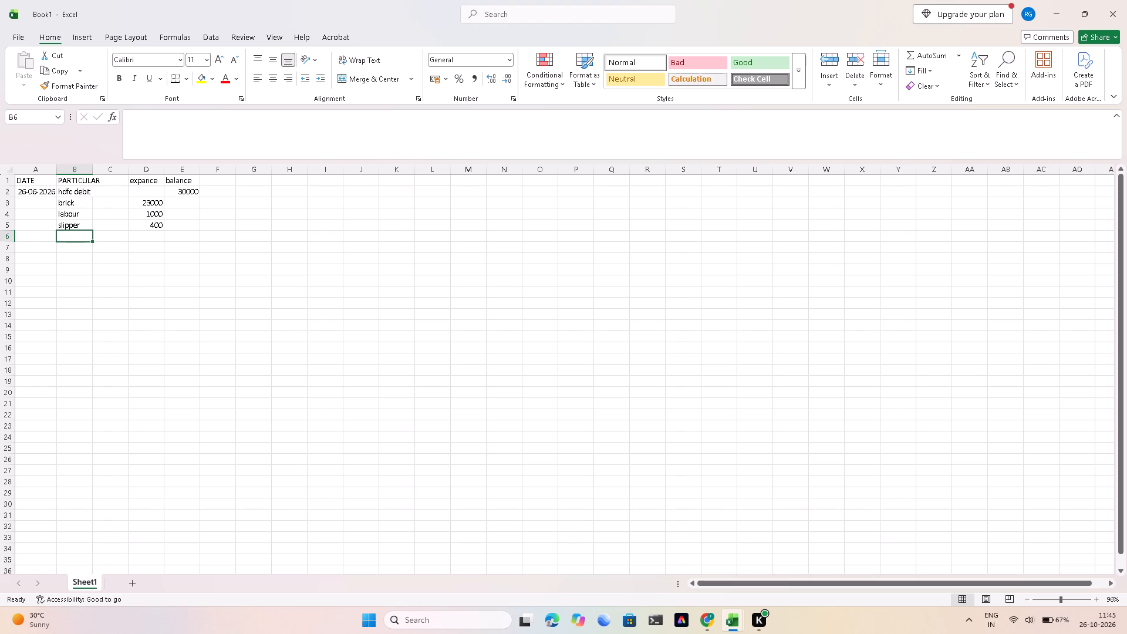
Change the hdfc debit row's date in cell A2 to 29/06/26.
{"action": "left_click", "coordinate": [25, 195]}
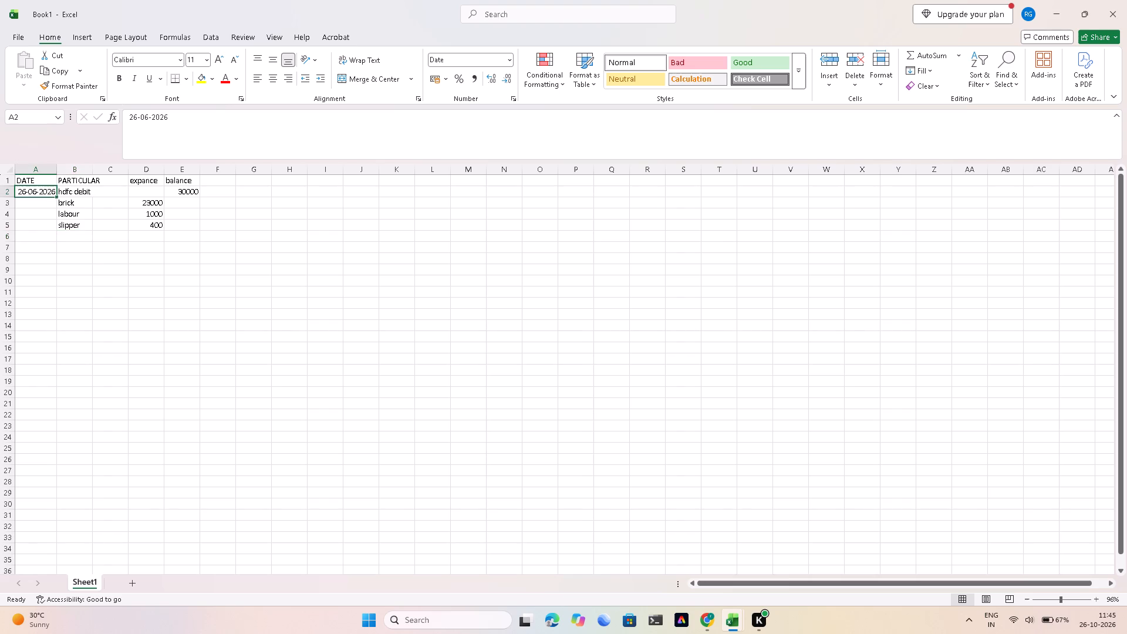
{"action": "left_click", "coordinate": [25, 192]}
{"action": "key", "text": "BackSpace"}
{"action": "type", "text": "19"}
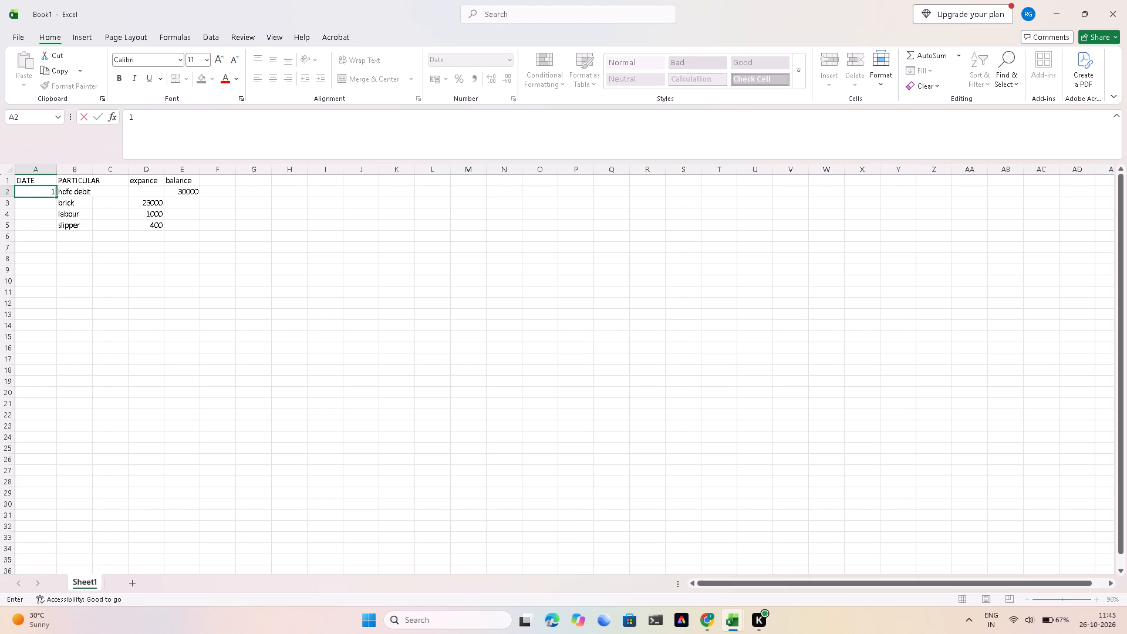
{"action": "type", "text": "/06/26"}
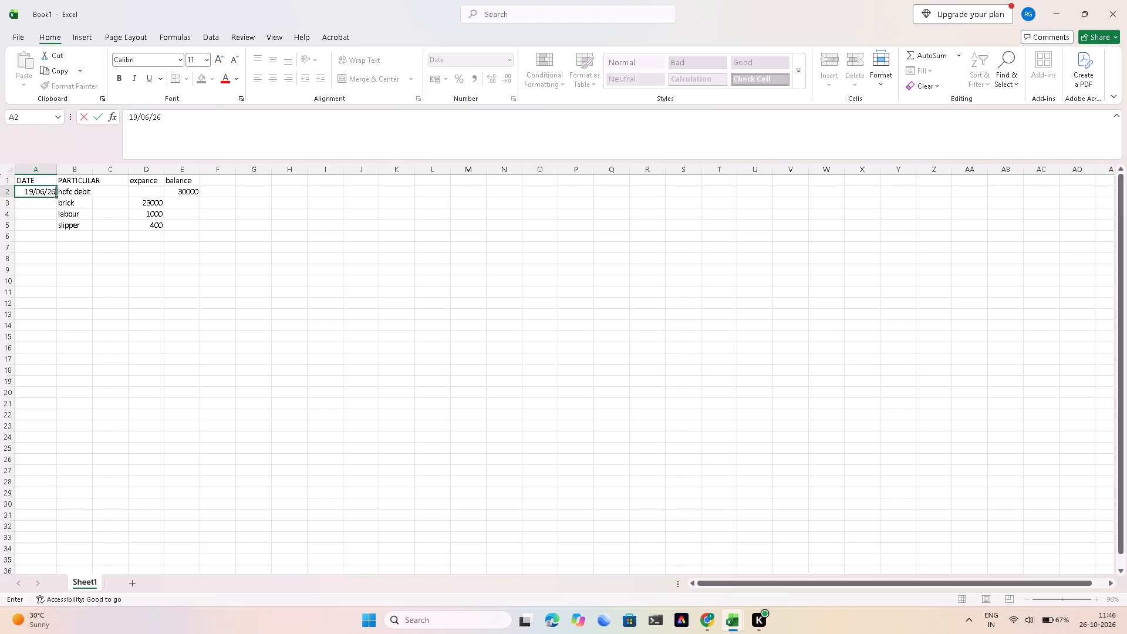
{"action": "left_click", "coordinate": [29, 191]}
{"action": "key", "text": "BackSpace"}
{"action": "key", "text": "2"}
{"action": "left_click", "coordinate": [40, 203]}
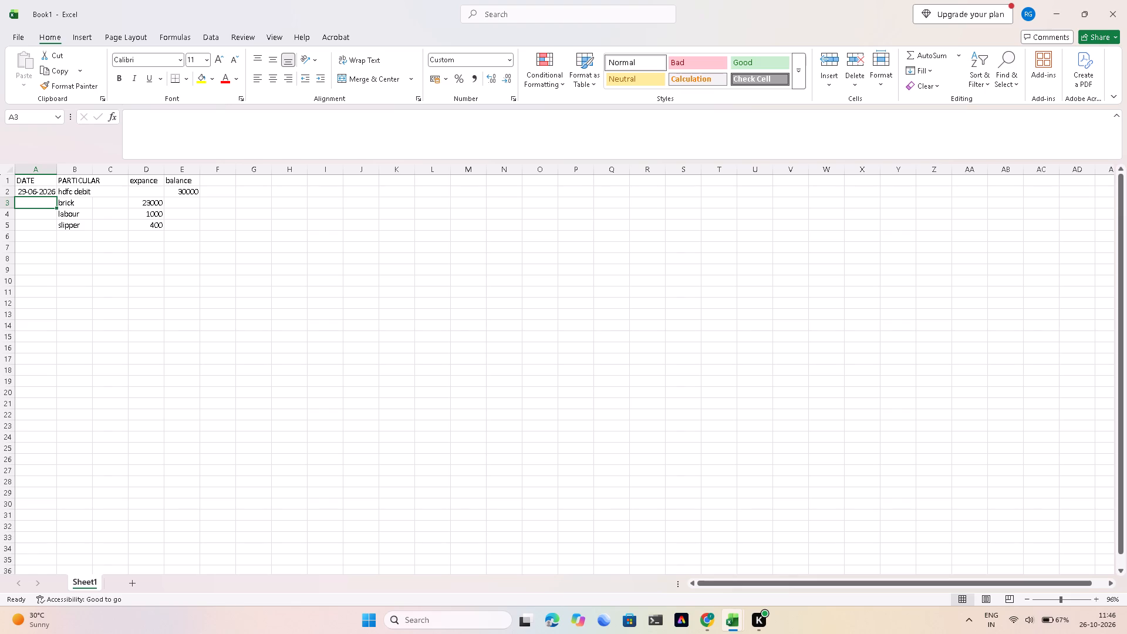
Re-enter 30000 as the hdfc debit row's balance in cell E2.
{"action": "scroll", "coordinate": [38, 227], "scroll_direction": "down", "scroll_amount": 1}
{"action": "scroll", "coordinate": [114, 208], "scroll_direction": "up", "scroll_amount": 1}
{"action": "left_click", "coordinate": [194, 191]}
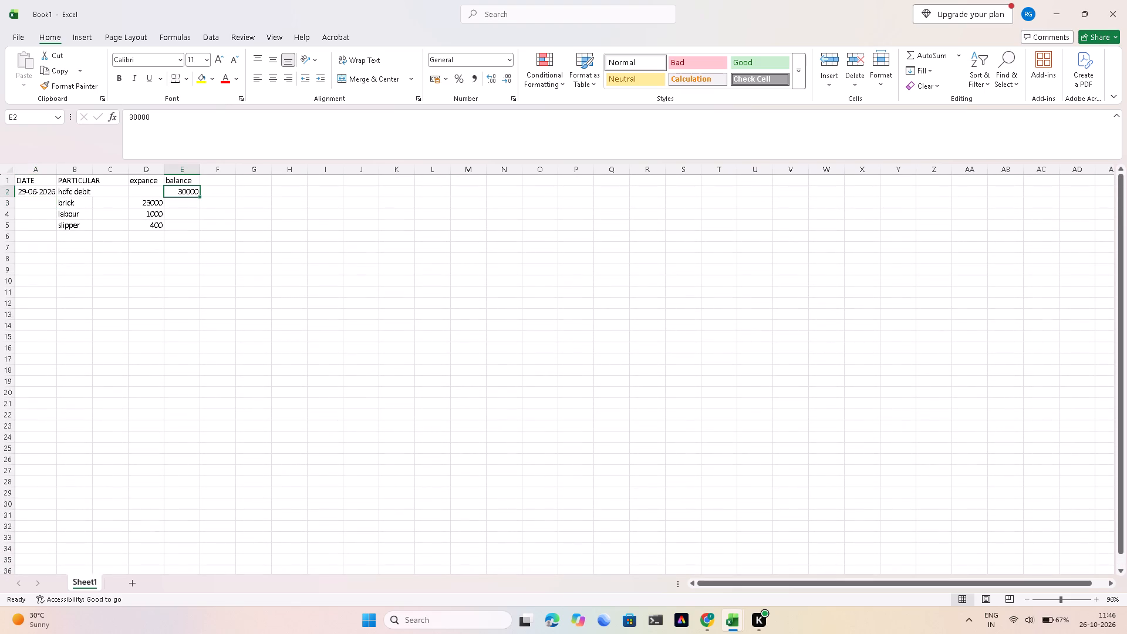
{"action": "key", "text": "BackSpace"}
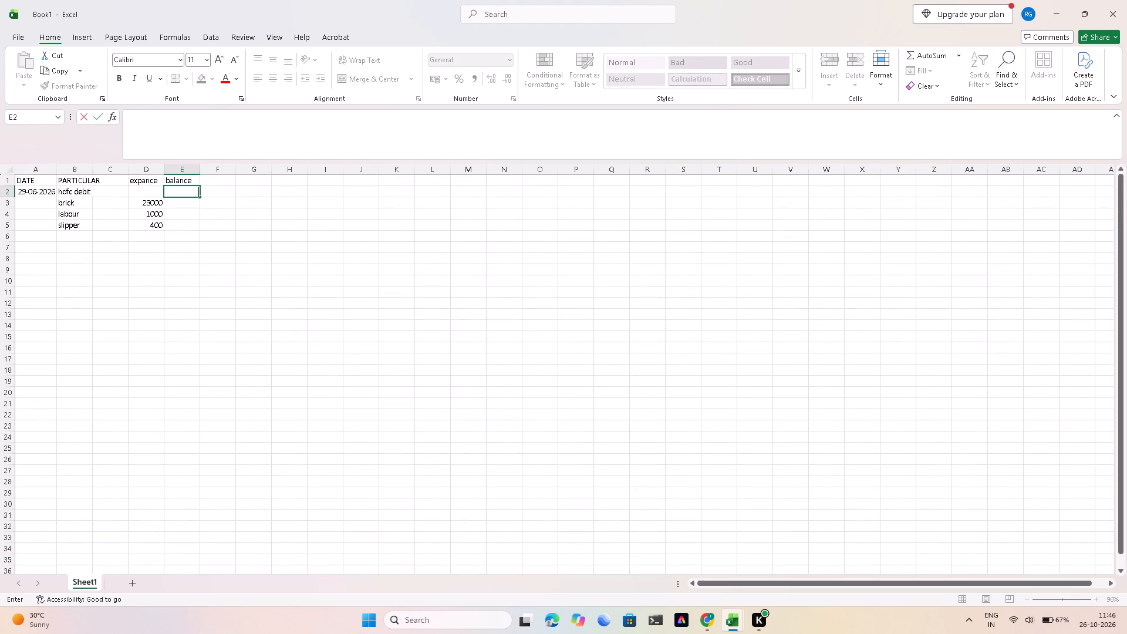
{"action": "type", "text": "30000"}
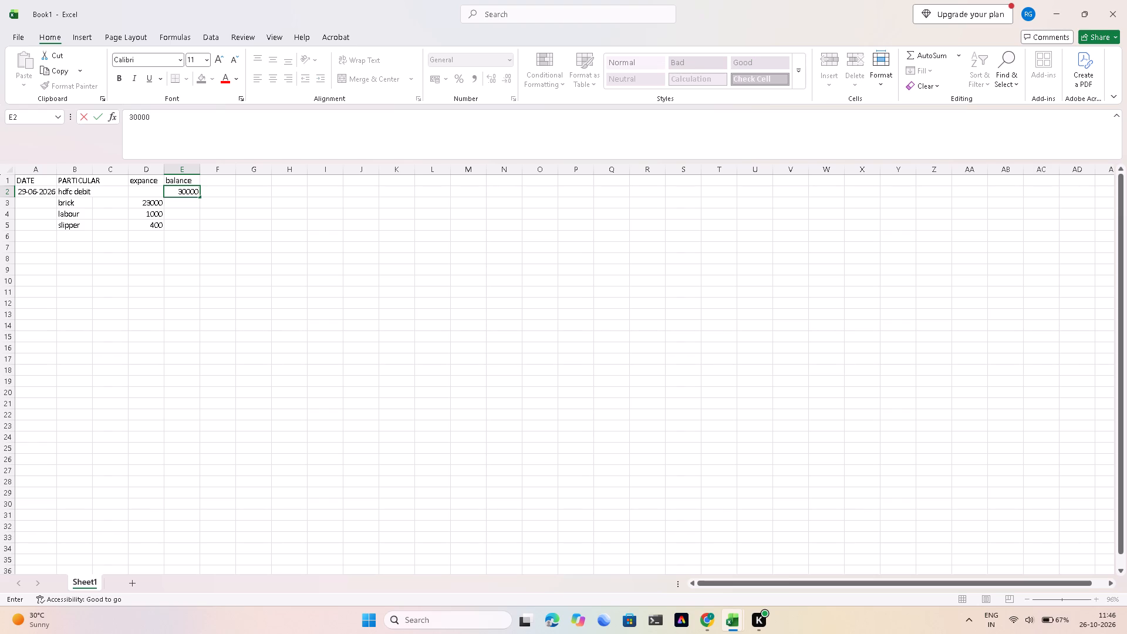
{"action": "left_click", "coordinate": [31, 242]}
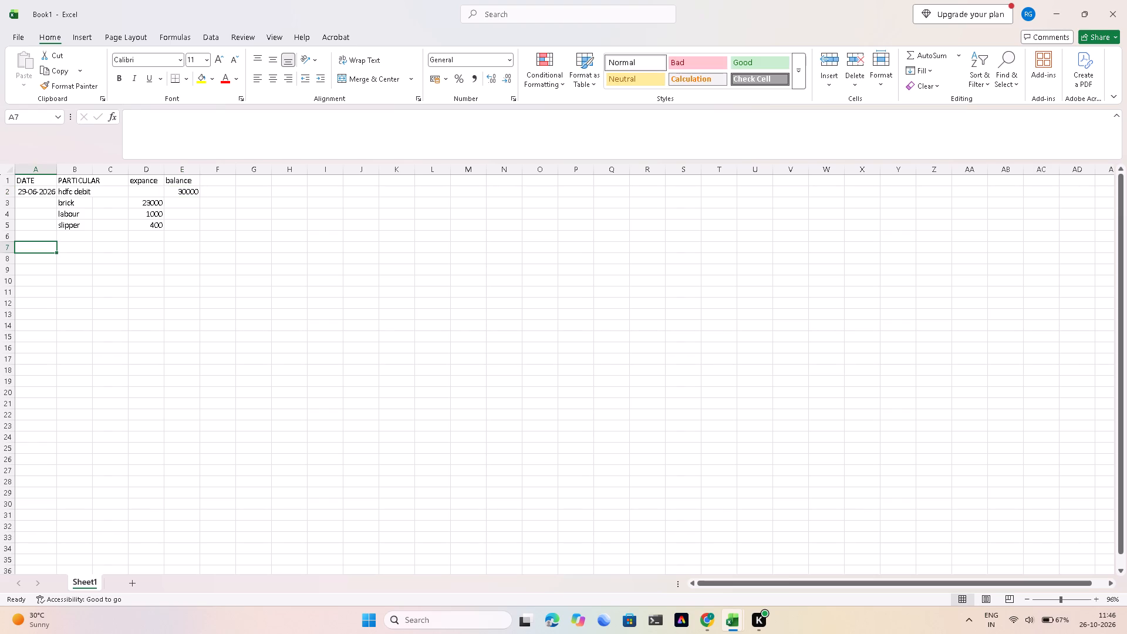
Enter 5600 as the remaining balance in cell E6, one row below the slipper entry.
{"action": "left_click", "coordinate": [185, 238]}
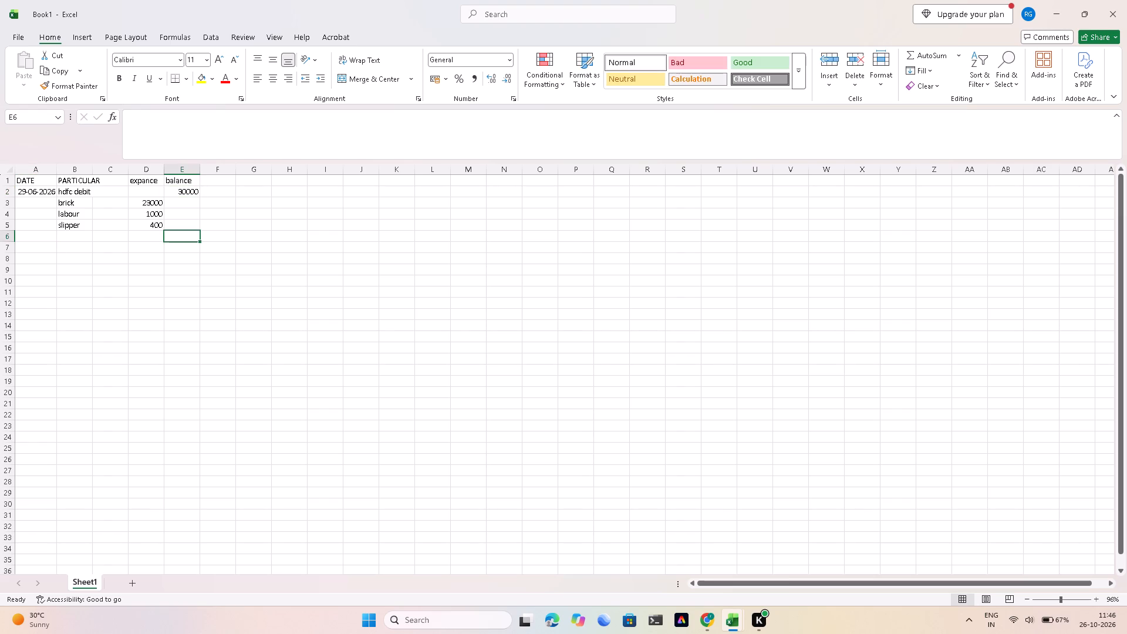
{"action": "type", "text": "5600"}
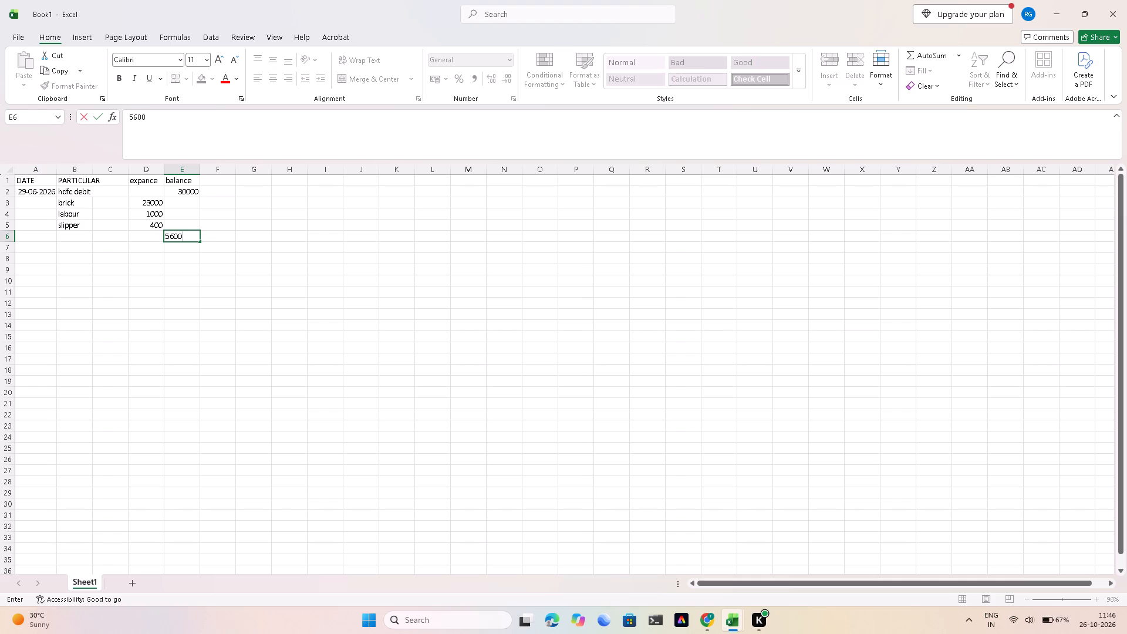
Enter the date 30/06/2026 in cell A7 of the DATE column.
{"action": "left_click", "coordinate": [27, 251]}
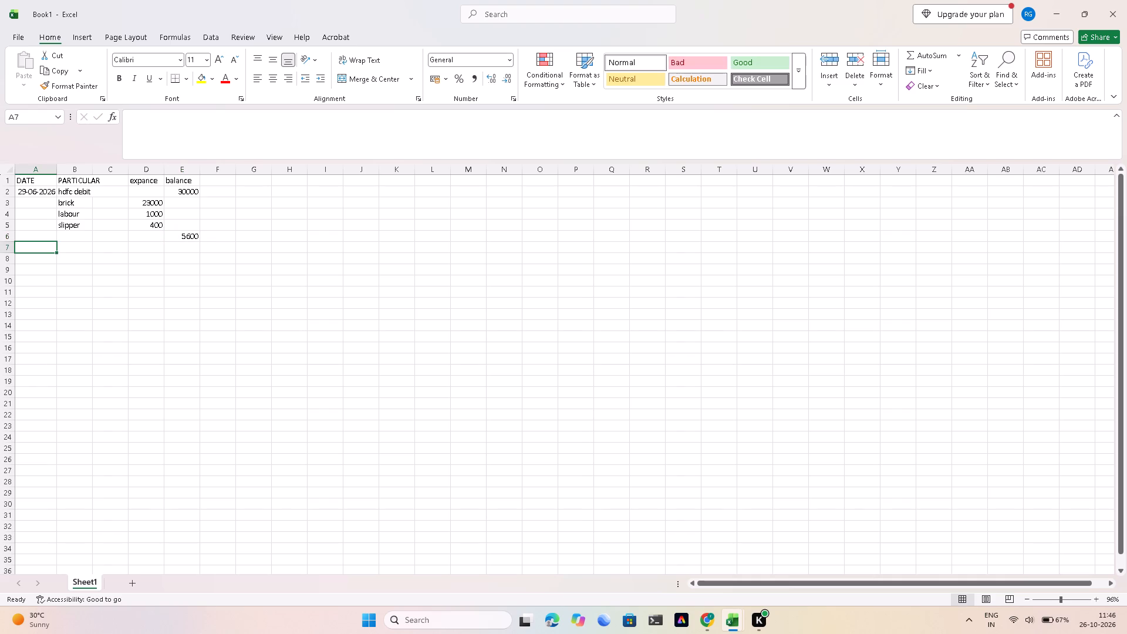
{"action": "type", "text": "30"}
{"action": "type", "text": "/06"}
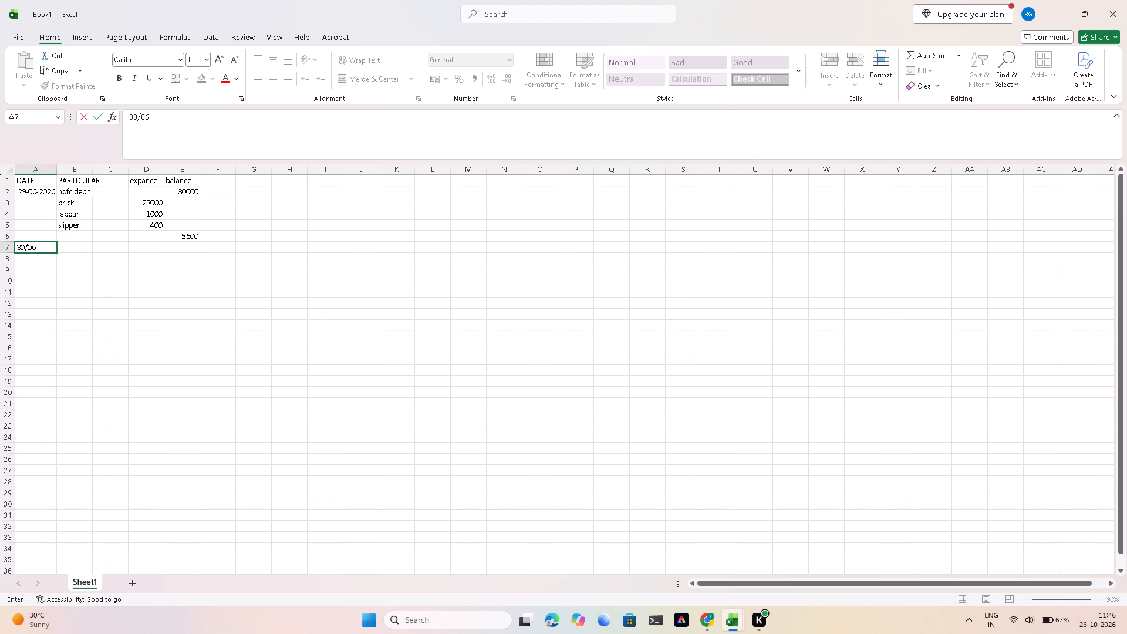
{"action": "key", "text": "slash"}
{"action": "type", "text": "2026"}
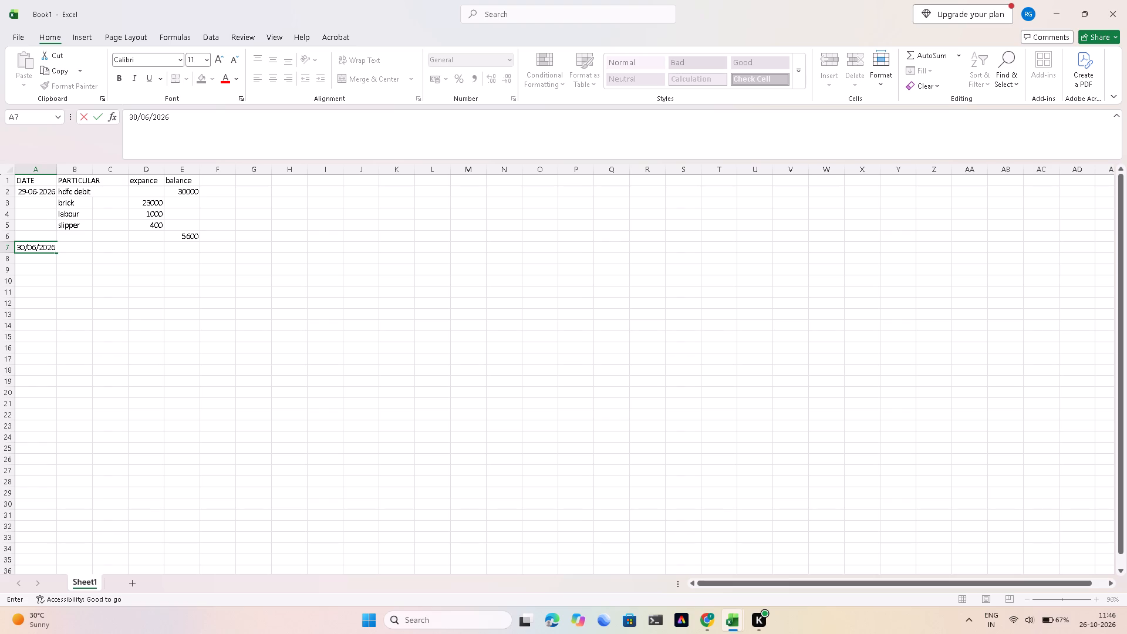
{"action": "left_click", "coordinate": [70, 249]}
{"action": "type", "text": "fs"}
{"action": "key", "text": "BackSpace"}
{"action": "key", "text": "BackSpace"}
{"action": "key", "text": "Return"}
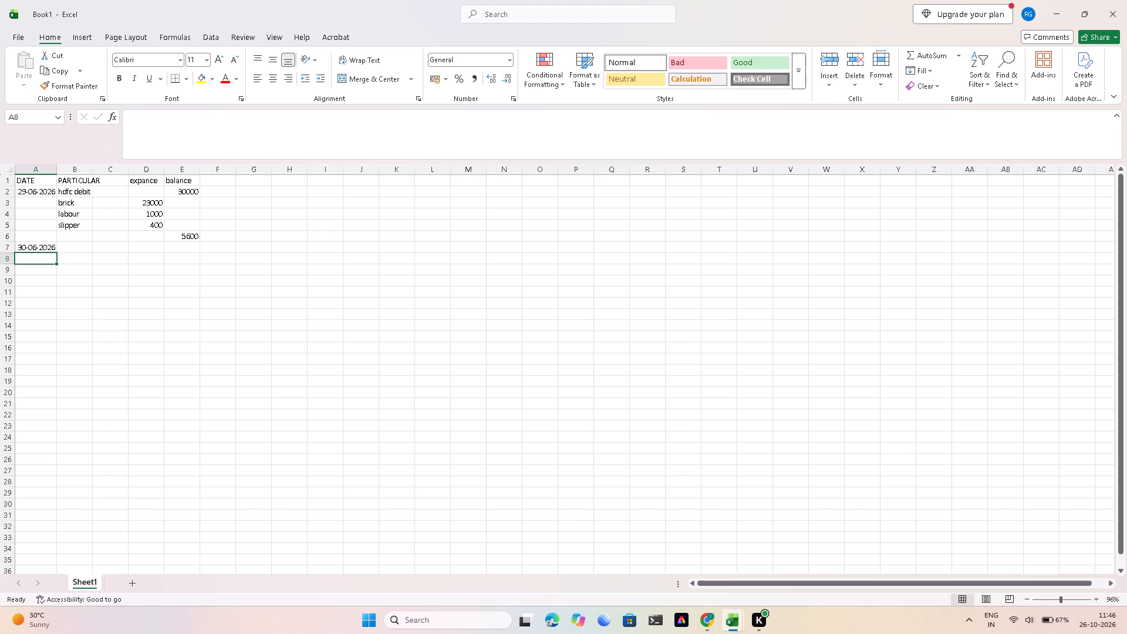
Add farma rent as the particular in row 7 with an expense of 100.
{"action": "double_click", "coordinate": [77, 249]}
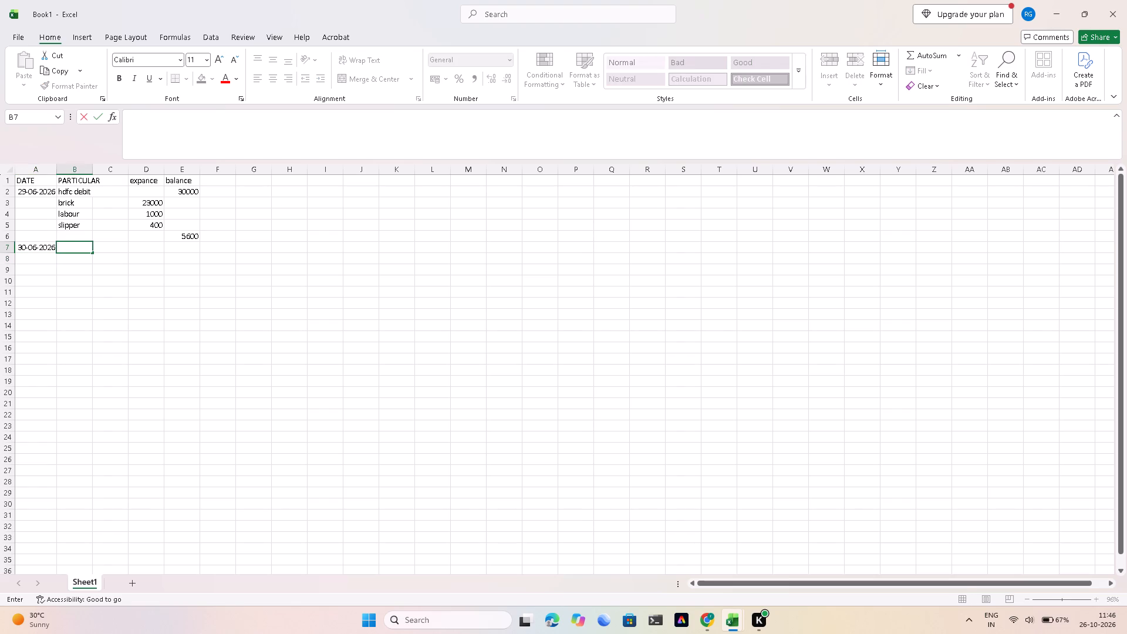
{"action": "type", "text": "far"}
{"action": "type", "text": "ma"}
{"action": "key", "text": "space"}
{"action": "type", "text": "re"}
{"action": "type", "text": "nt"}
{"action": "key", "text": "Return"}
{"action": "left_click", "coordinate": [150, 248]}
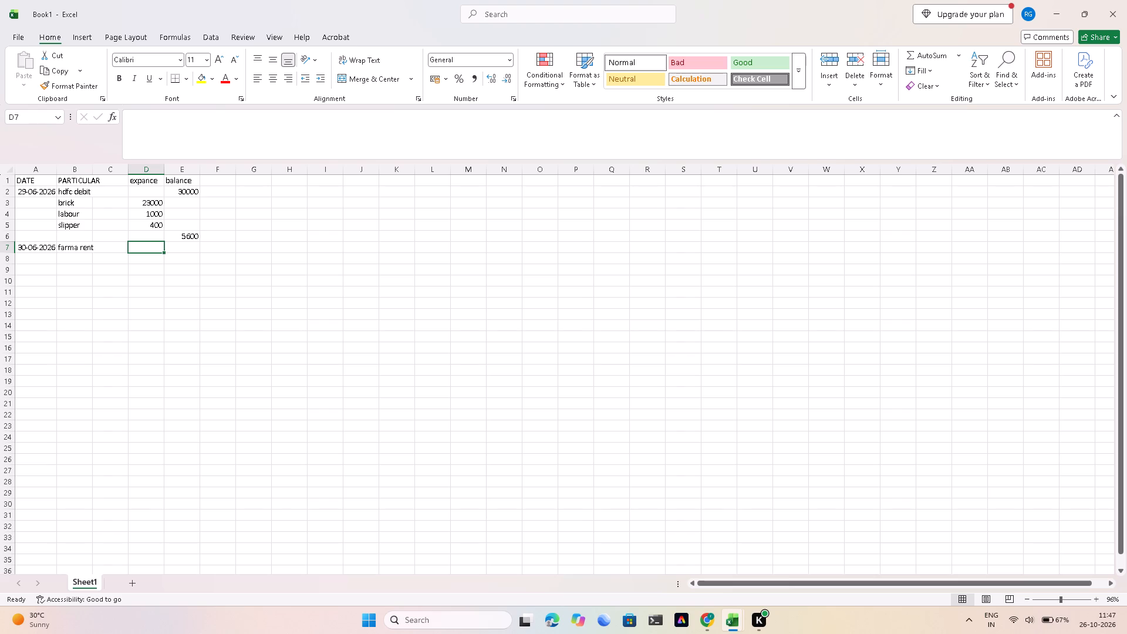
{"action": "type", "text": "100"}
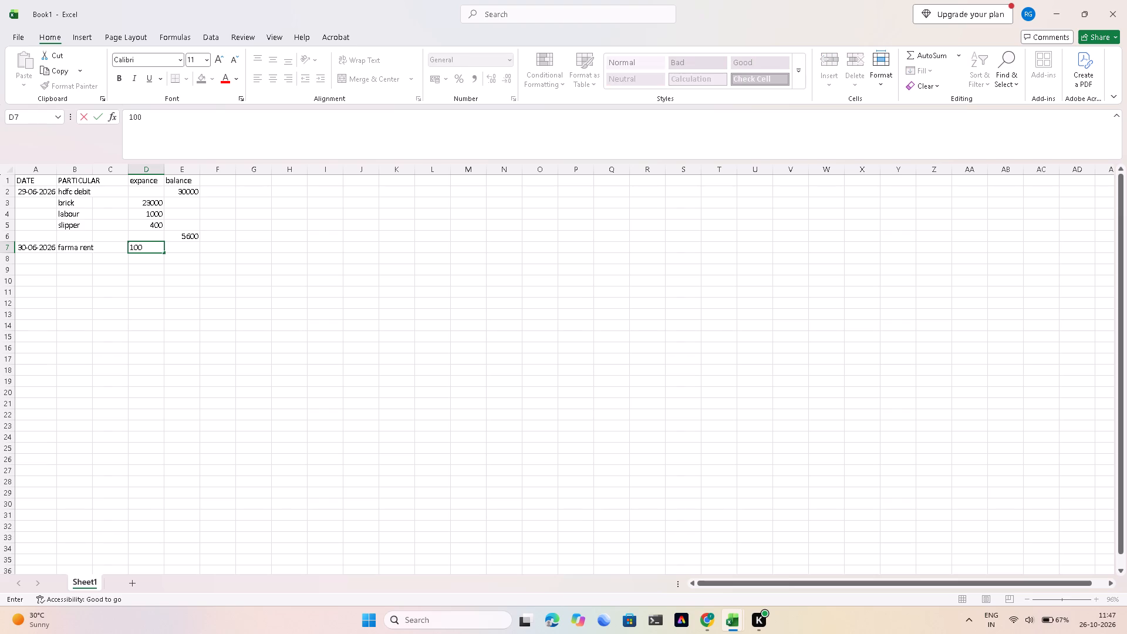
Add griender rent as the particular in row 8 with an expense of 100.
{"action": "left_click", "coordinate": [60, 259]}
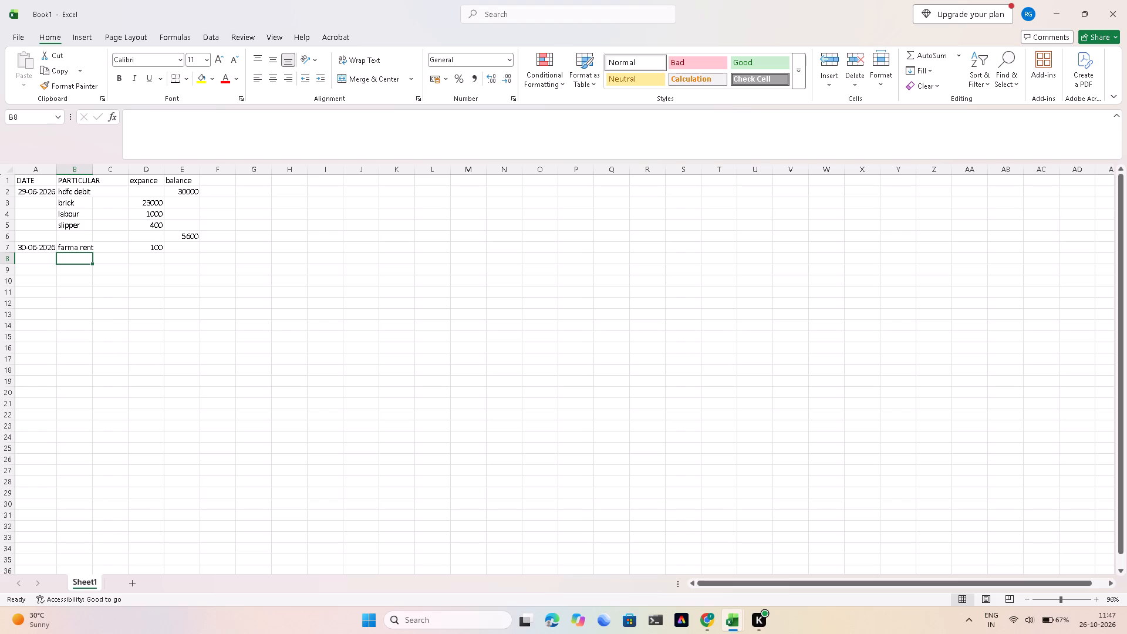
{"action": "type", "text": "100"}
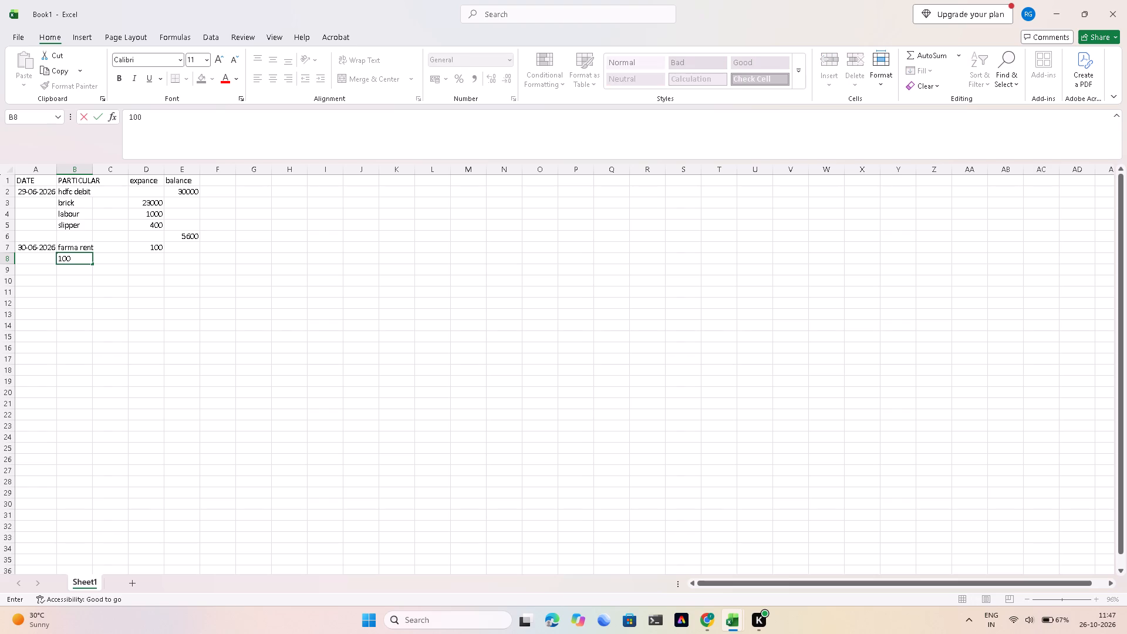
{"action": "key", "text": "BackSpace"}
{"action": "key", "text": "BackSpace"}
{"action": "key", "text": "BackSpace"}
{"action": "type", "text": "griender rent"}
{"action": "key", "text": "Return"}
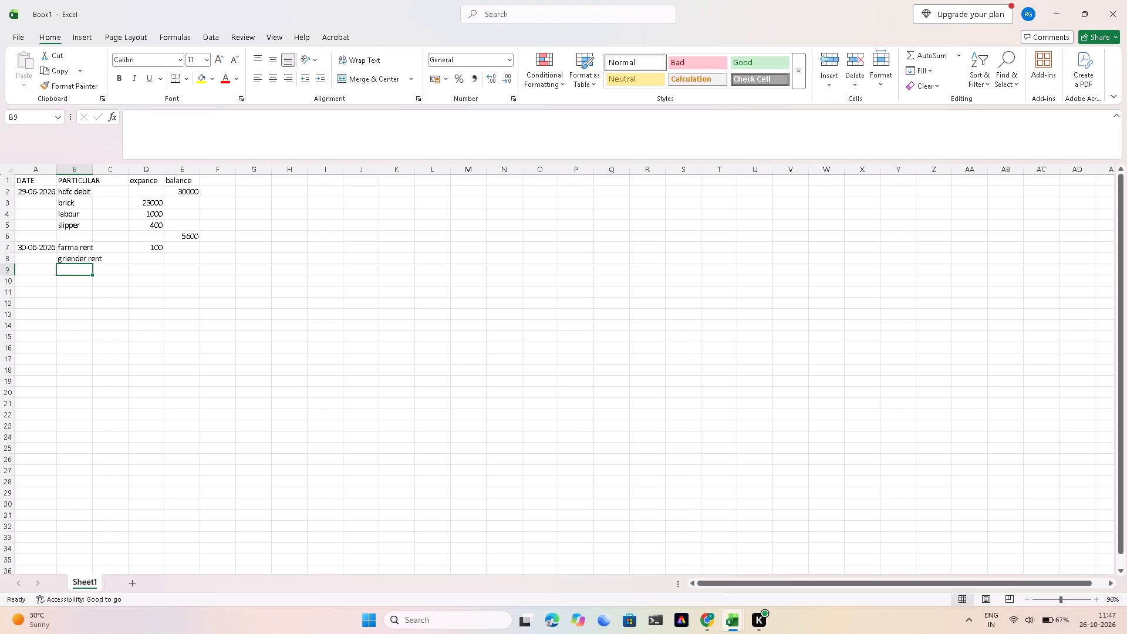
{"action": "left_click", "coordinate": [154, 259]}
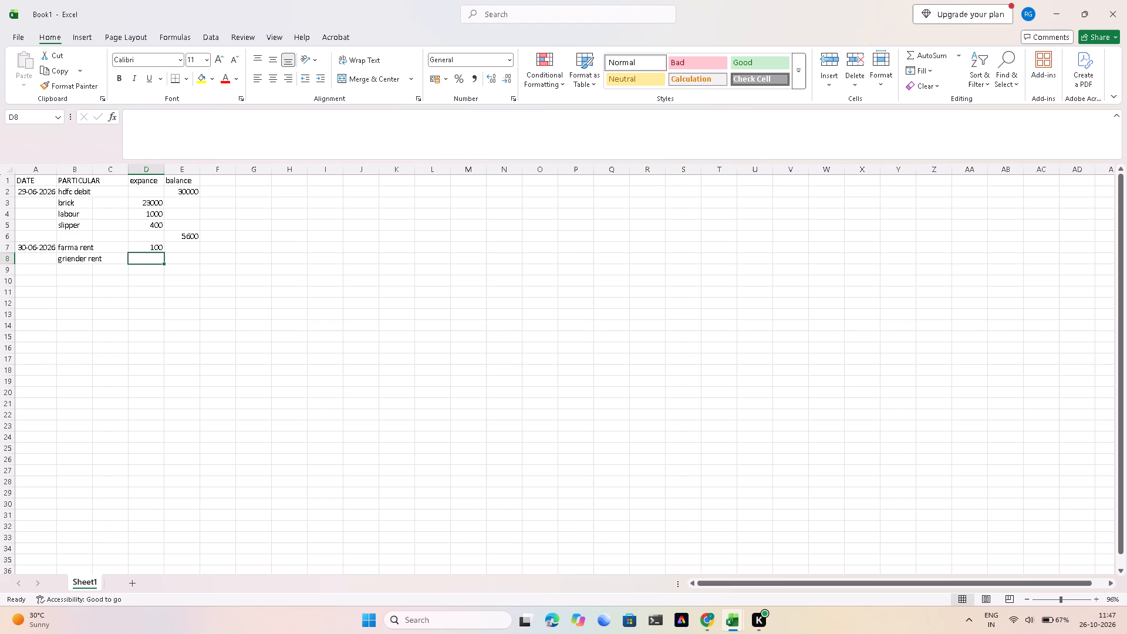
{"action": "type", "text": "100"}
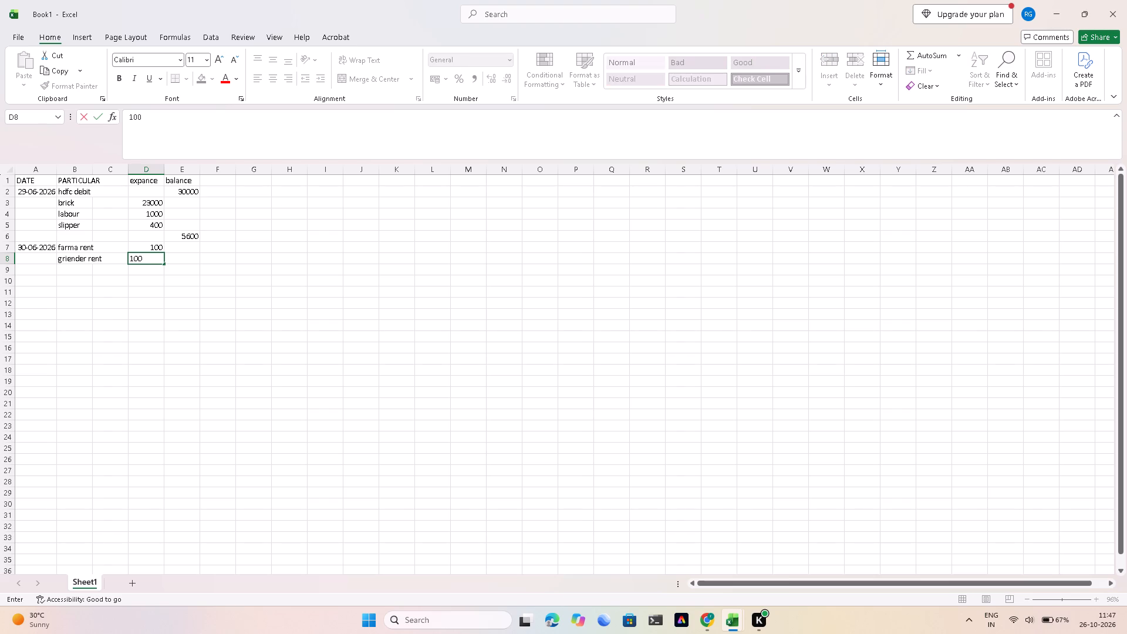
{"action": "key", "text": "Return"}
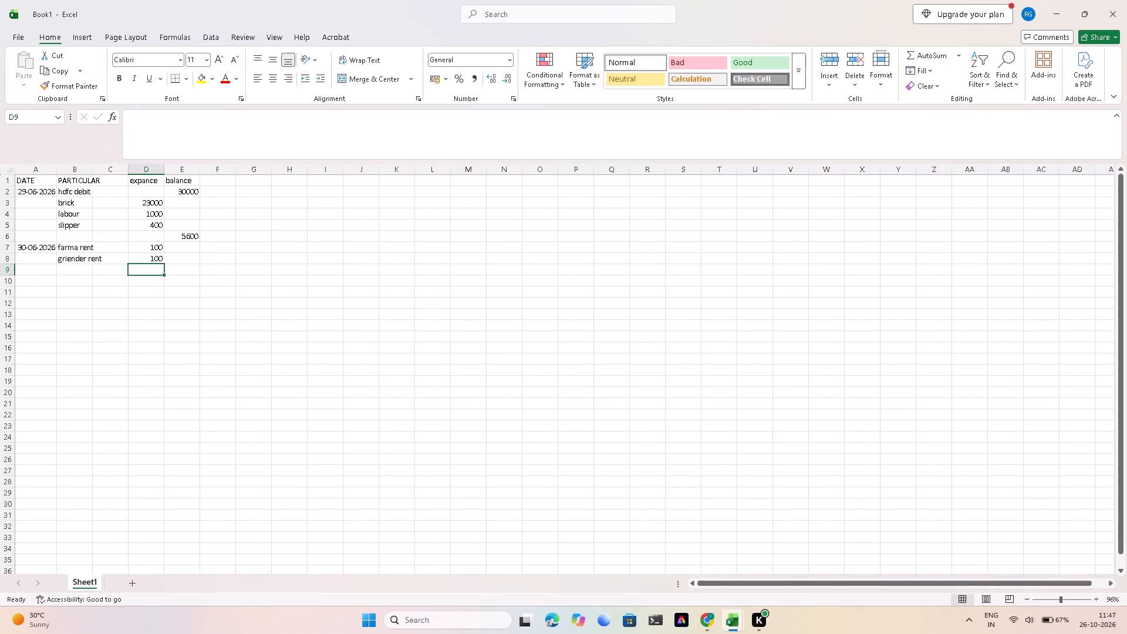
Add petrol as the particular in row 9 with an expense of 100.
{"action": "left_click", "coordinate": [73, 273]}
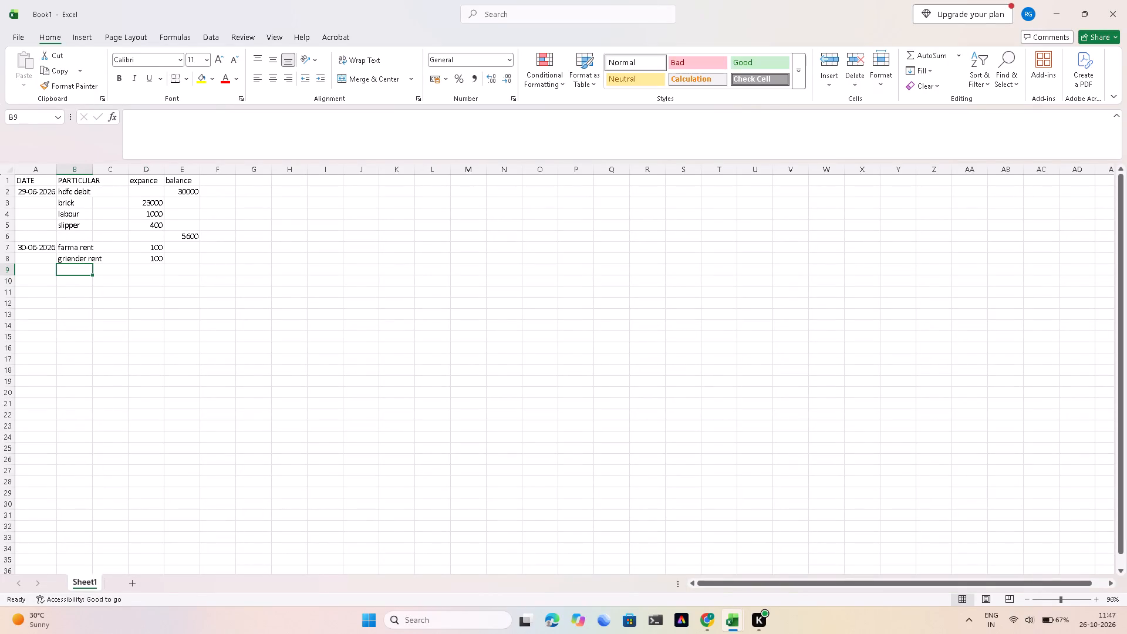
{"action": "type", "text": "petri"}
{"action": "key", "text": "BackSpace"}
{"action": "type", "text": "ol"}
{"action": "left_click", "coordinate": [146, 273]}
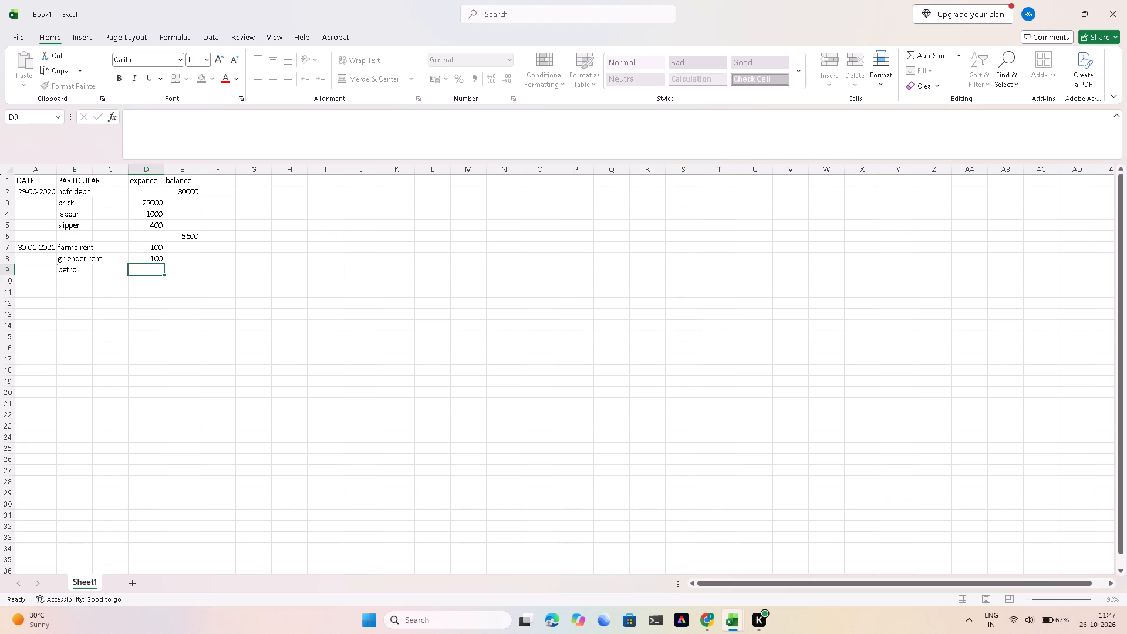
{"action": "type", "text": "100"}
Add t shirt as the particular in row 10 with an expense of 300.
{"action": "left_click", "coordinate": [69, 279]}
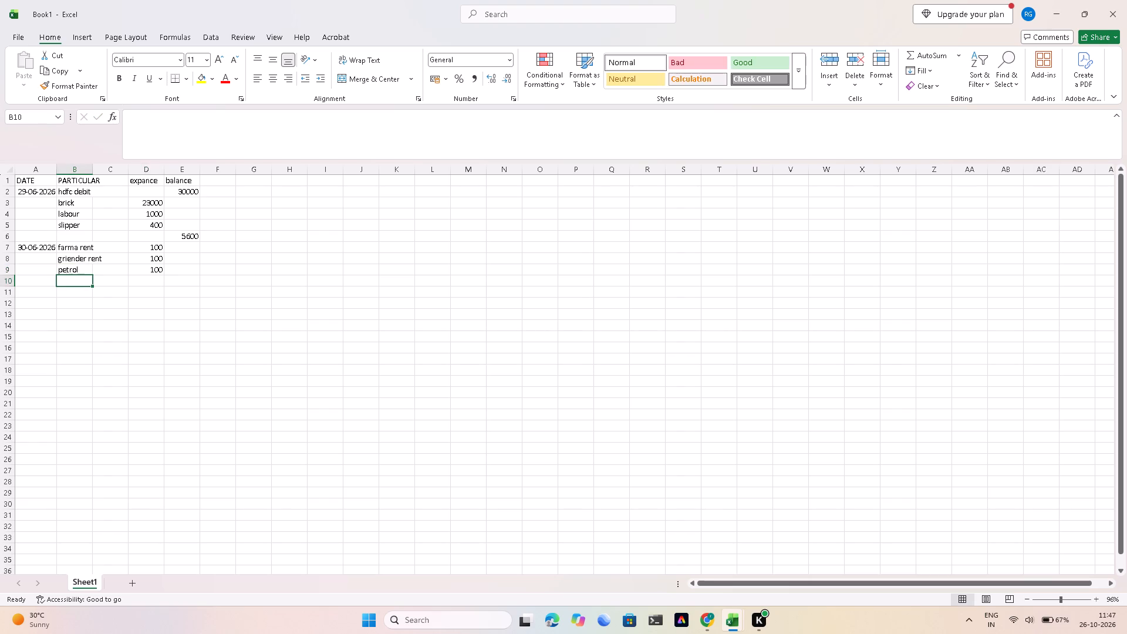
{"action": "type", "text": "t shirt"}
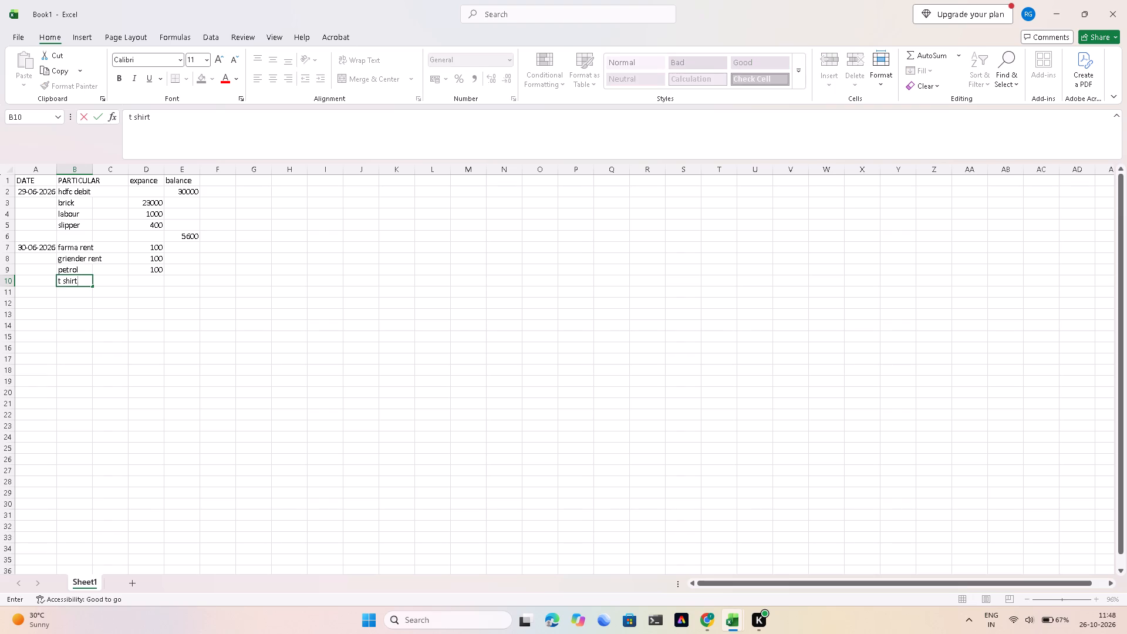
{"action": "left_click", "coordinate": [155, 287]}
{"action": "left_click", "coordinate": [154, 282]}
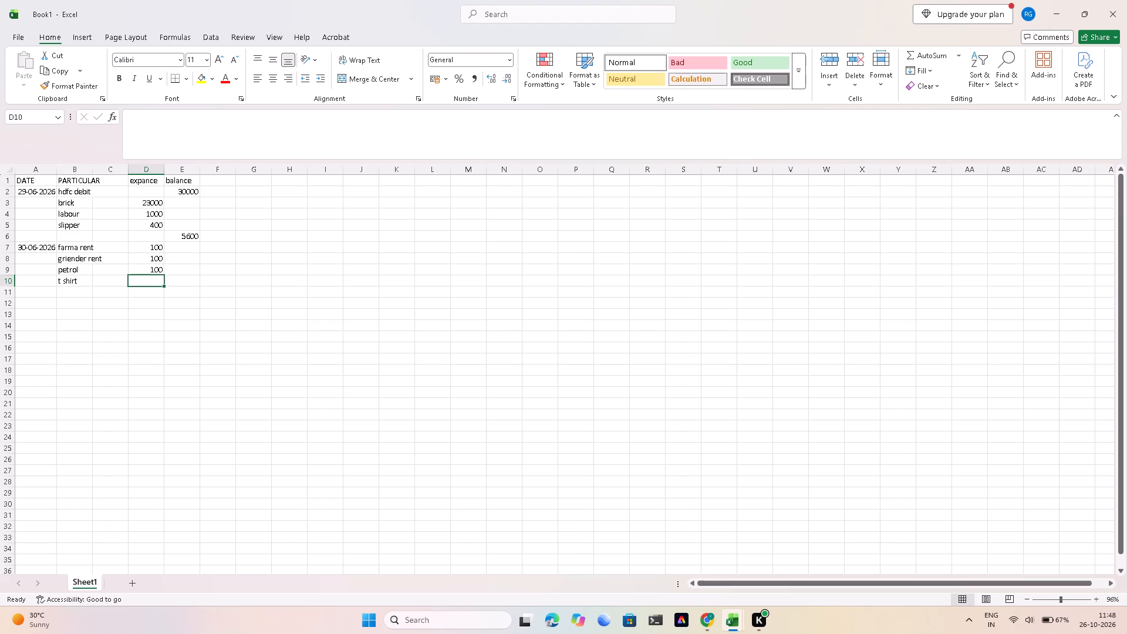
{"action": "type", "text": "300"}
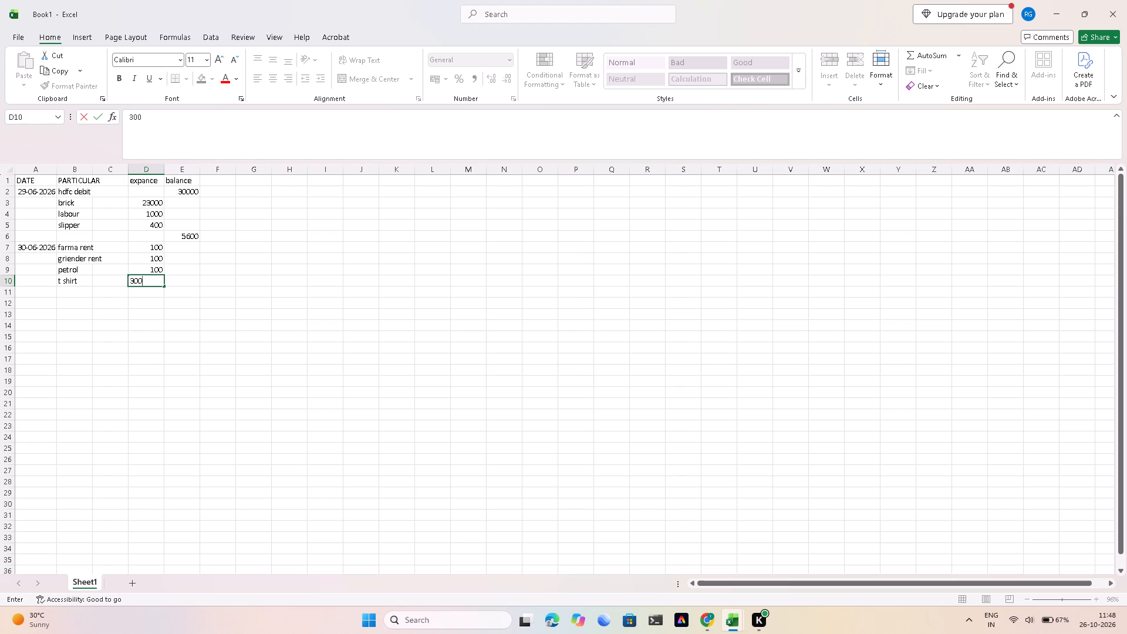
Add labour as the particular in row 11 with an expense of 1300.
{"action": "left_click", "coordinate": [68, 294]}
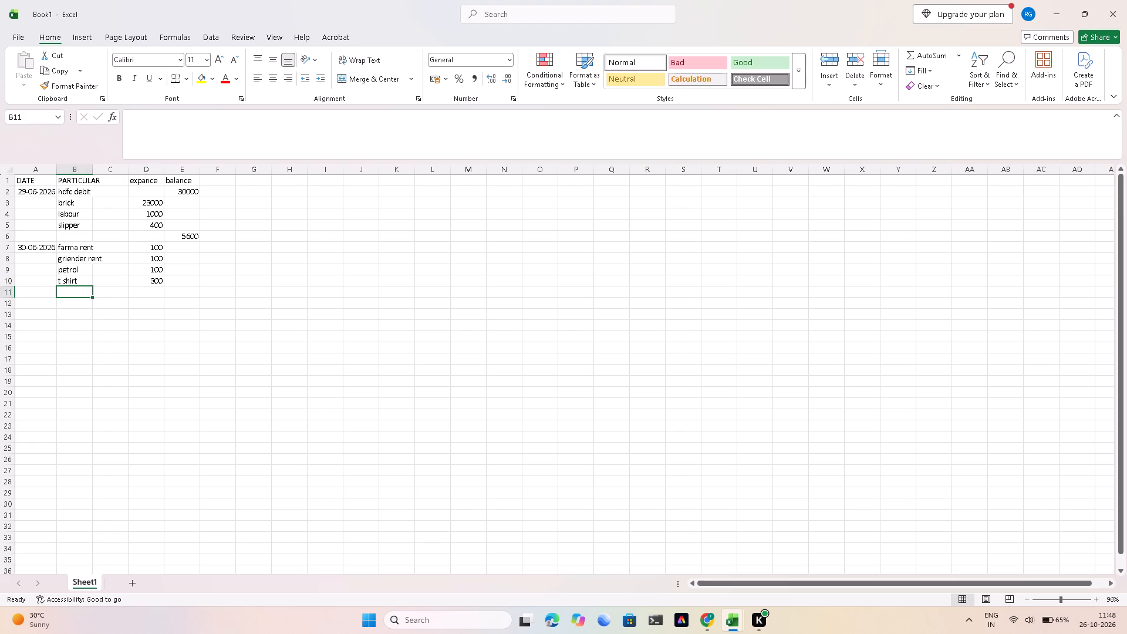
{"action": "key", "text": "l"}
{"action": "key", "text": "a"}
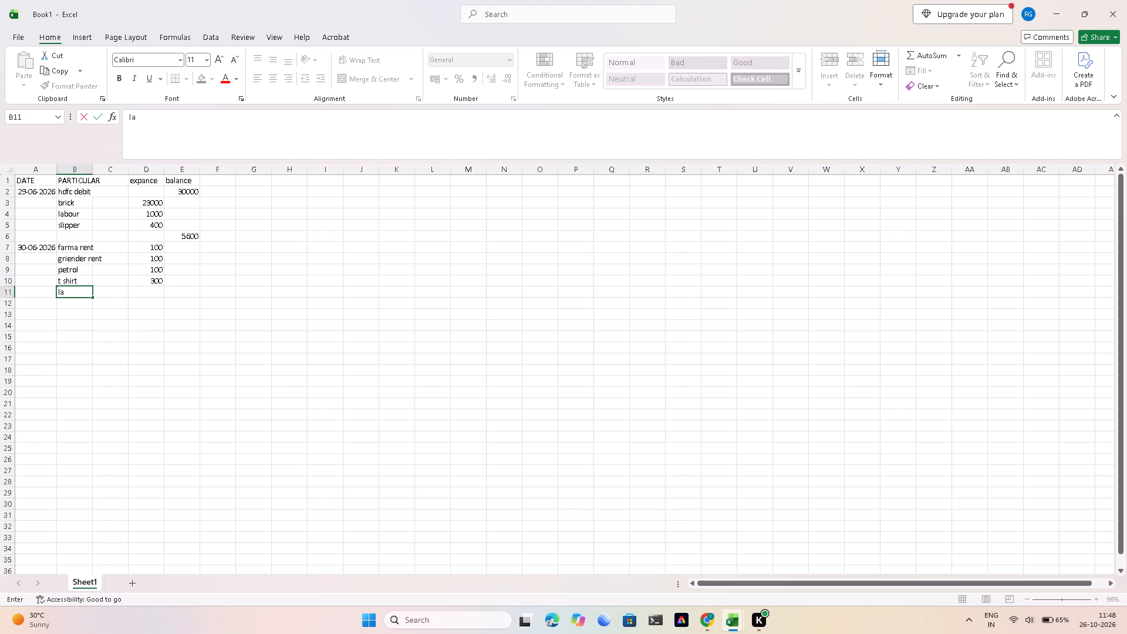
{"action": "type", "text": "bour"}
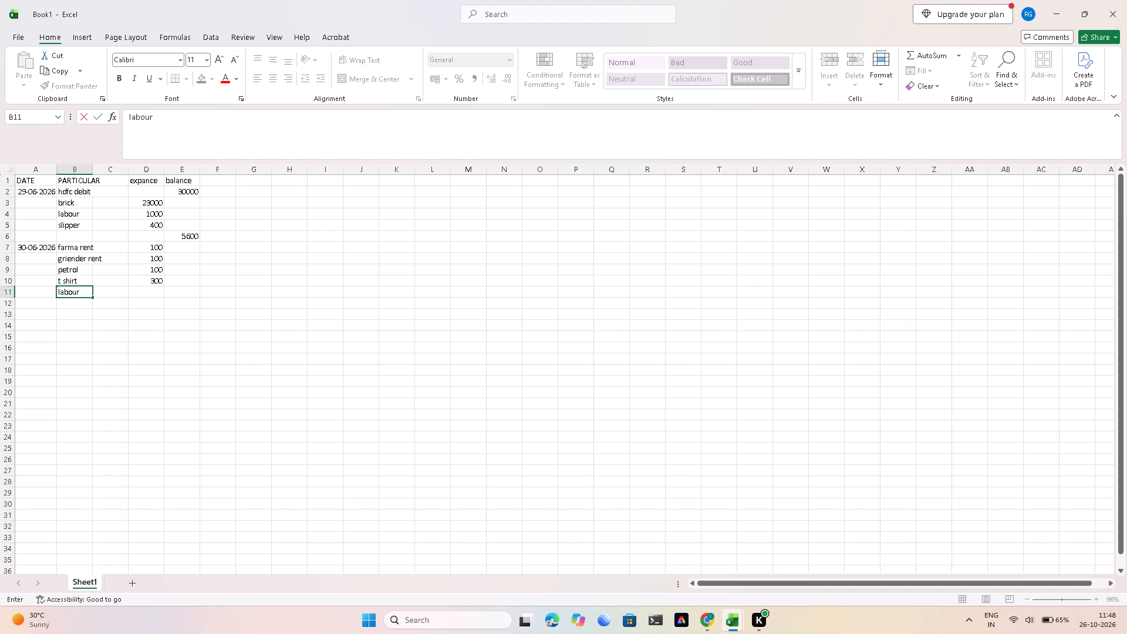
{"action": "left_click", "coordinate": [157, 292]}
{"action": "type", "text": "1300"}
{"action": "key", "text": "Return"}
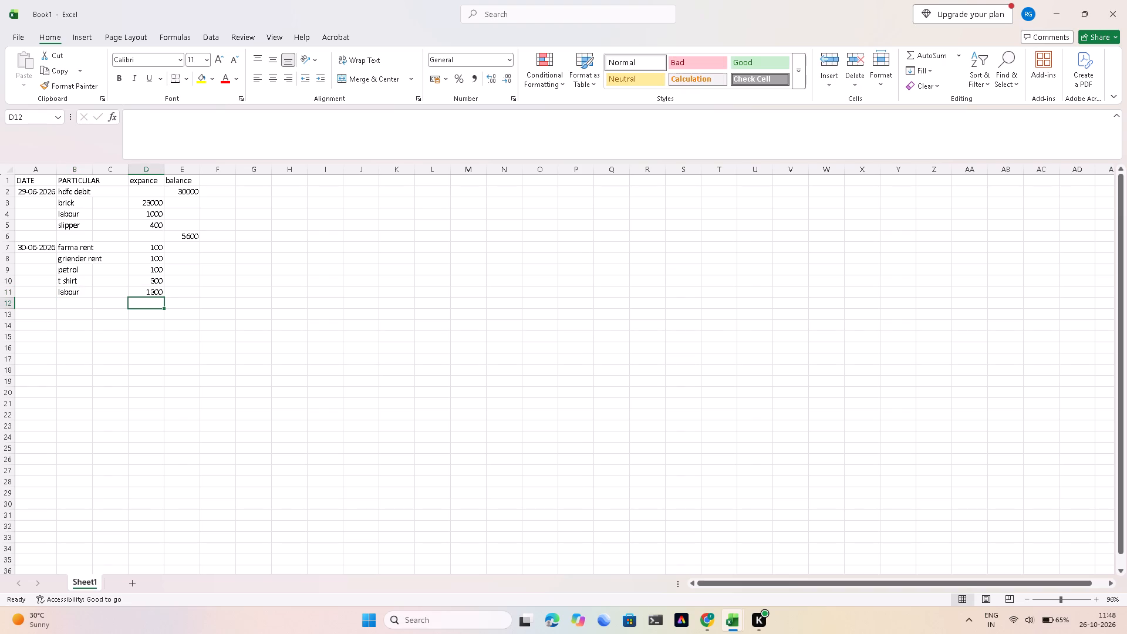
Add chicken as the particular in row 12 with an expense of 350.
{"action": "left_click", "coordinate": [73, 303]}
{"action": "type", "text": "chi"}
{"action": "type", "text": "cken"}
{"action": "key", "text": "Return"}
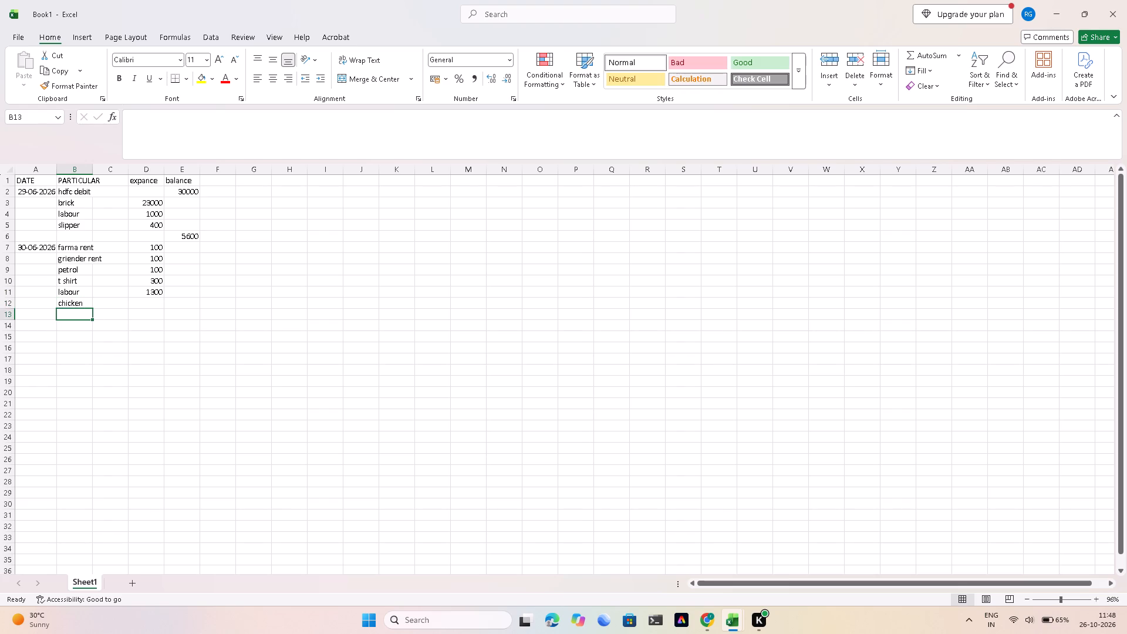
{"action": "left_click", "coordinate": [144, 308]}
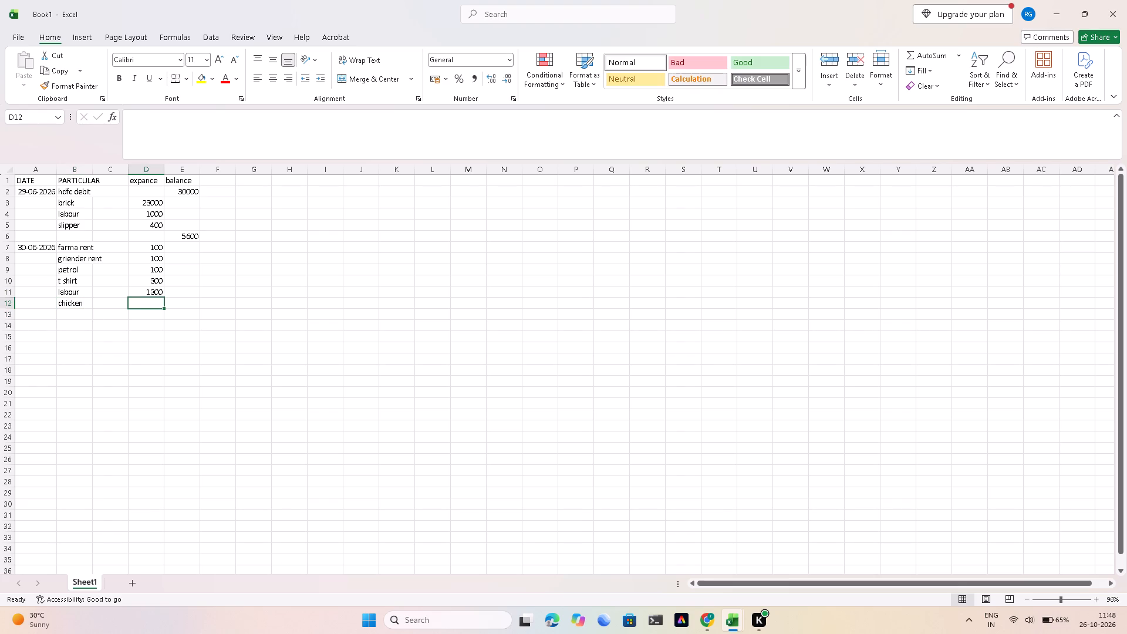
{"action": "type", "text": "350"}
{"action": "key", "text": "Return"}
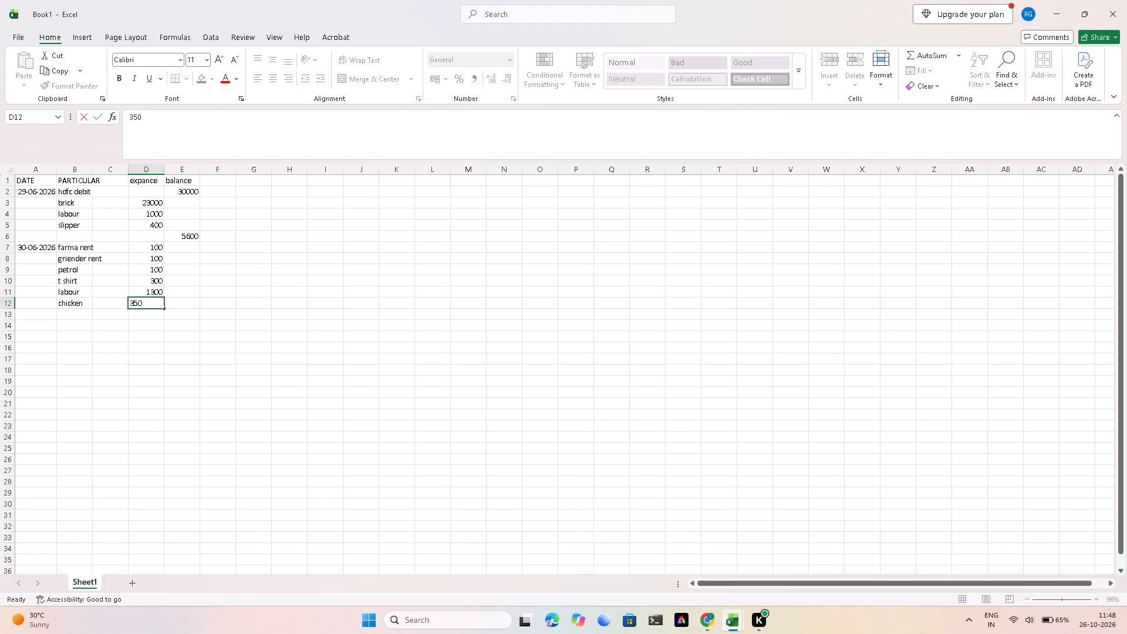
Enter 3350 as the remaining balance in cell E13, one row below the chicken entry.
{"action": "left_click", "coordinate": [73, 313]}
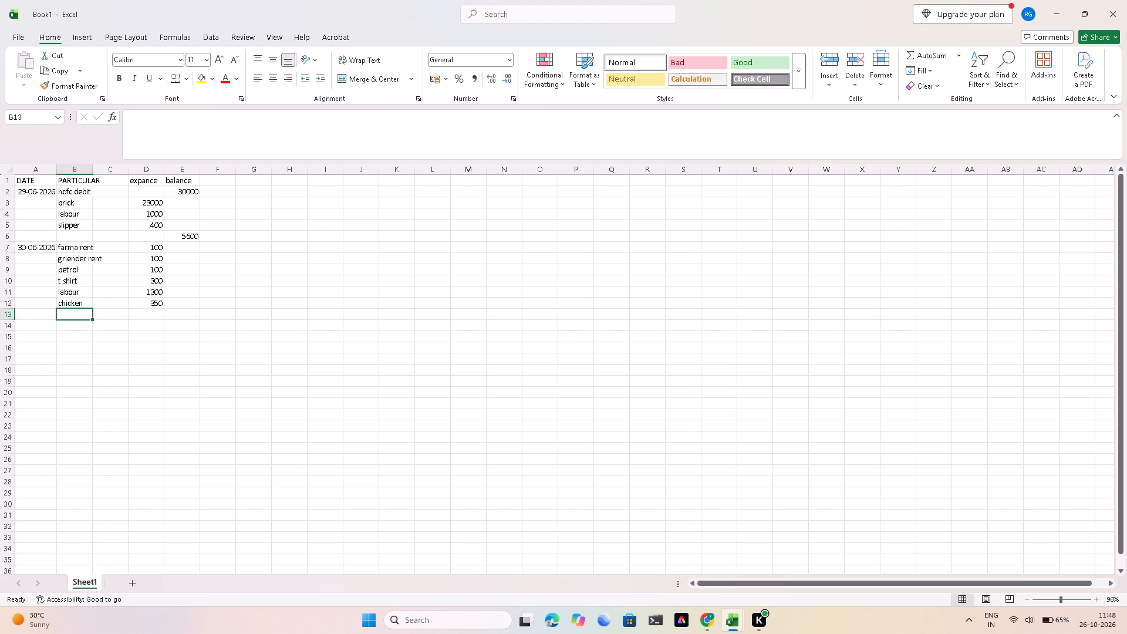
{"action": "left_click", "coordinate": [181, 314]}
{"action": "type", "text": "3350"}
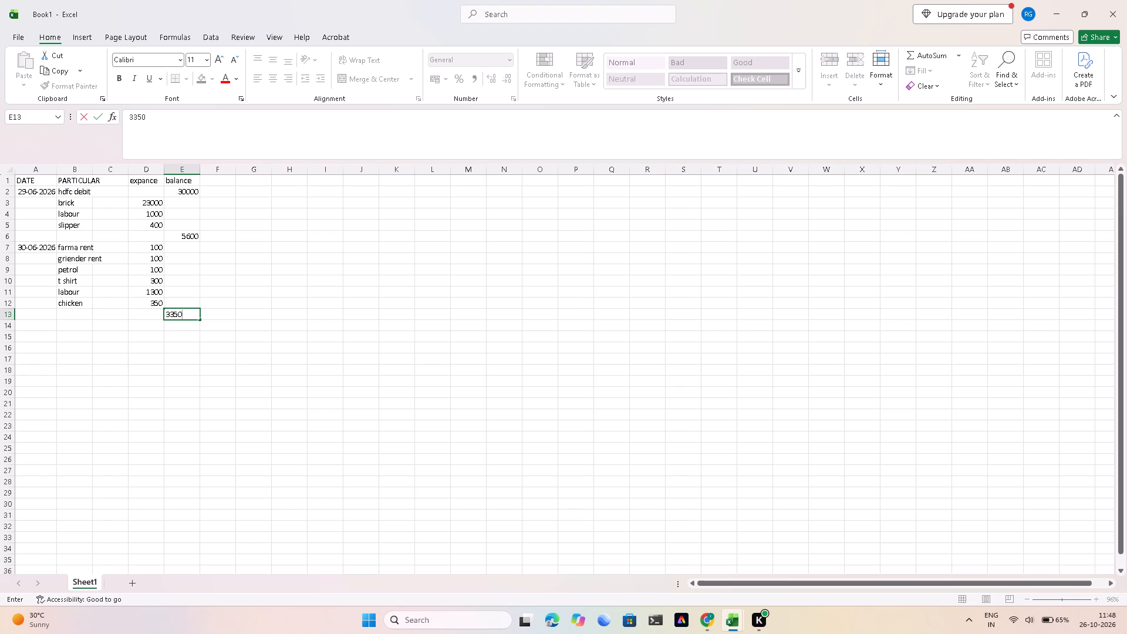
{"action": "key", "text": "Return"}
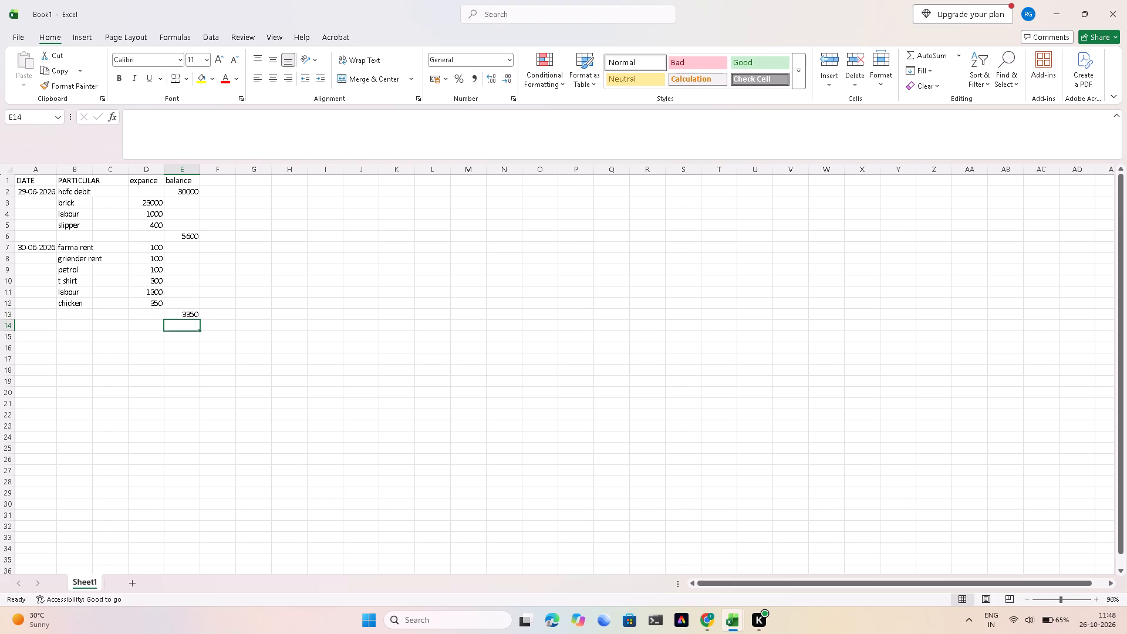
Enter the date 01/07/2026 in cell A14 of the DATE column.
{"action": "left_click", "coordinate": [28, 328]}
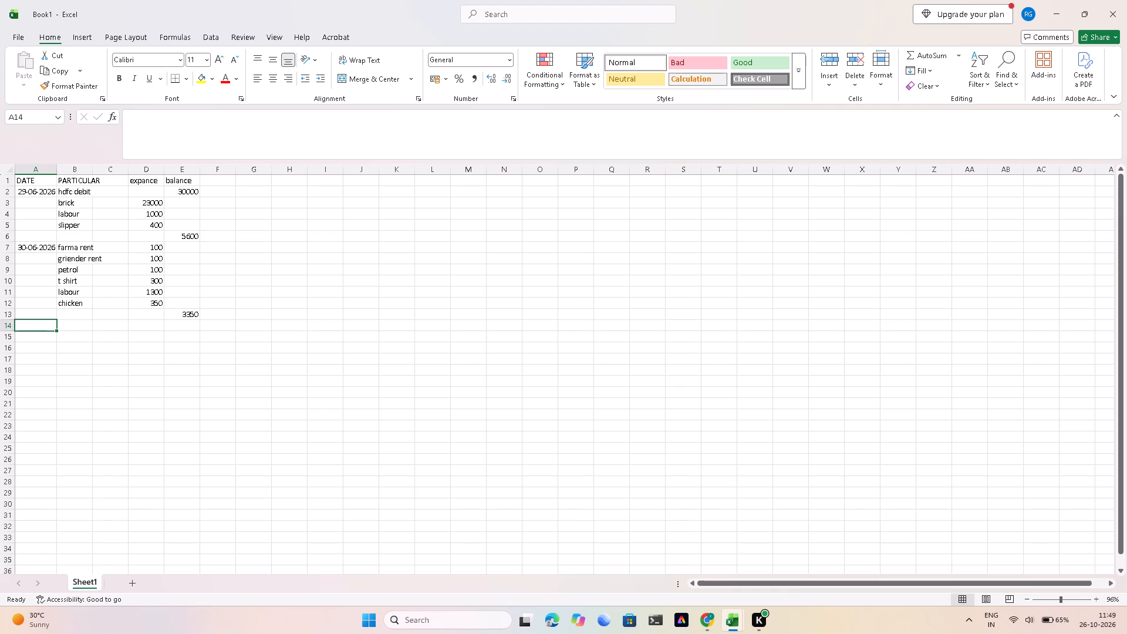
{"action": "key", "text": "1"}
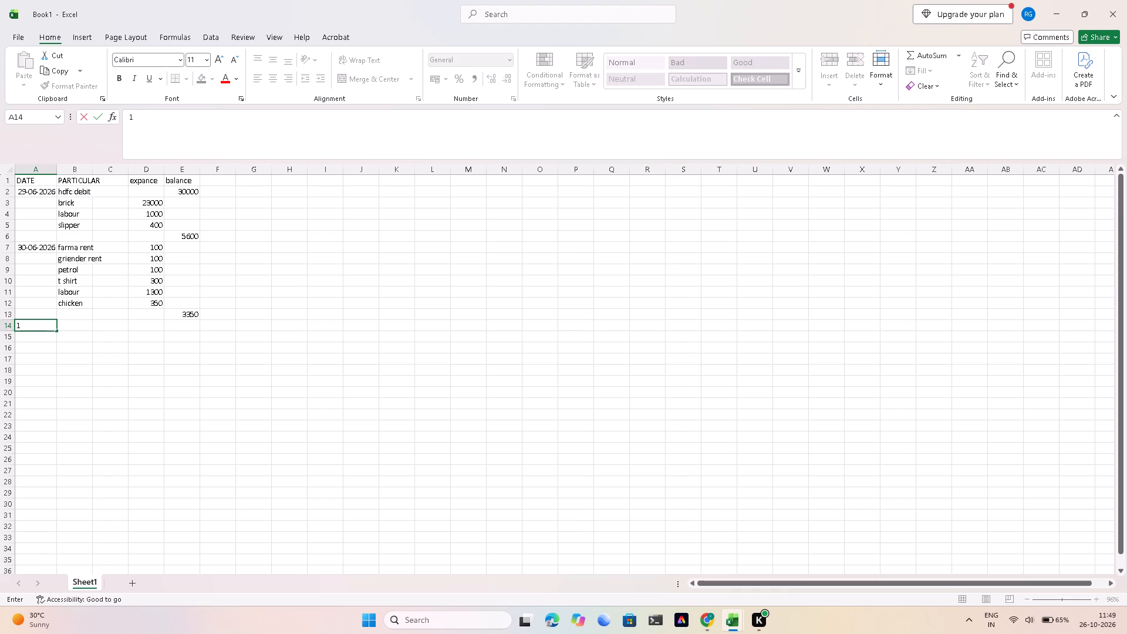
{"action": "key", "text": "BackSpace"}
{"action": "type", "text": "01/07"}
{"action": "key", "text": "slash"}
{"action": "type", "text": "2026"}
{"action": "key", "text": "Return"}
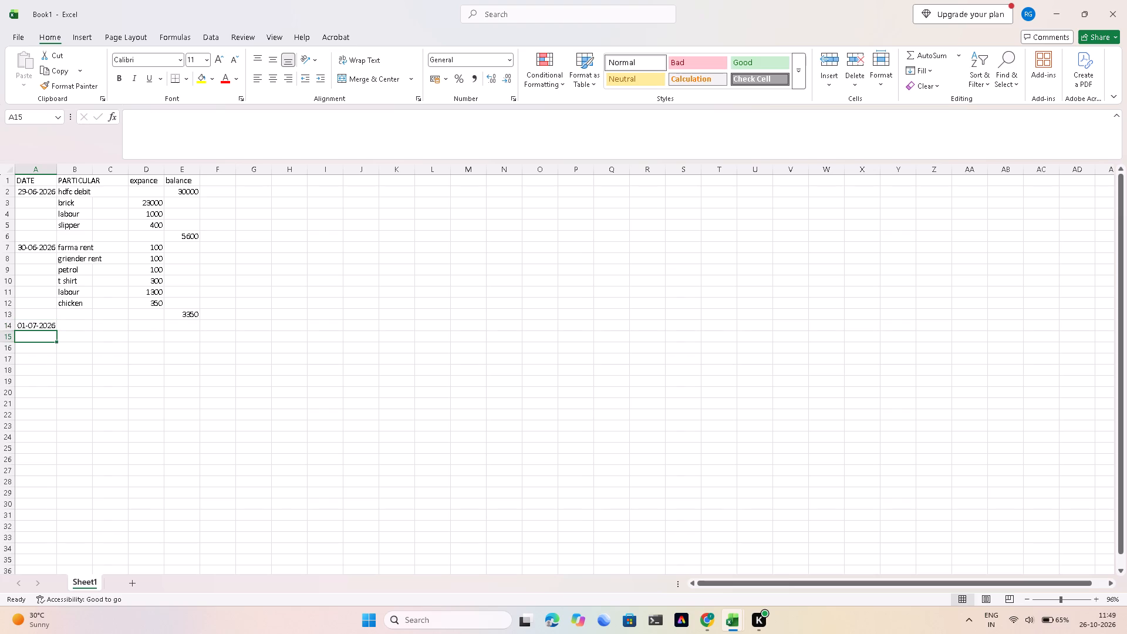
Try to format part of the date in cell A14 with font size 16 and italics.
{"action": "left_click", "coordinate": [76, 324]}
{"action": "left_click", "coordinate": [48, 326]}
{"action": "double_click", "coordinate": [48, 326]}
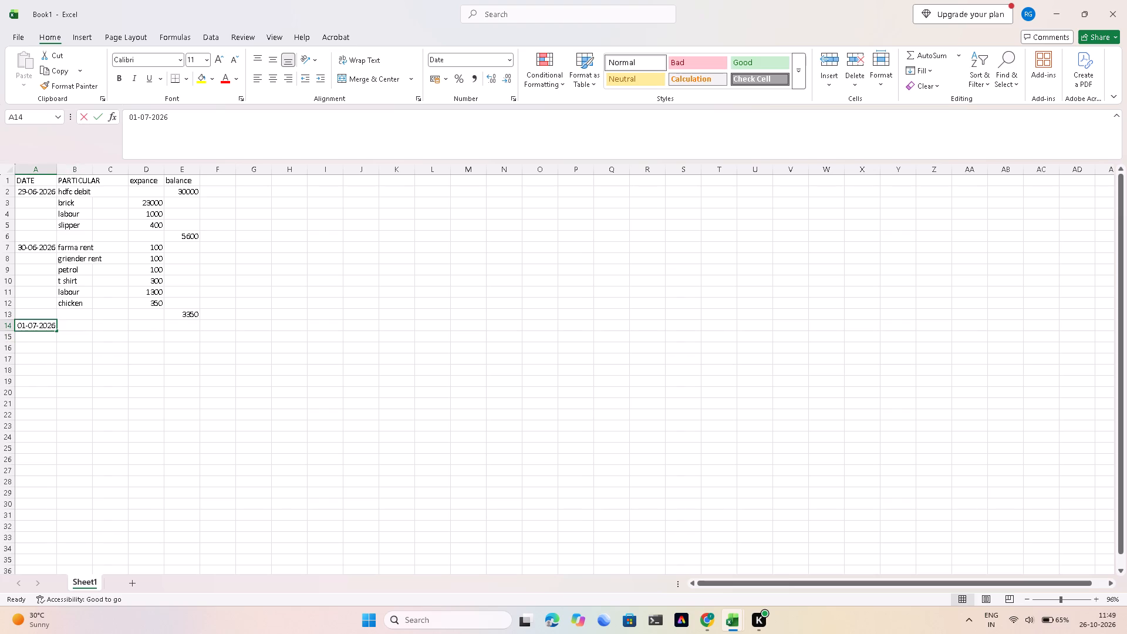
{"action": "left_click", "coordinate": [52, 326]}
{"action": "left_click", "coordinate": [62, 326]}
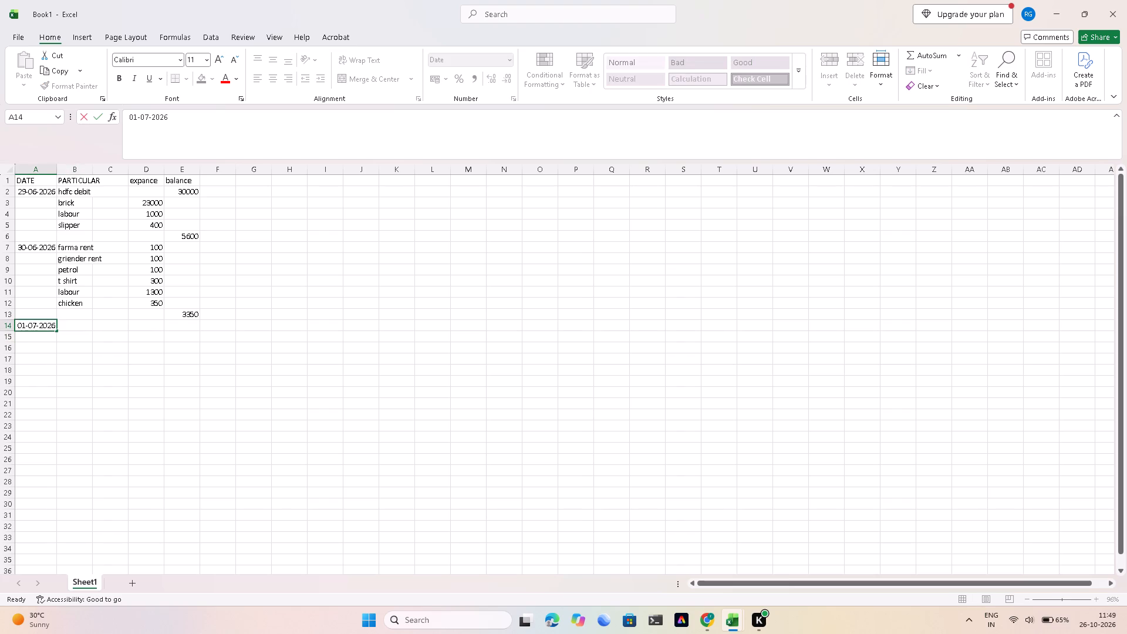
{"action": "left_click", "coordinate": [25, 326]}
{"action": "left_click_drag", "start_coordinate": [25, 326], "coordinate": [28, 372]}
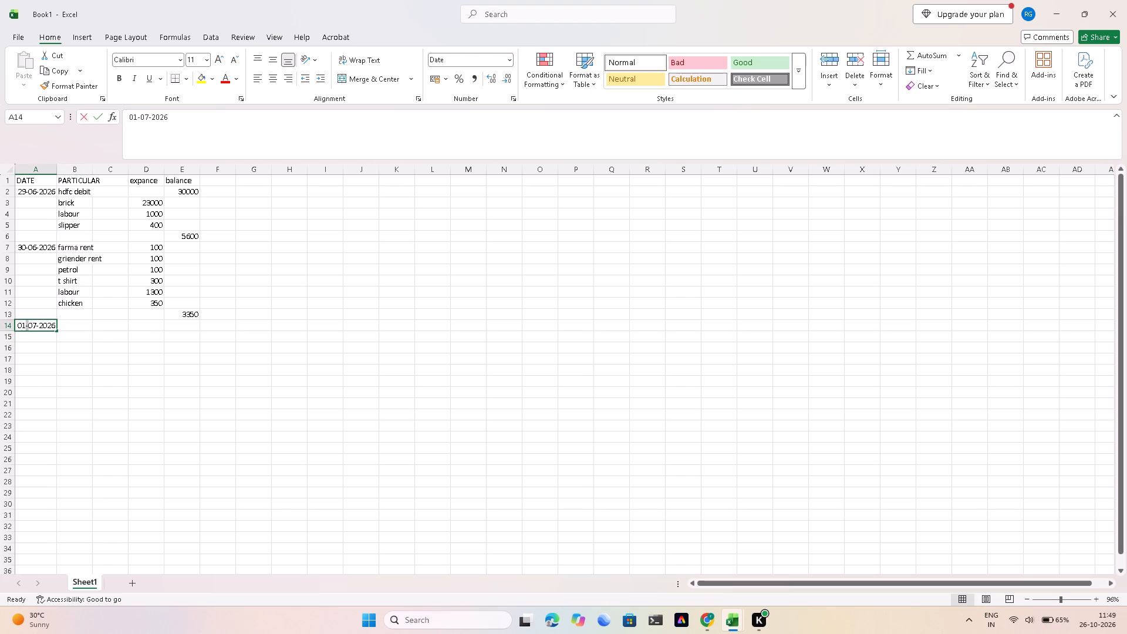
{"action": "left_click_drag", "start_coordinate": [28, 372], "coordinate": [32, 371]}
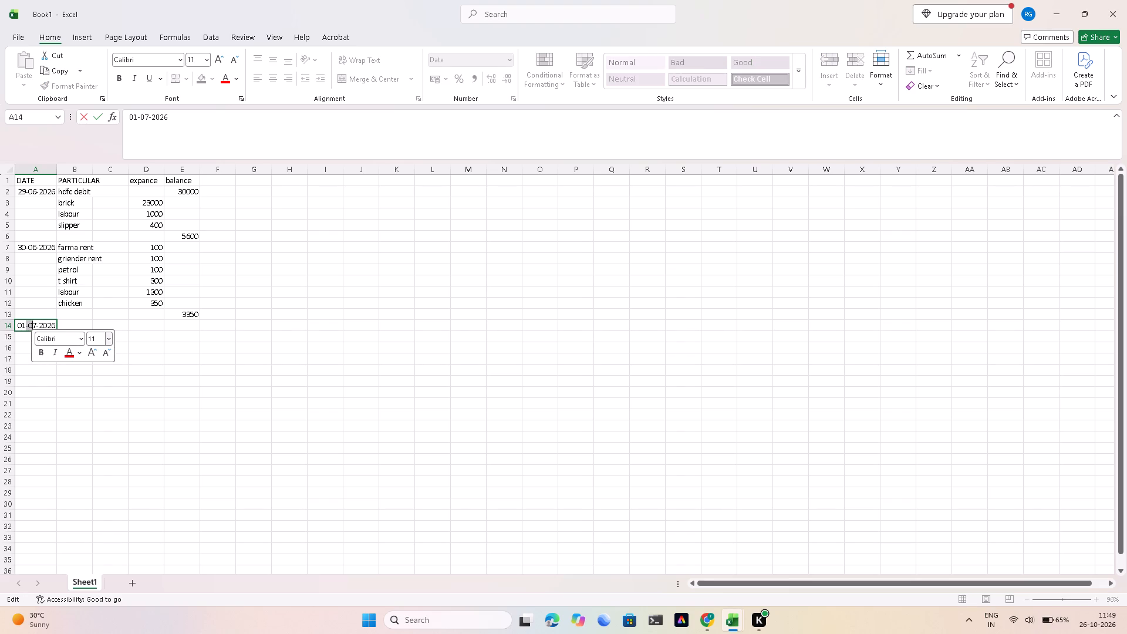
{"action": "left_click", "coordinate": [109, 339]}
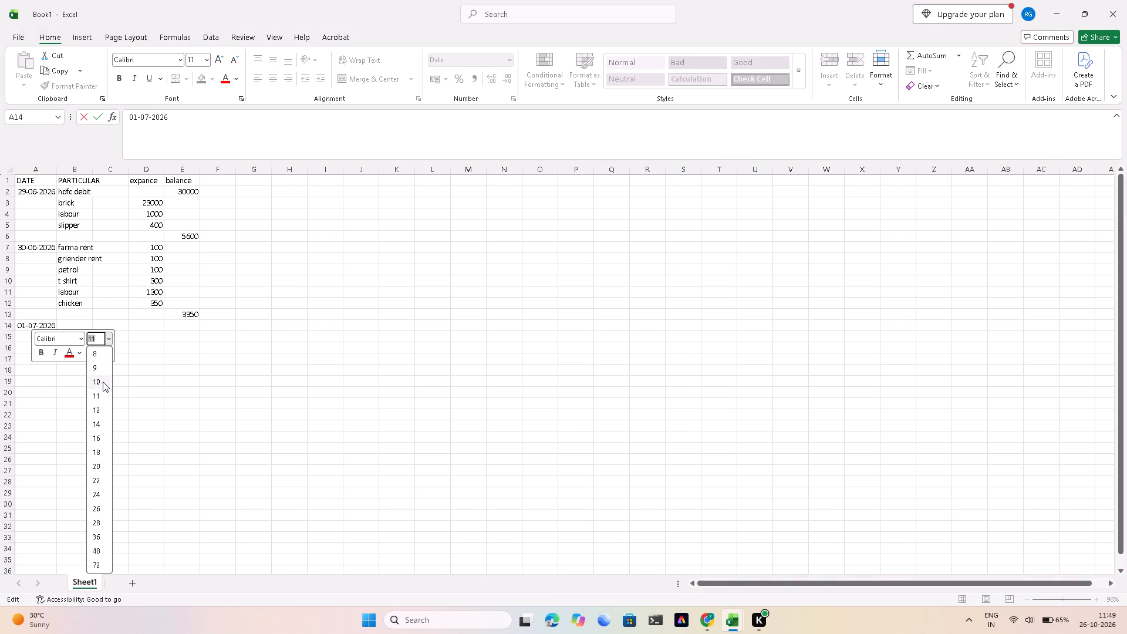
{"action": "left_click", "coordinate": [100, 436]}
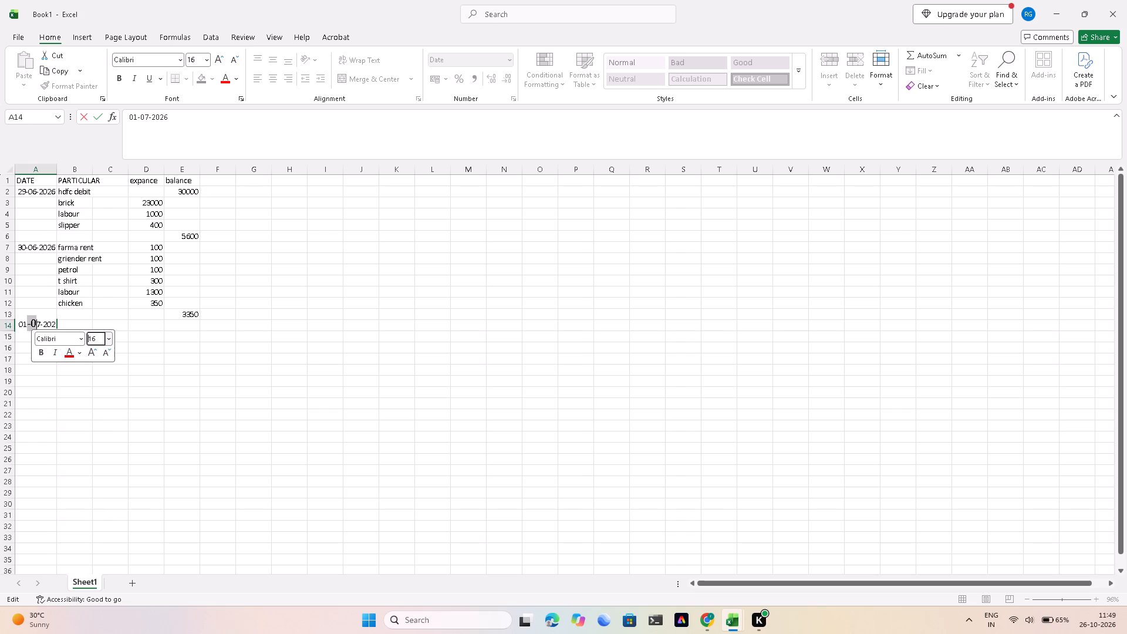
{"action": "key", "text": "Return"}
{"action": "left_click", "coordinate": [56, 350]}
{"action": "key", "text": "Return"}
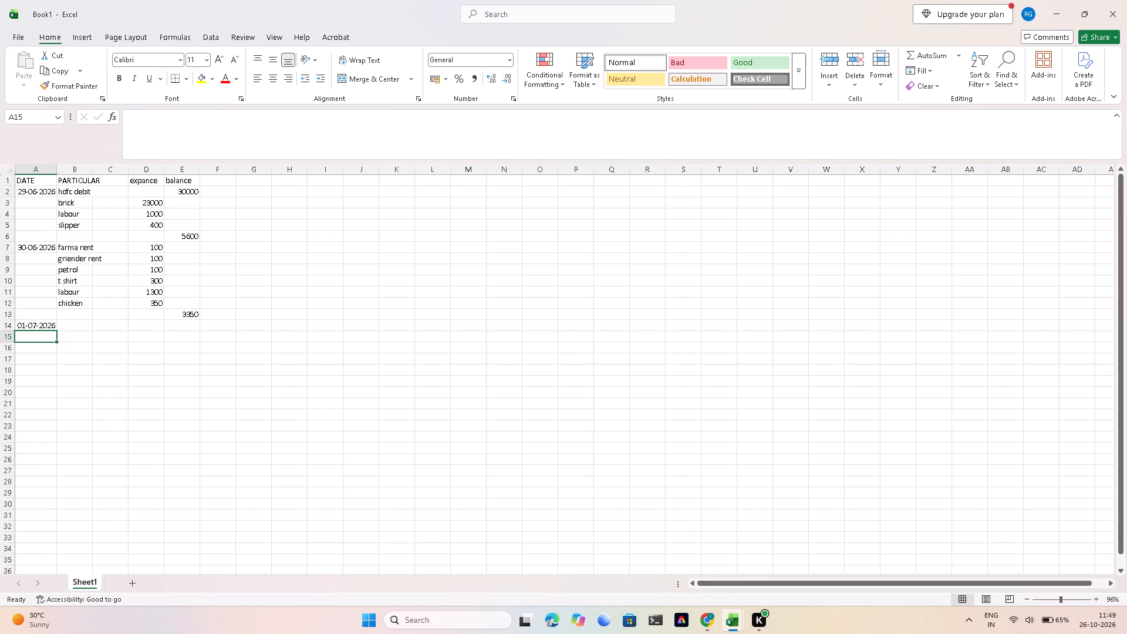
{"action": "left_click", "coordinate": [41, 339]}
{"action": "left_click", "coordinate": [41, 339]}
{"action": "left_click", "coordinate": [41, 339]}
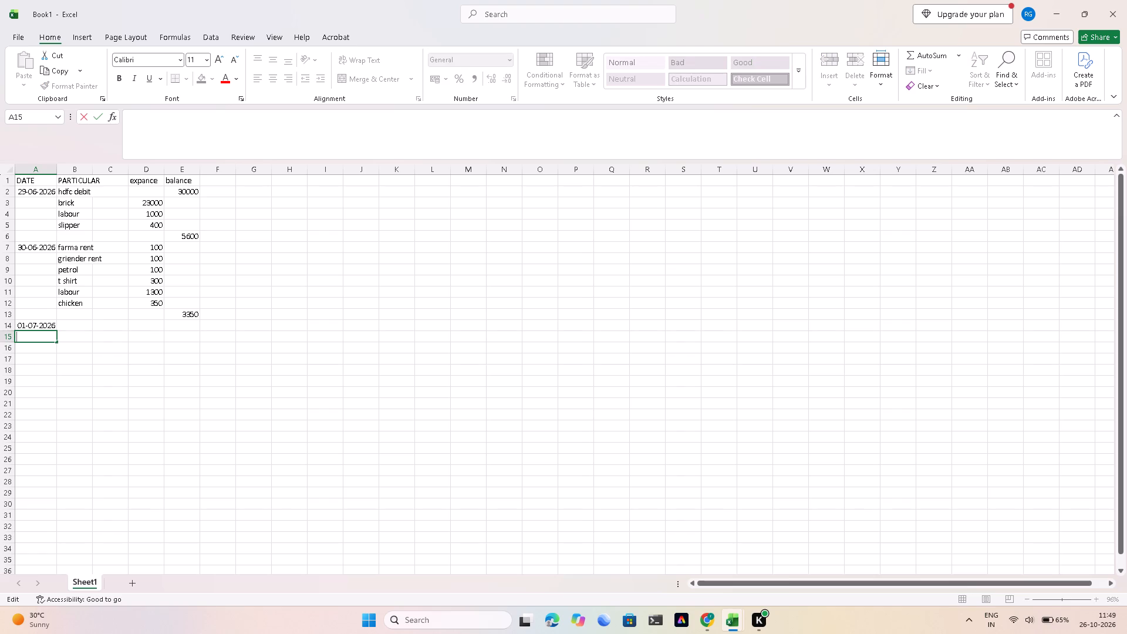
Add medicine as the particular in row 14, beside the 01-07-2026 date, with an expense of 300.
{"action": "left_click", "coordinate": [67, 329]}
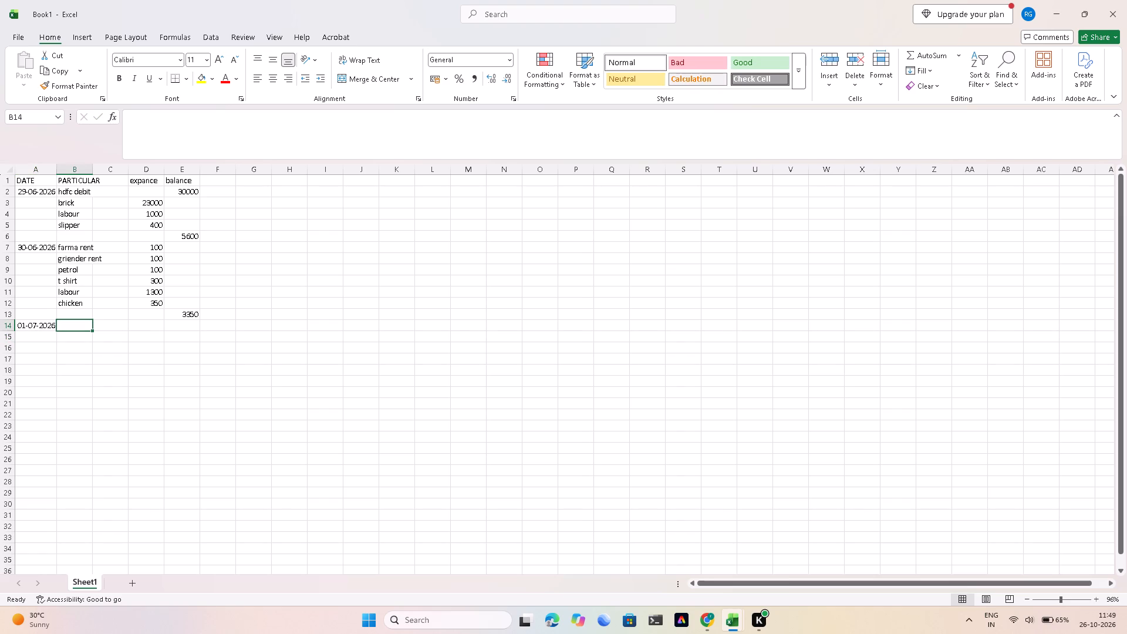
{"action": "type", "text": "medicinw"}
{"action": "key", "text": "BackSpace"}
{"action": "key", "text": "e"}
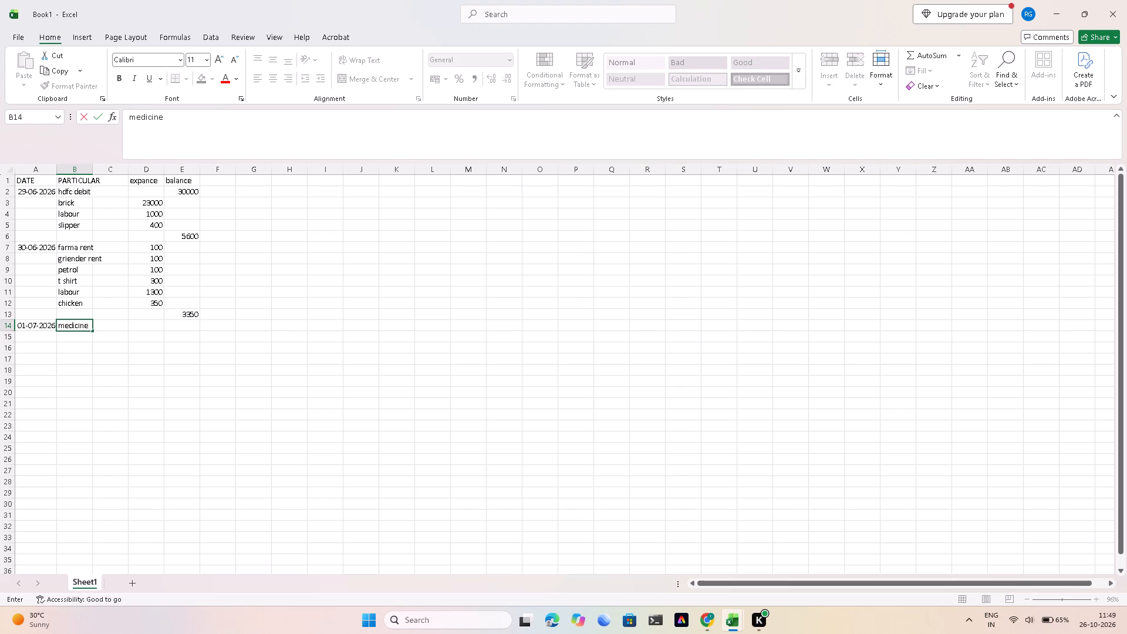
{"action": "left_click", "coordinate": [151, 322]}
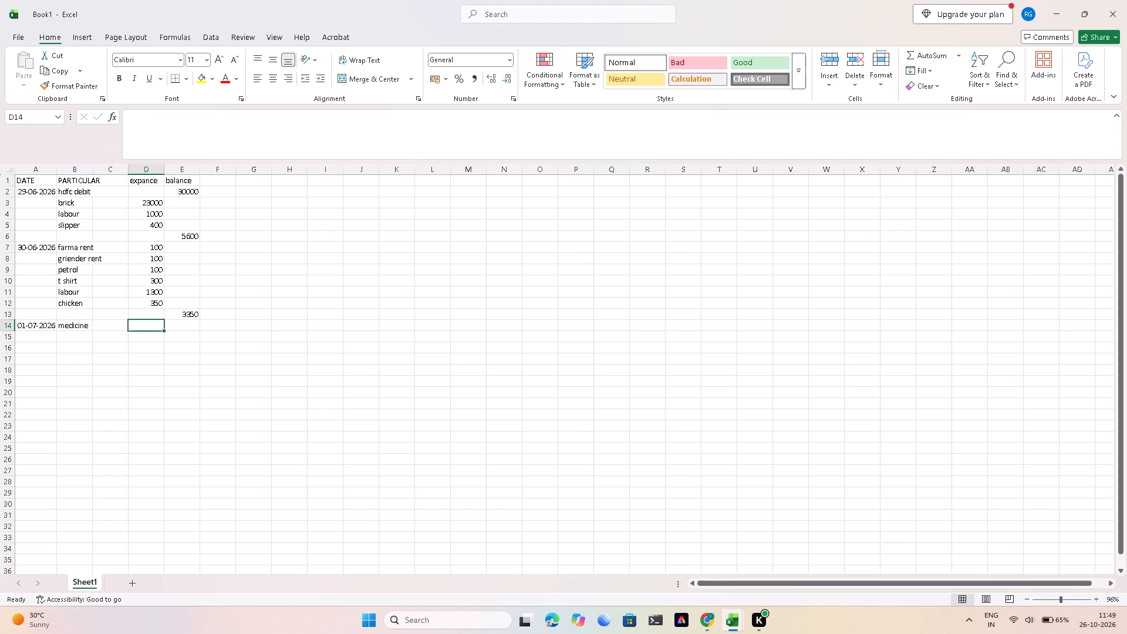
{"action": "type", "text": "300"}
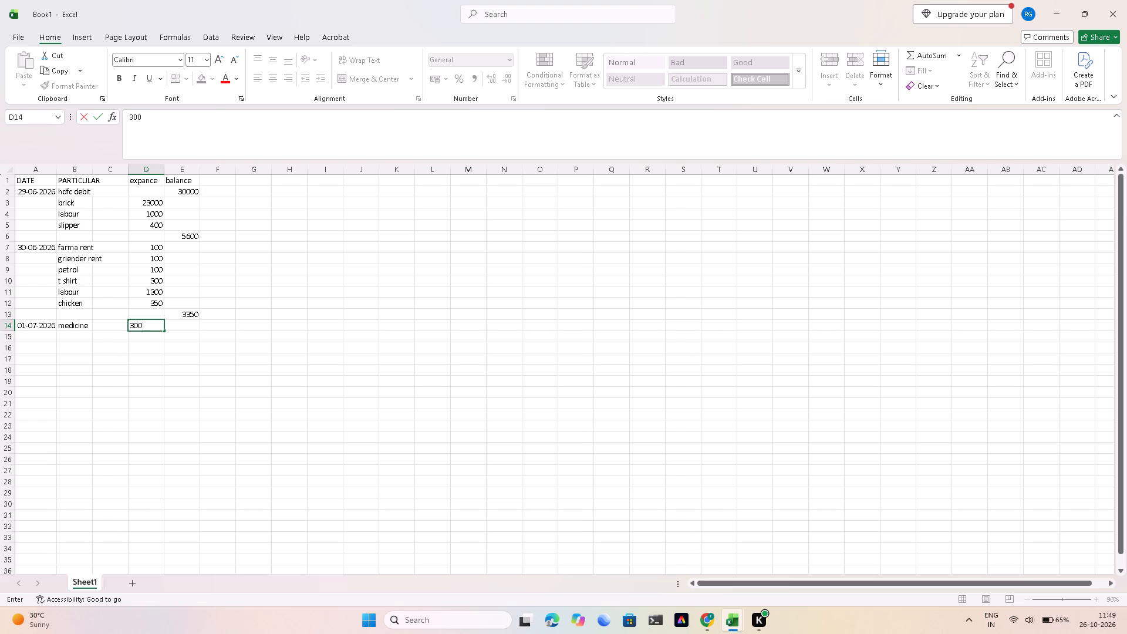
Add prasad as the particular in row 15 with an expense of 100.
{"action": "left_click", "coordinate": [69, 336]}
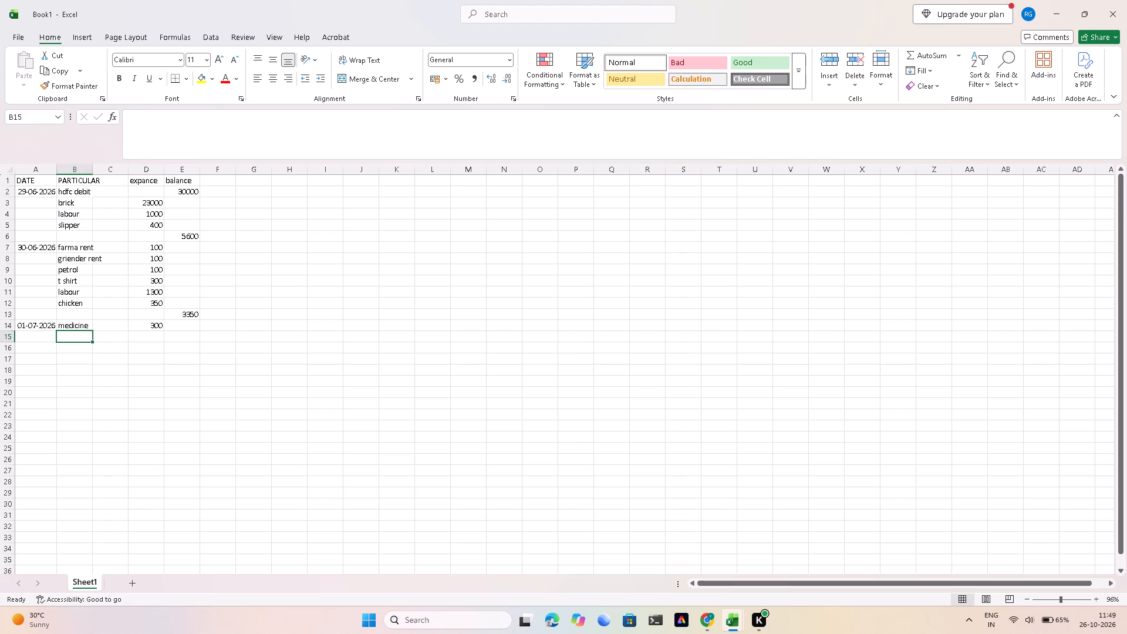
{"action": "type", "text": "prasad"}
{"action": "left_click", "coordinate": [153, 339]}
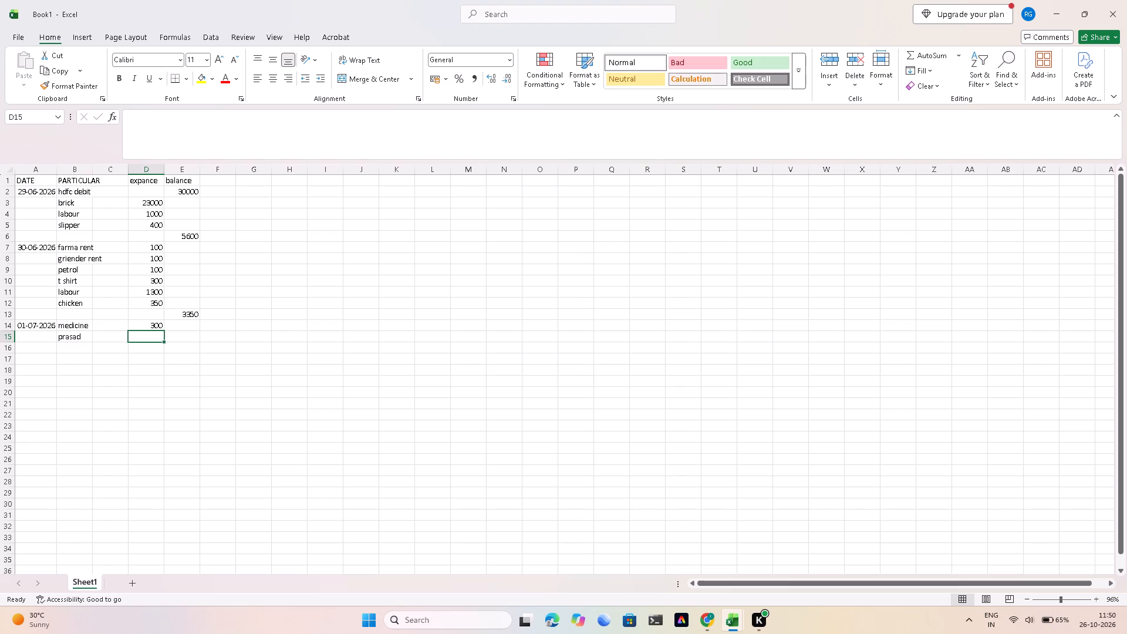
{"action": "type", "text": "100"}
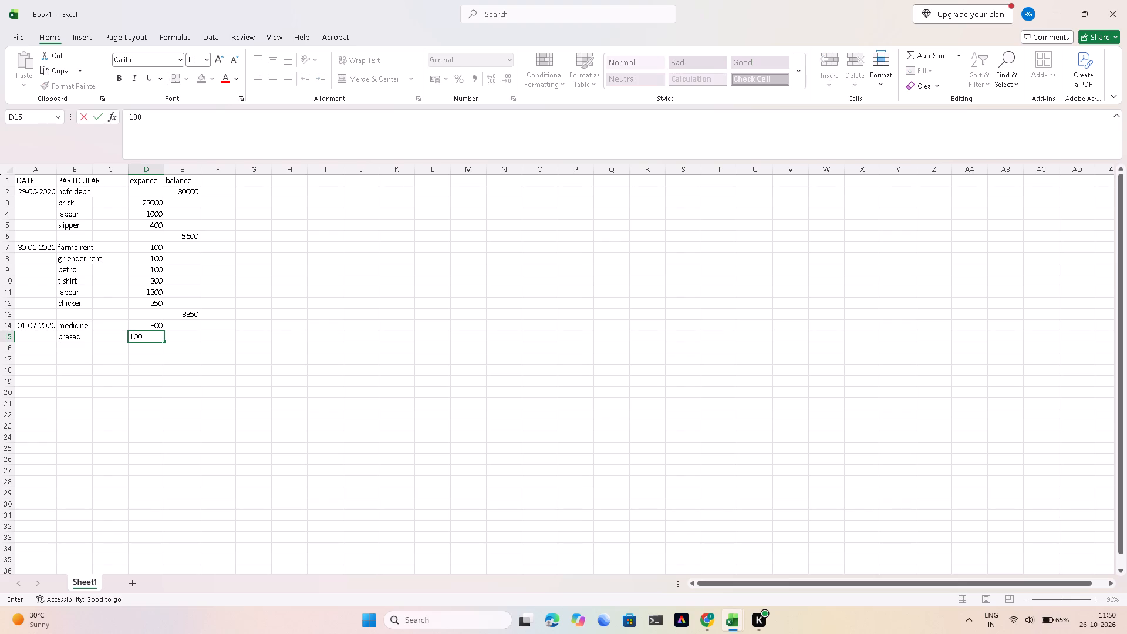
{"action": "key", "text": "Return"}
Add patrol as the particular in row 16 with an expense of 100.
{"action": "left_click", "coordinate": [72, 345]}
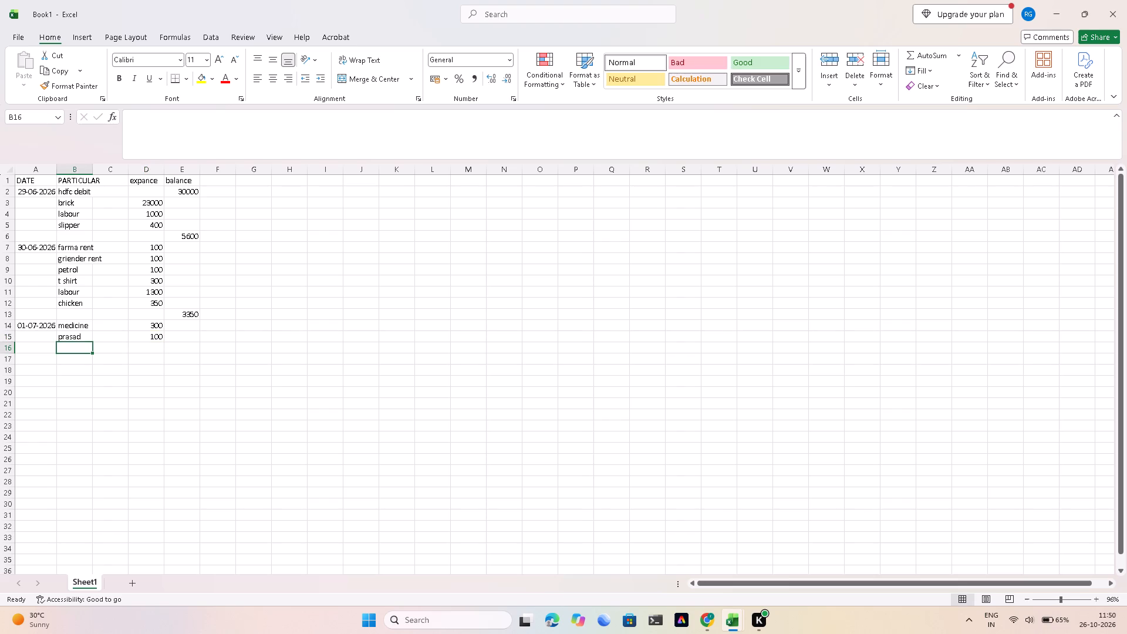
{"action": "type", "text": "patrol"}
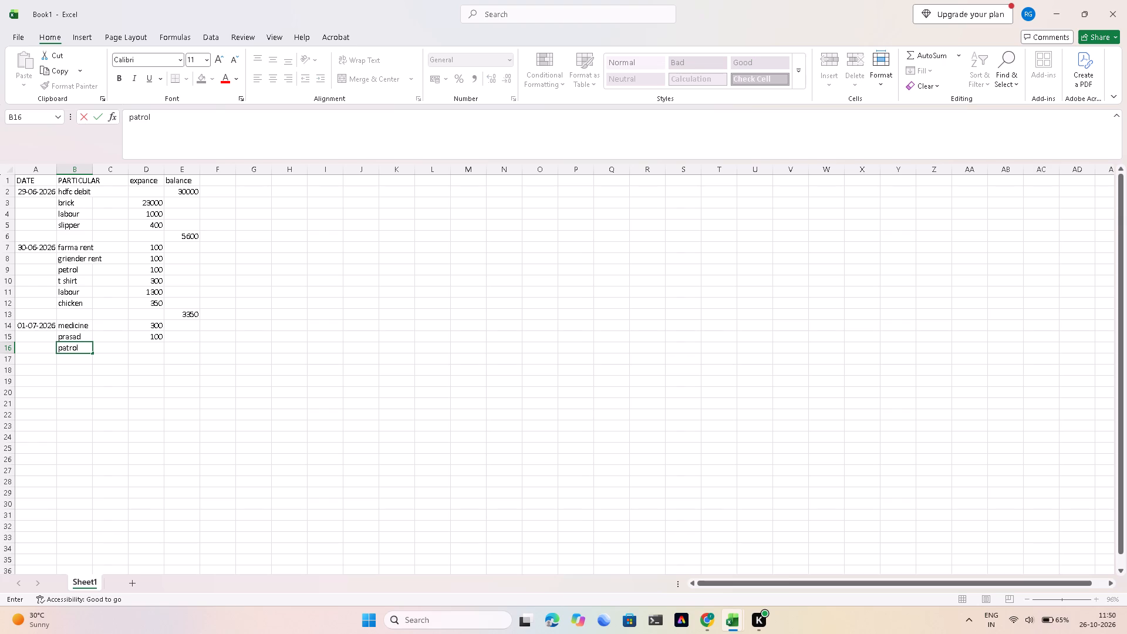
{"action": "key", "text": "Return"}
{"action": "left_click", "coordinate": [150, 350]}
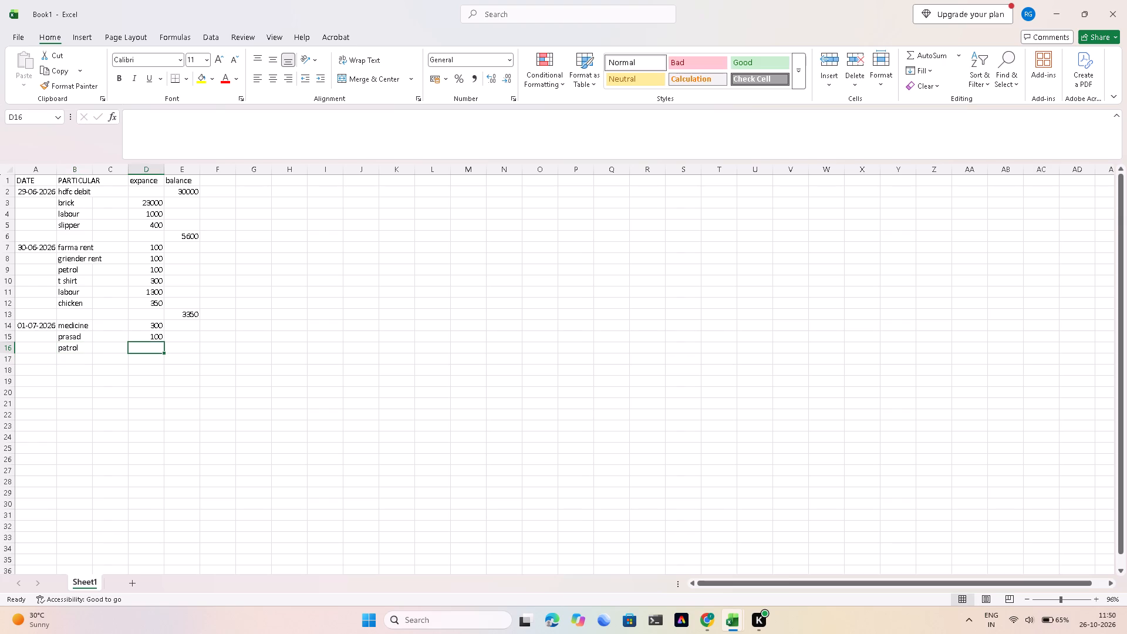
{"action": "type", "text": "100"}
{"action": "key", "text": "Return"}
Add mistri labour as the particular in row 17 with an expense of 2300.
{"action": "left_click", "coordinate": [68, 360]}
{"action": "type", "text": "mistri"}
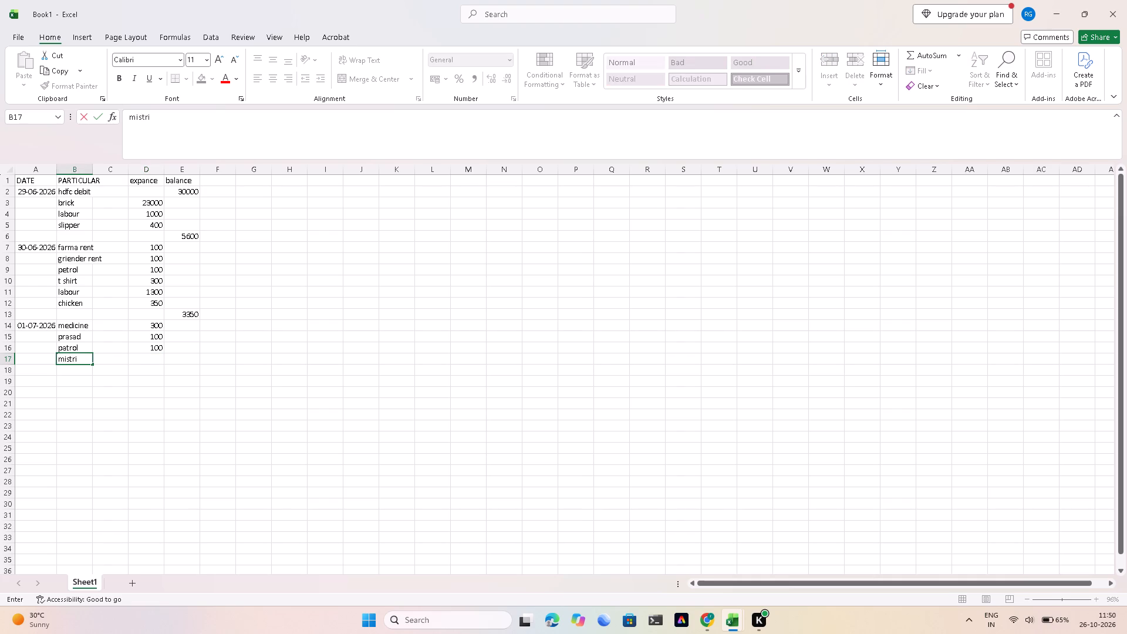
{"action": "key", "text": "space"}
{"action": "type", "text": "labour"}
{"action": "key", "text": "space"}
{"action": "key", "text": "Return"}
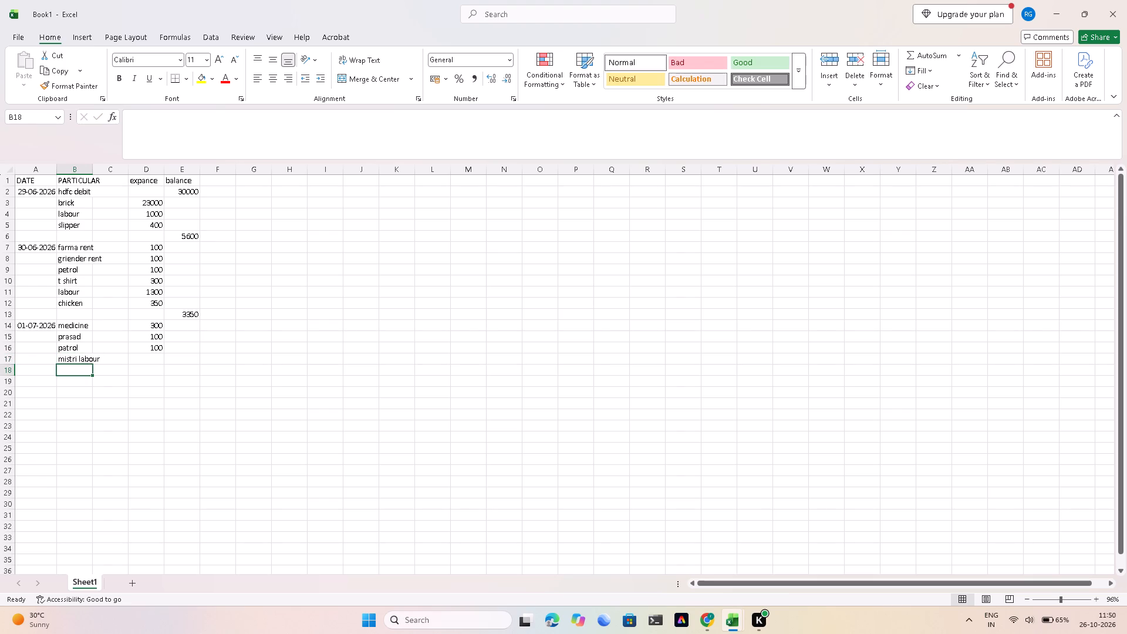
{"action": "left_click", "coordinate": [151, 359]}
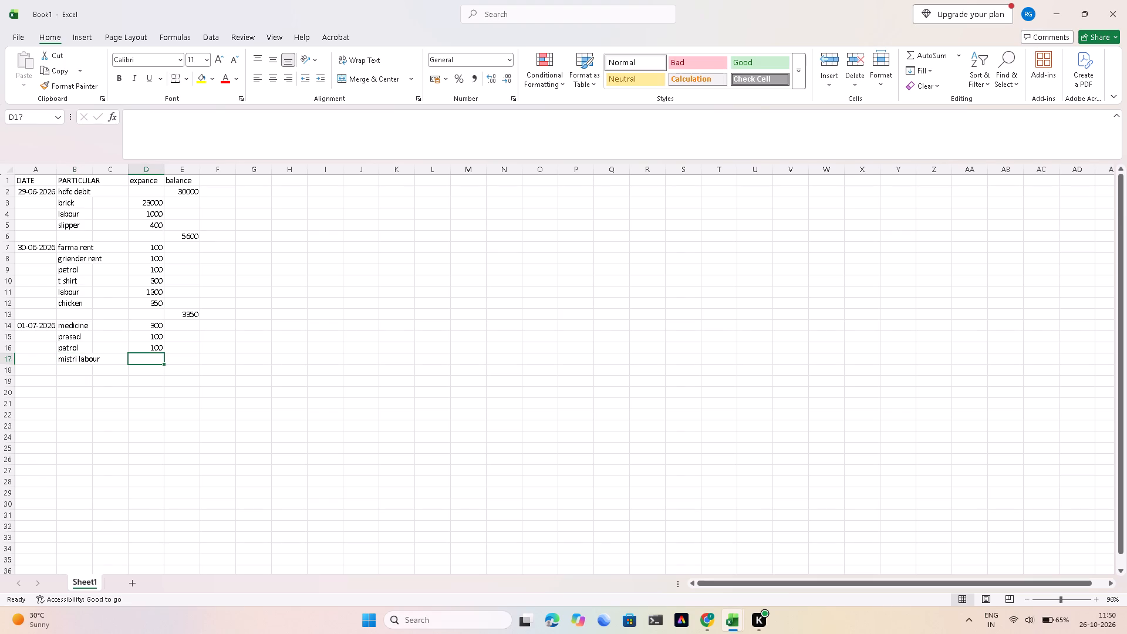
{"action": "type", "text": "2300"}
{"action": "key", "text": "Return"}
Add cement as the particular in row 18 with an expense of 700.
{"action": "left_click", "coordinate": [78, 371]}
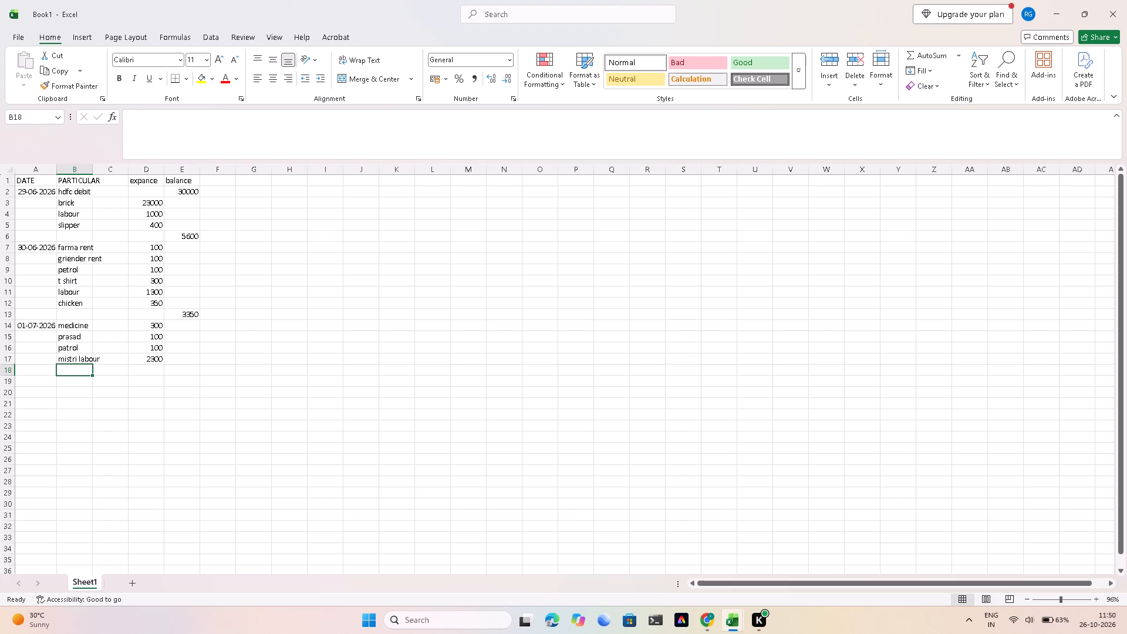
{"action": "type", "text": "cement"}
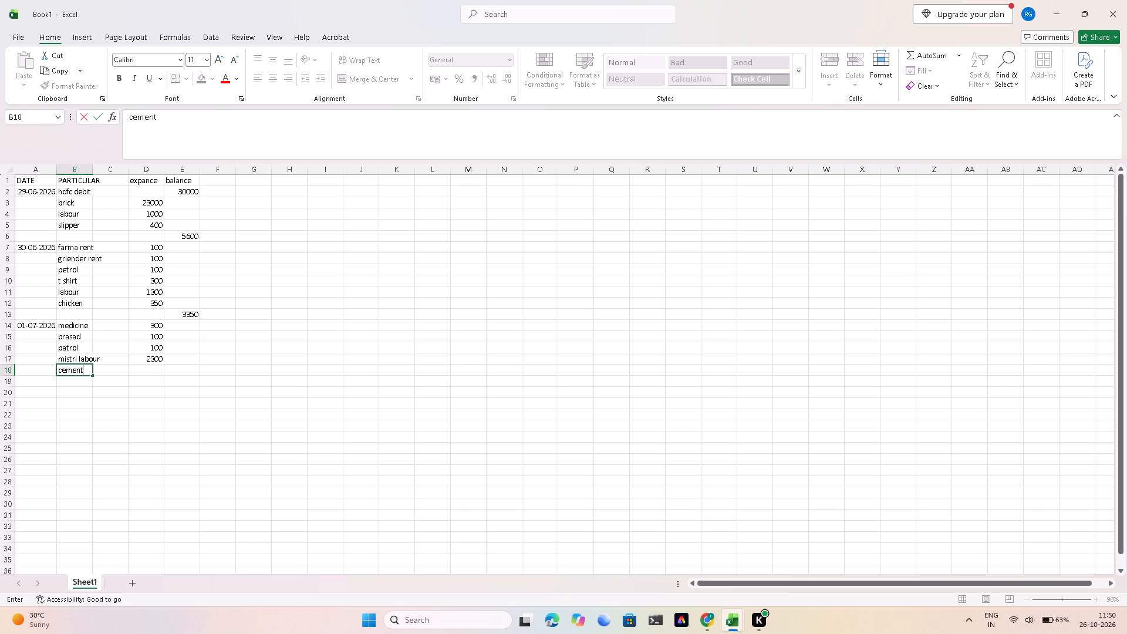
{"action": "left_click", "coordinate": [151, 371]}
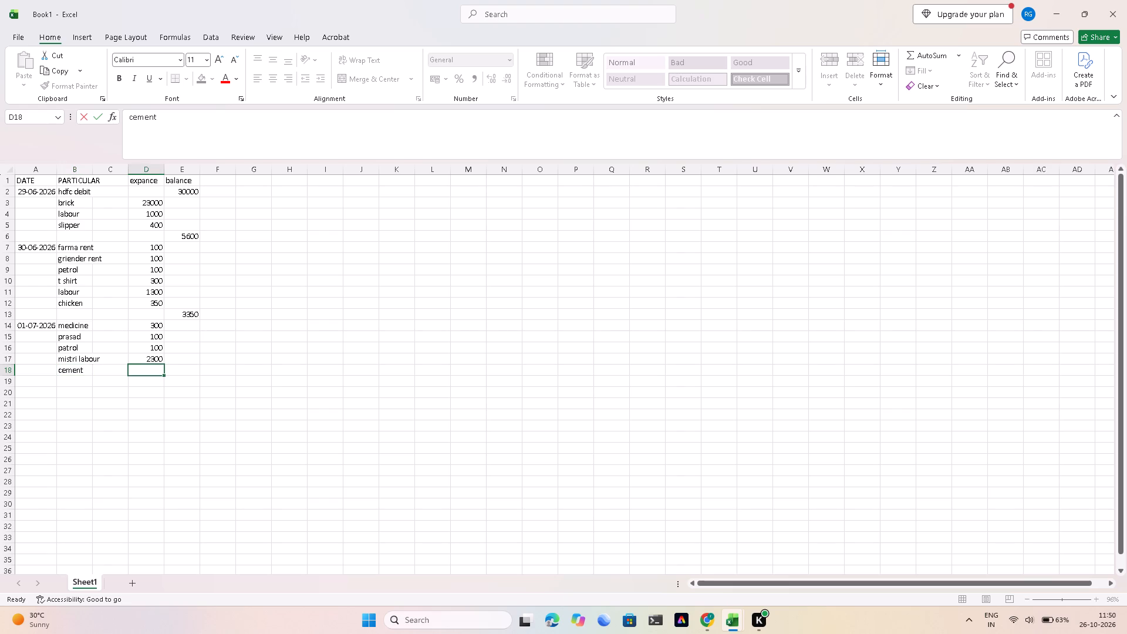
{"action": "type", "text": "700"}
{"action": "key", "text": "Return"}
Enter -500 as the balance in cell E20, two rows below the cement entry.
{"action": "left_click", "coordinate": [56, 383]}
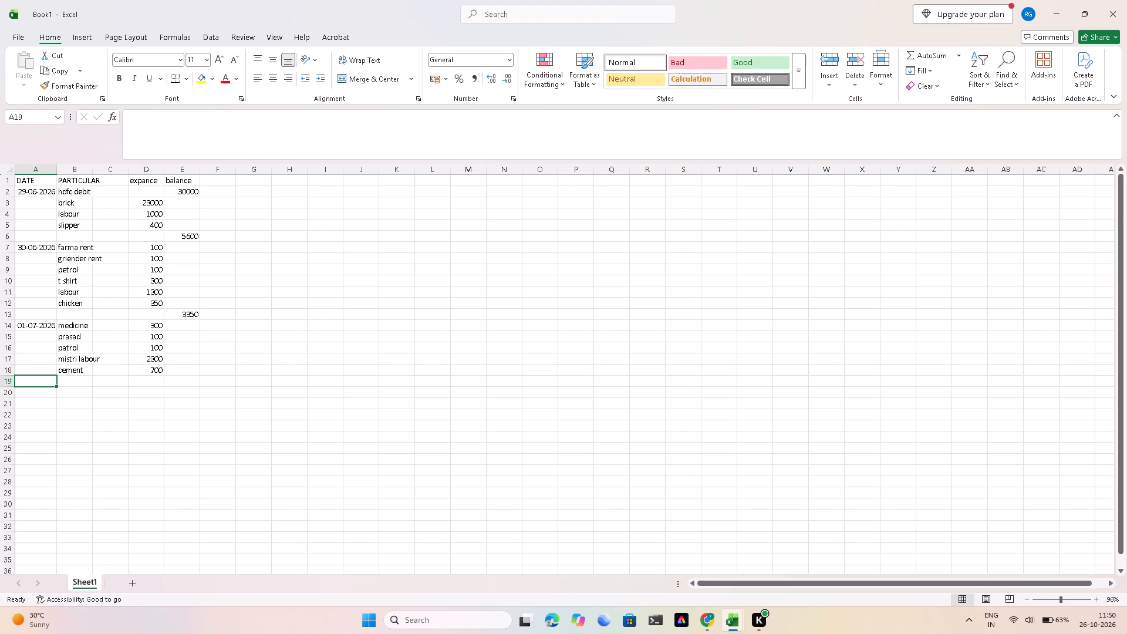
{"action": "left_click", "coordinate": [61, 385]}
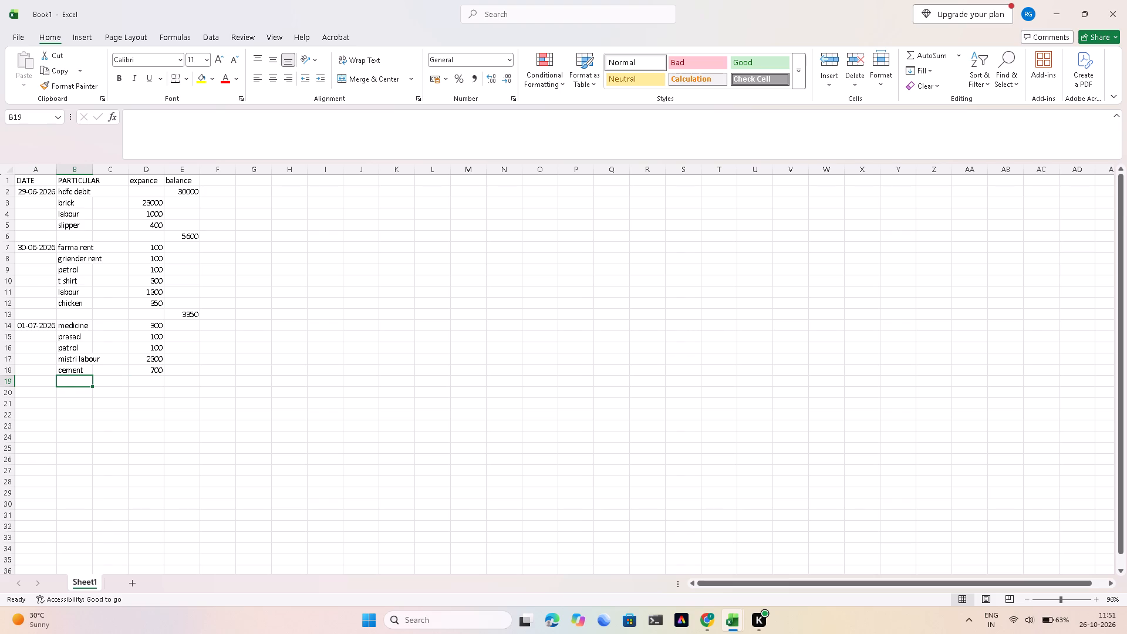
{"action": "left_click", "coordinate": [33, 387]}
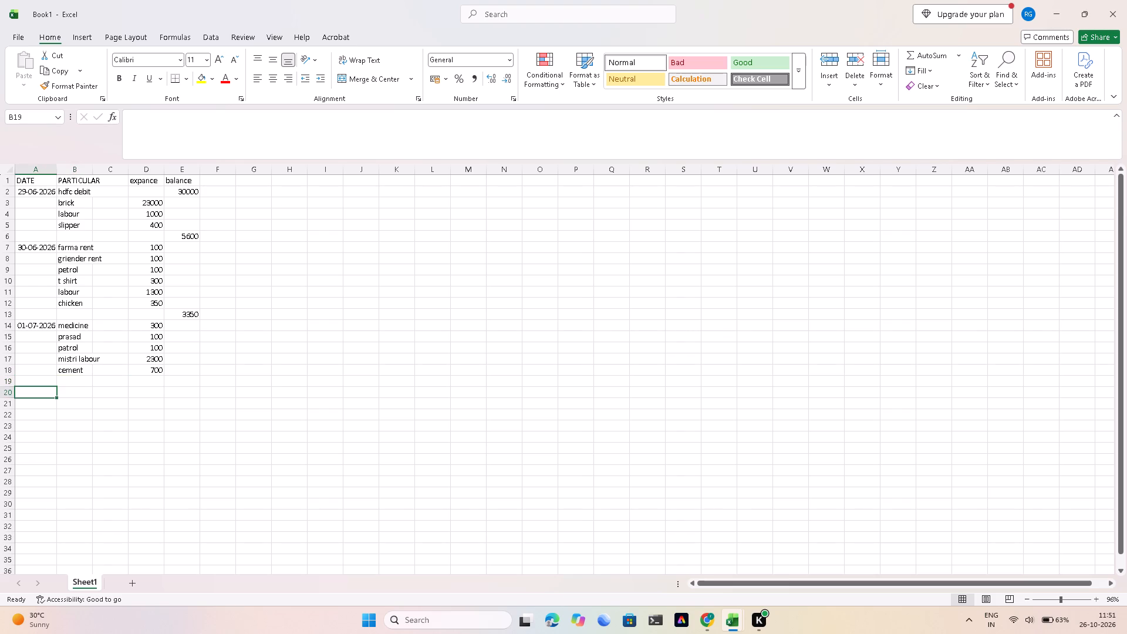
{"action": "left_click", "coordinate": [182, 387]}
{"action": "type", "text": "-500"}
{"action": "key", "text": "Return"}
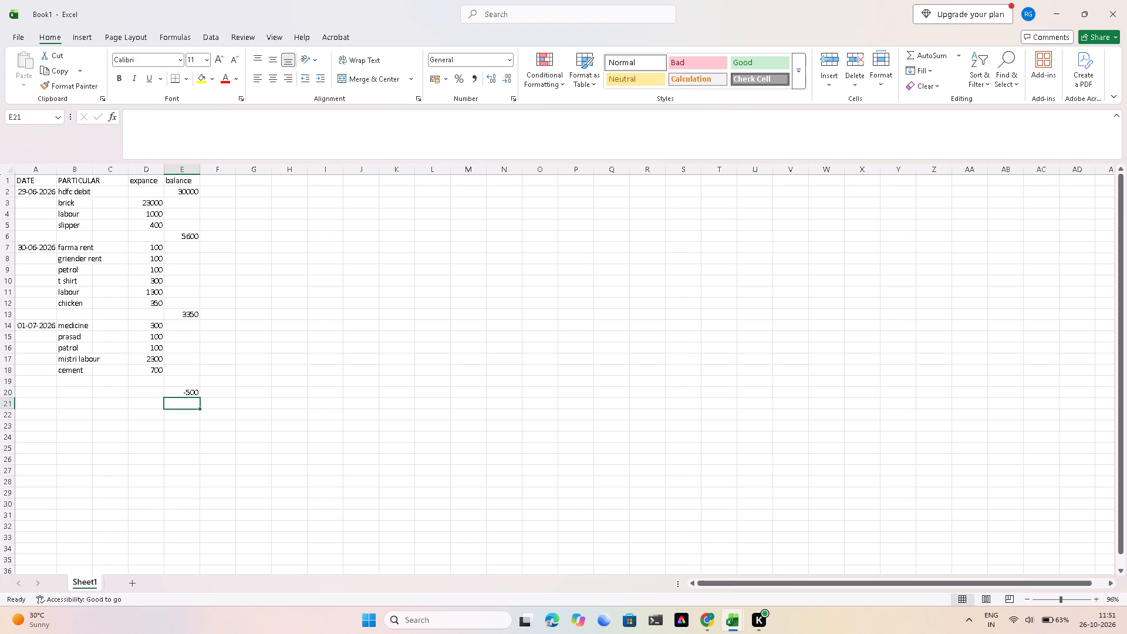
Move the -500 balance up one row by entering -500 in cell E19 and clearing cell E20.
{"action": "left_click", "coordinate": [188, 380]}
{"action": "type", "text": "-500"}
{"action": "key", "text": "Return"}
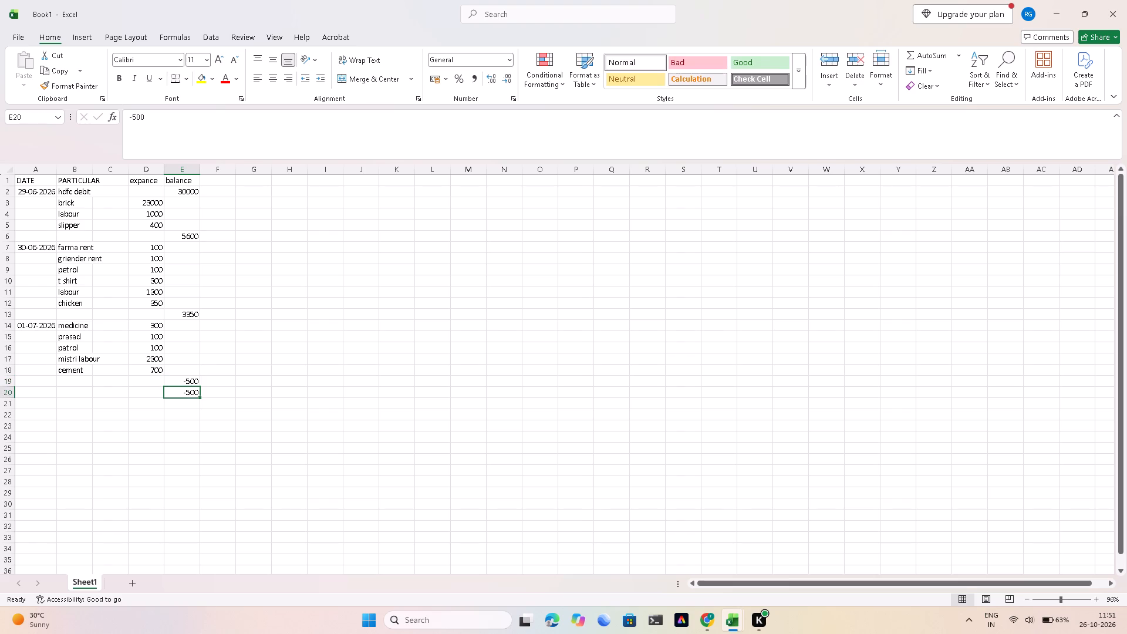
{"action": "left_click", "coordinate": [194, 394]}
{"action": "key", "text": "BackSpace"}
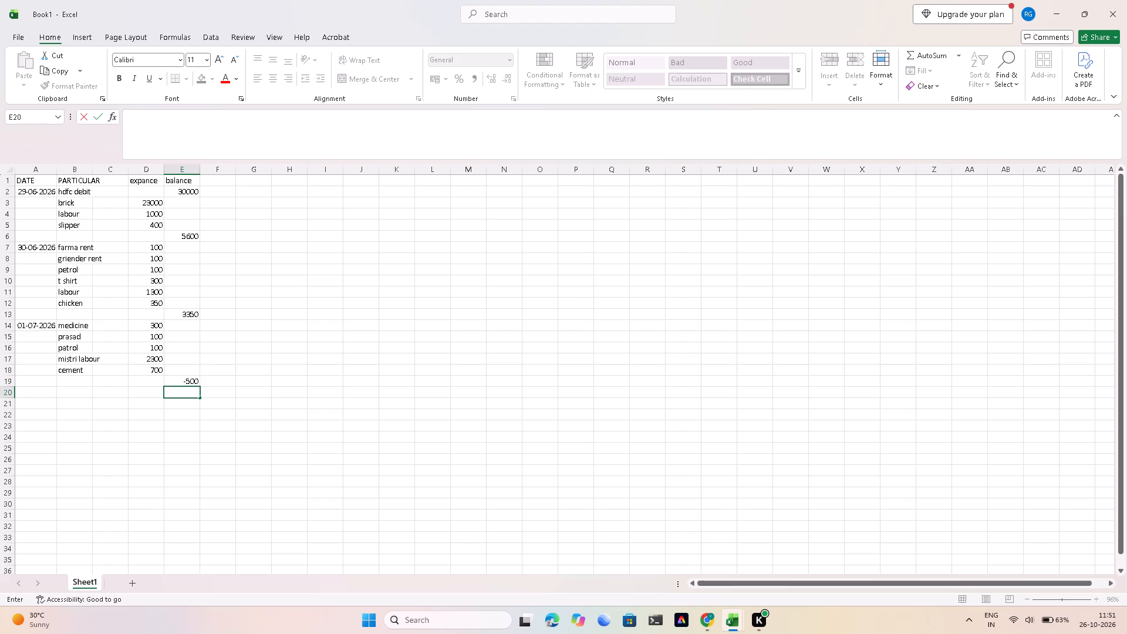
Start a new entry in row 20 with the date 02/07/2026 and hdfc as the particular.
{"action": "left_click", "coordinate": [31, 397]}
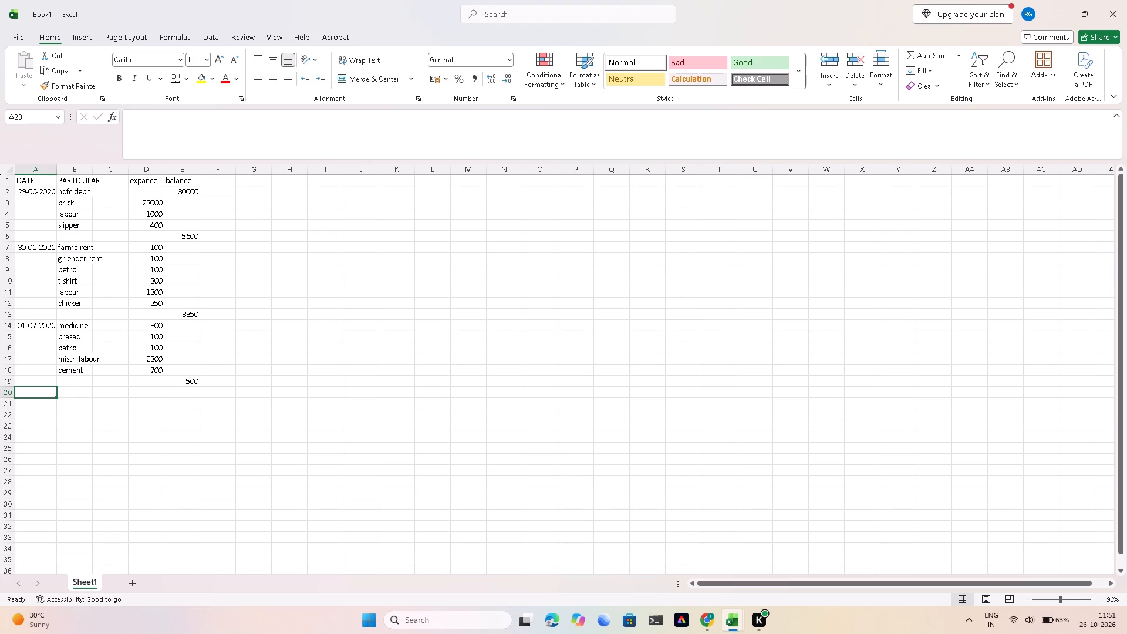
{"action": "type", "text": "02"}
{"action": "type", "text": "/07/2026"}
{"action": "key", "text": "Return"}
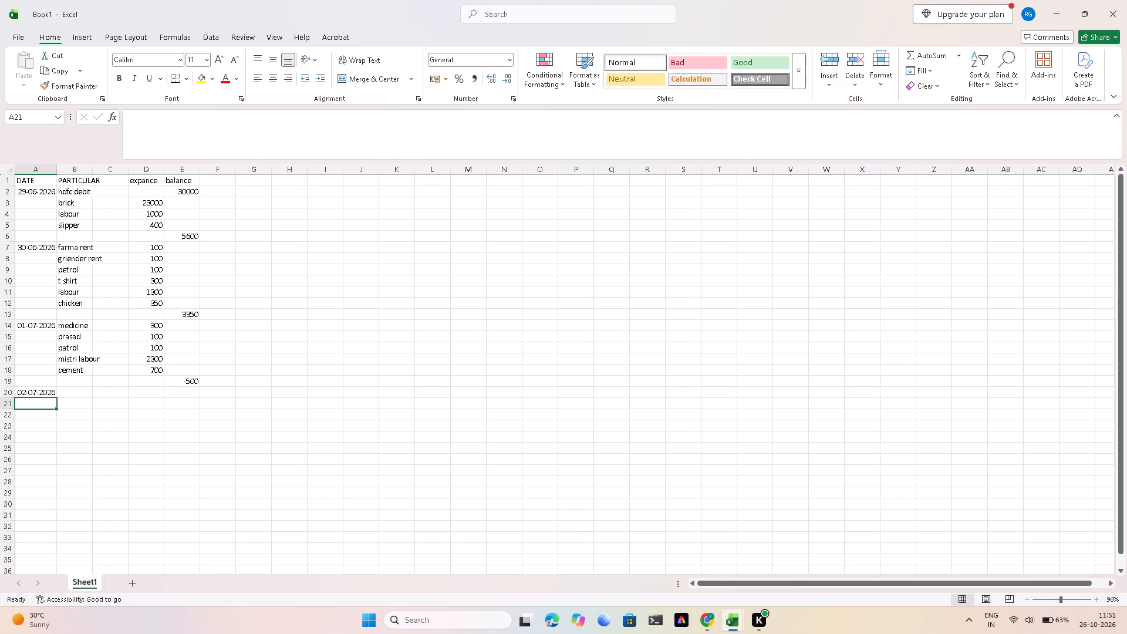
{"action": "left_click", "coordinate": [74, 390]}
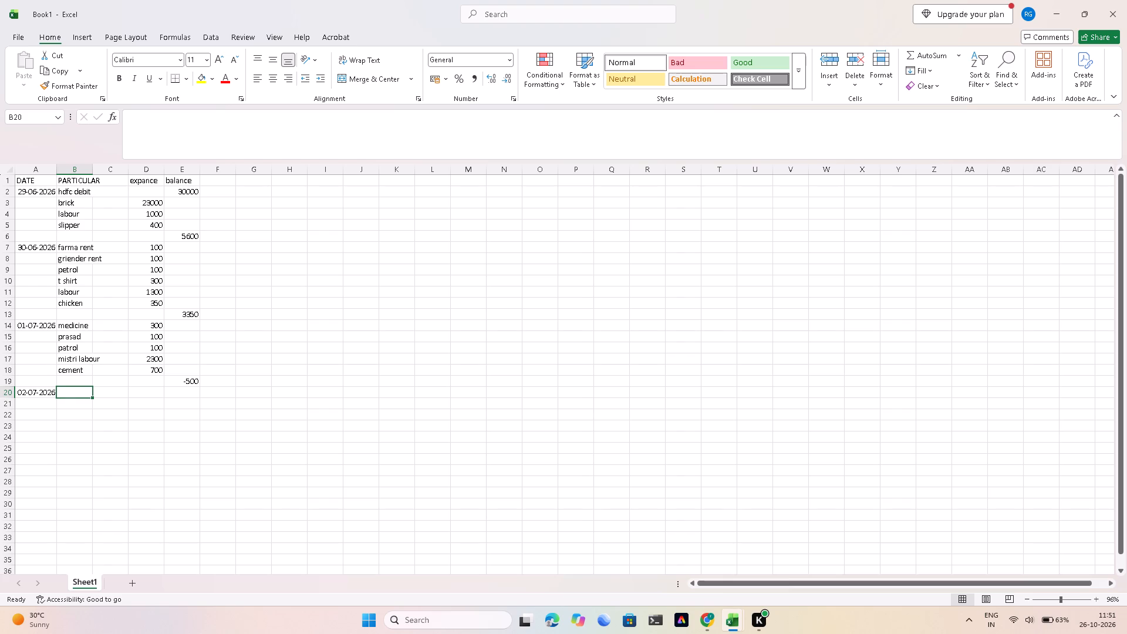
{"action": "type", "text": "hdfc"}
{"action": "key", "text": "space"}
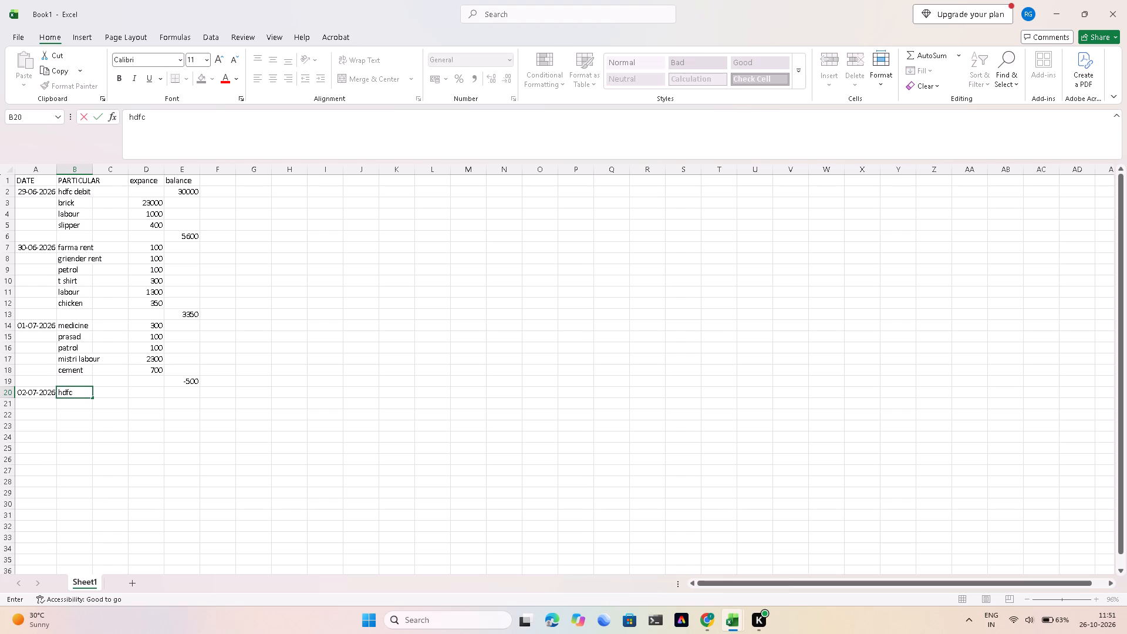
{"action": "key", "text": "Return"}
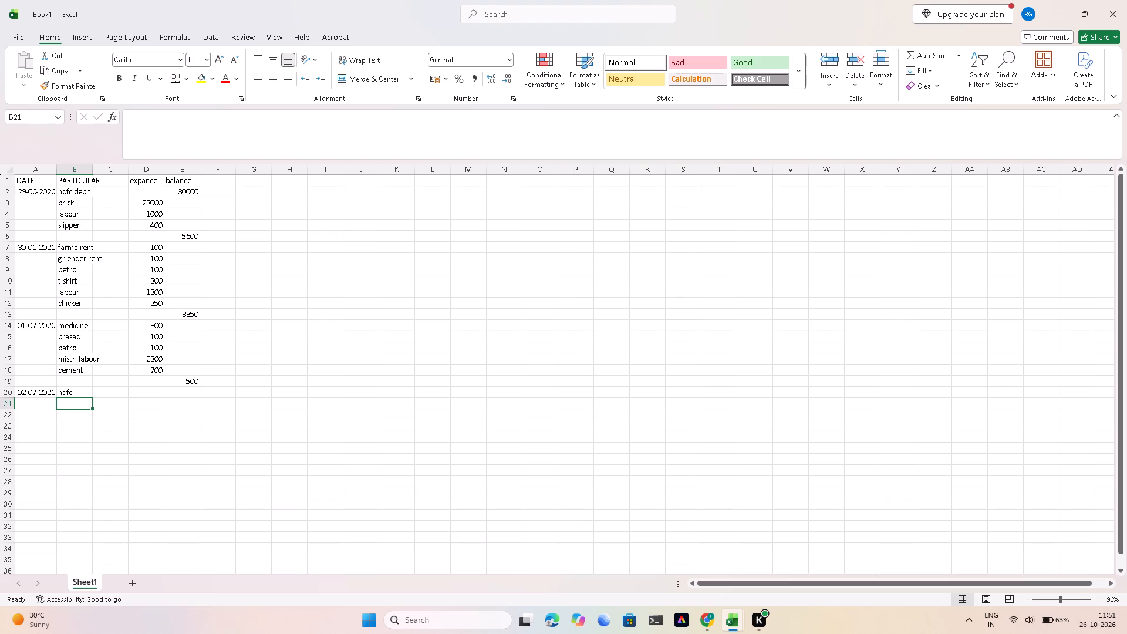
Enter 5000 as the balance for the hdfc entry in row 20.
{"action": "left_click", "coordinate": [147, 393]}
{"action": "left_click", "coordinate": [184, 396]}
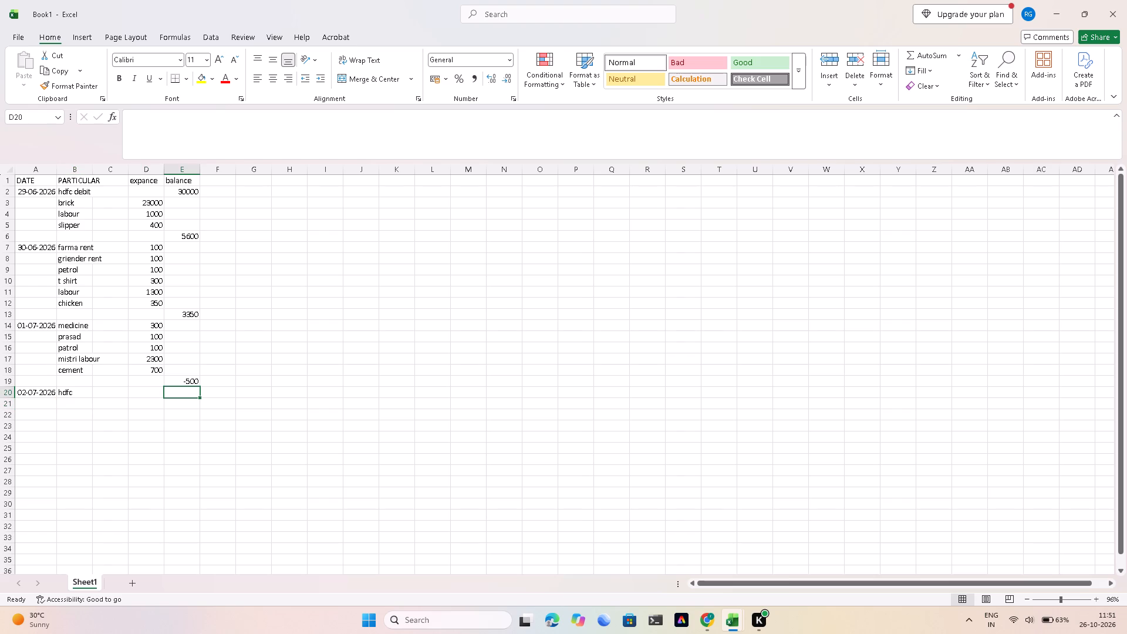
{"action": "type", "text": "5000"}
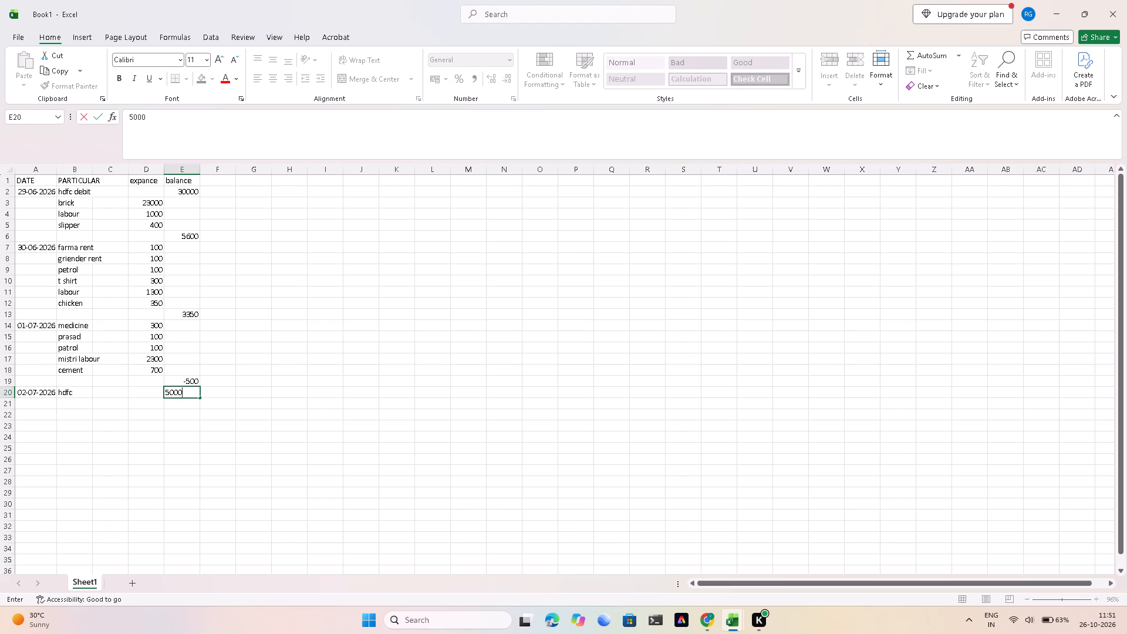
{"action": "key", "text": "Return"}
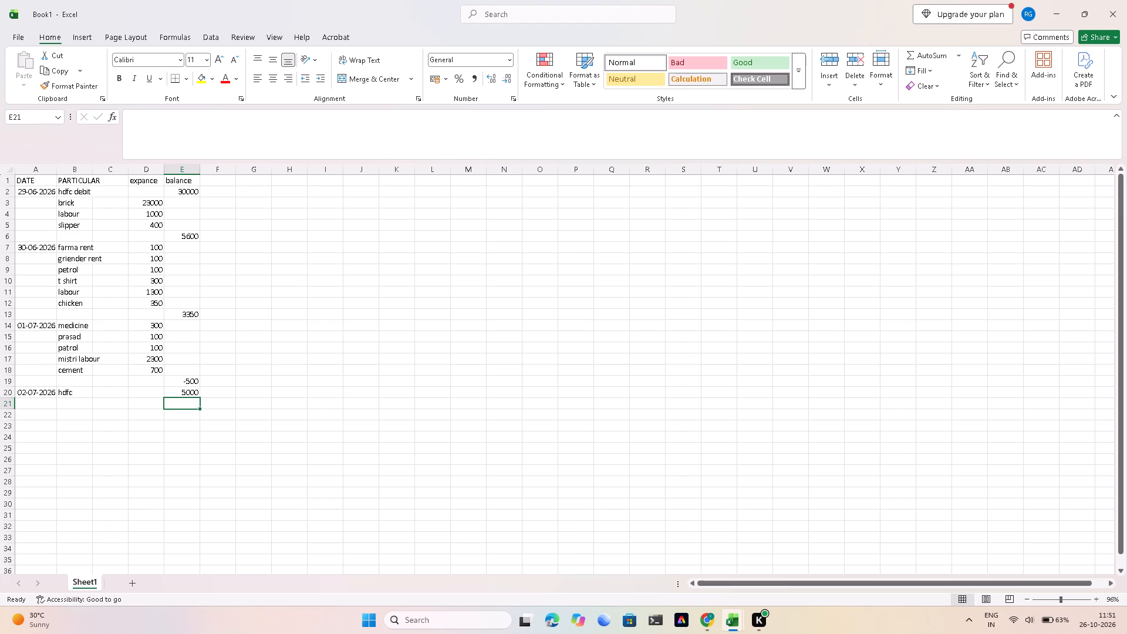
Add the column heading withdraw in cell F1, beside the balance heading.
{"action": "left_click_drag", "start_coordinate": [198, 181], "coordinate": [219, 181]}
{"action": "left_click", "coordinate": [219, 181]}
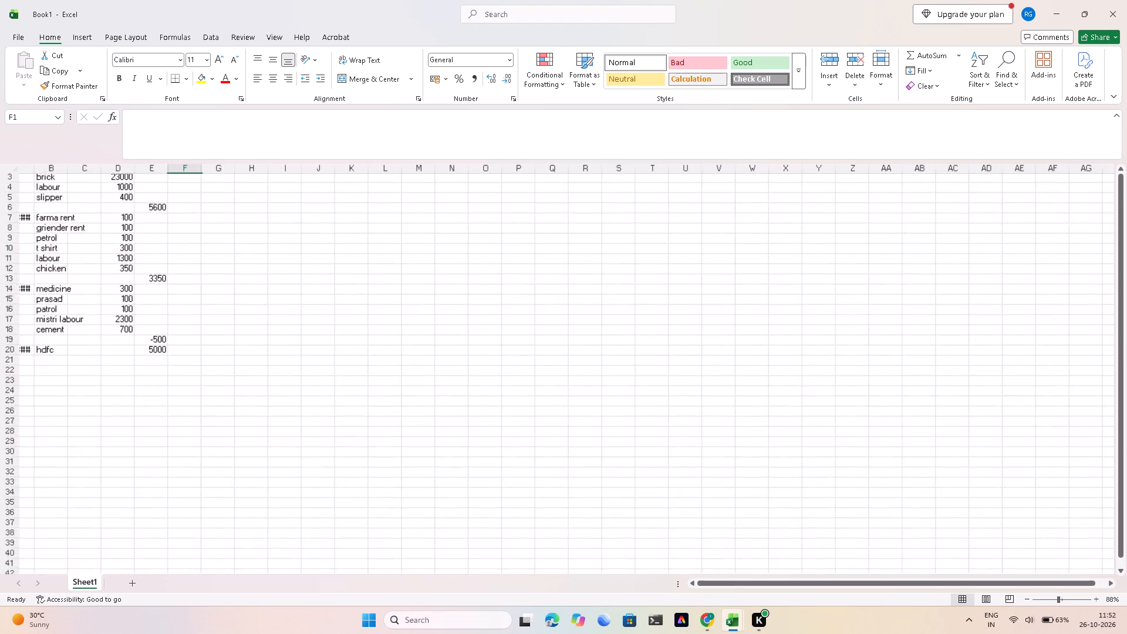
{"action": "scroll", "coordinate": [113, 261], "scroll_direction": "right", "scroll_amount": 1}
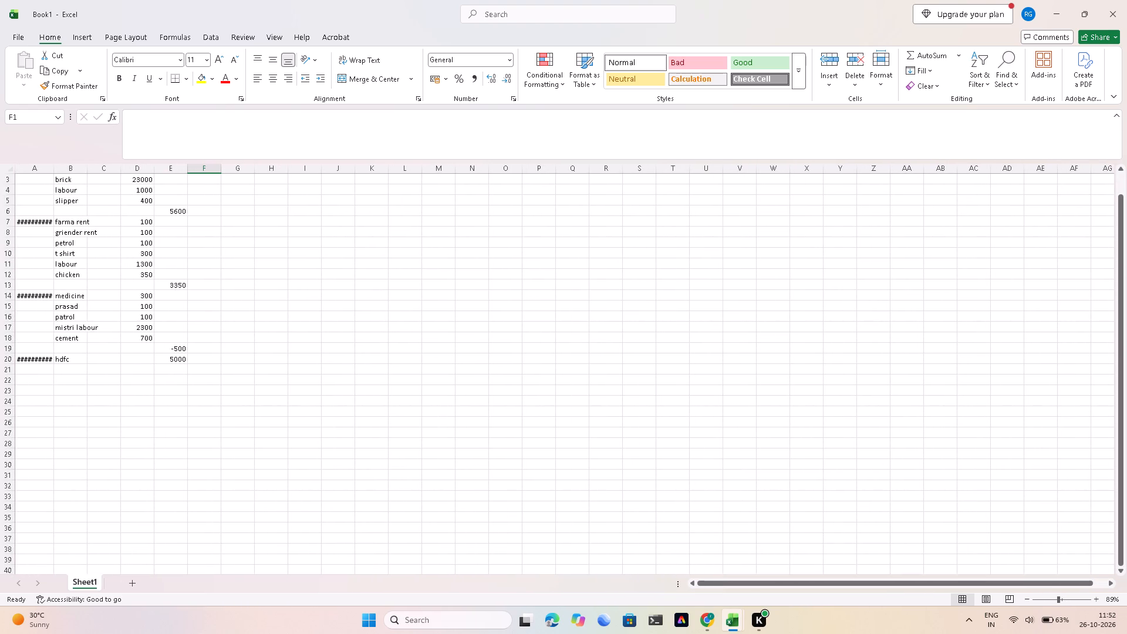
{"action": "left_click", "coordinate": [208, 179]}
{"action": "scroll", "coordinate": [208, 179], "scroll_direction": "up", "scroll_amount": 3}
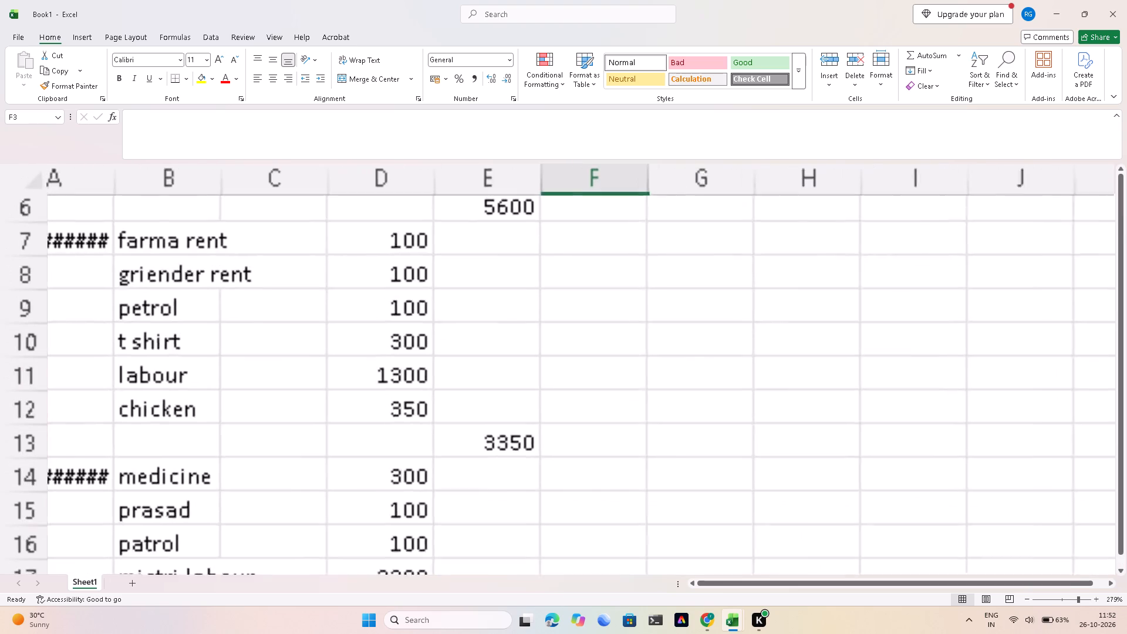
{"action": "scroll", "coordinate": [43, 255], "scroll_direction": "up", "scroll_amount": 1}
{"action": "scroll", "coordinate": [43, 255], "scroll_direction": "down", "scroll_amount": 2, "text": "ctrl"}
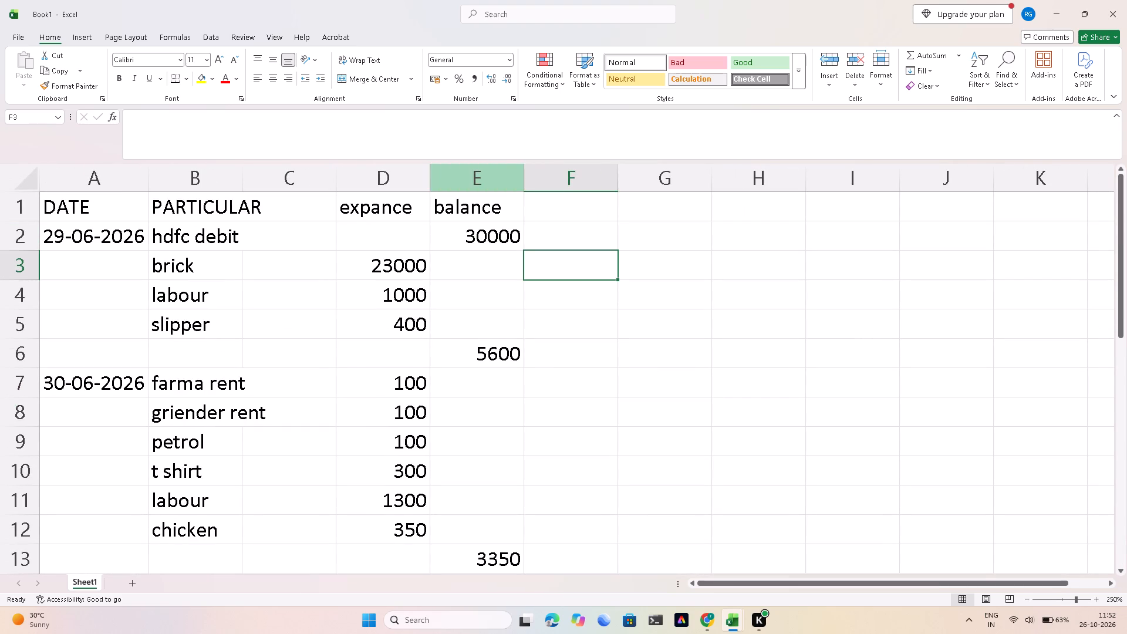
{"action": "left_click", "coordinate": [544, 211]}
{"action": "type", "text": "withdraw"}
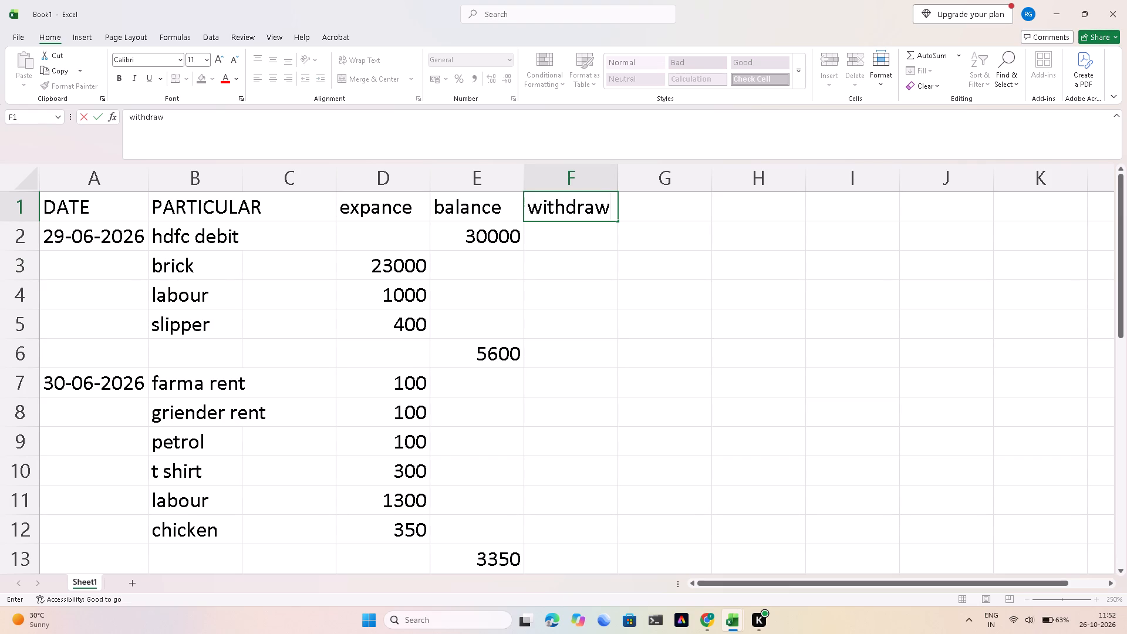
{"action": "key", "text": "BackSpace"}
{"action": "key", "text": "BackSpace"}
{"action": "key", "text": "w"}
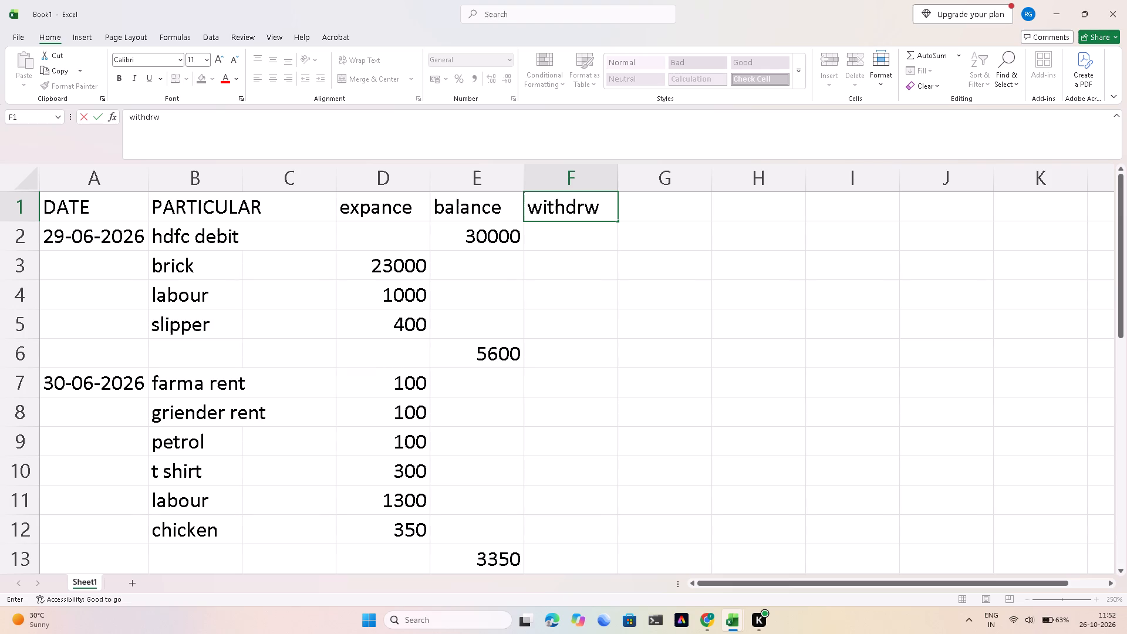
{"action": "key", "text": "BackSpace"}
{"action": "key", "text": "BackSpace"}
{"action": "type", "text": "raw"}
{"action": "key", "text": "Return"}
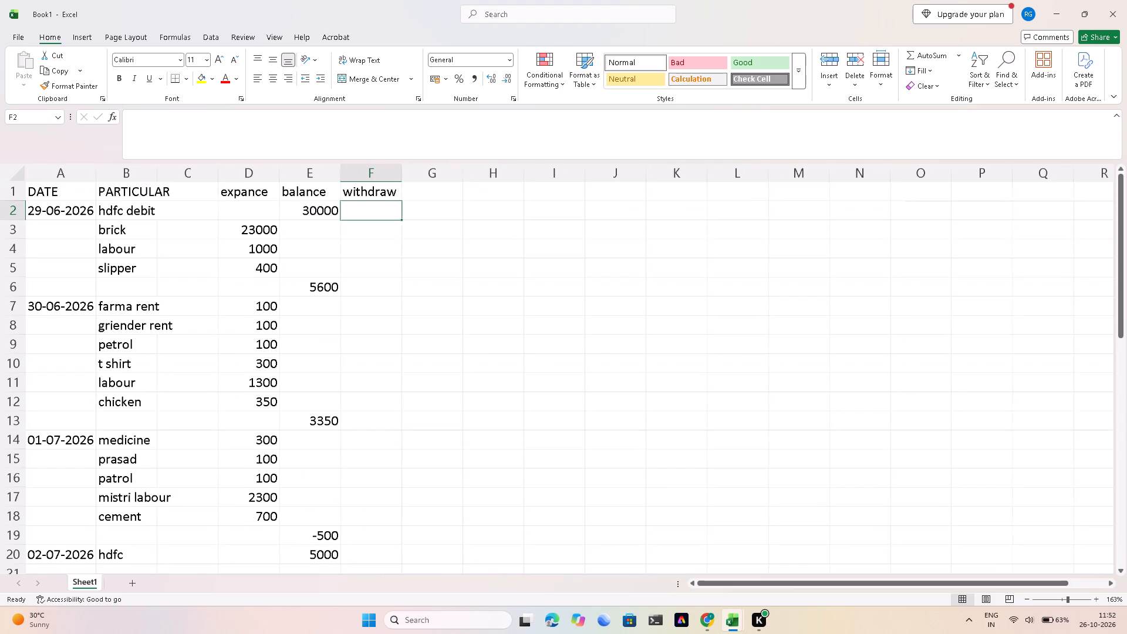
For the hdfc debit in row 2, set the balance to 0 and the withdraw amount to 30000.
{"action": "left_click", "coordinate": [328, 209]}
{"action": "key", "text": "BackSpace"}
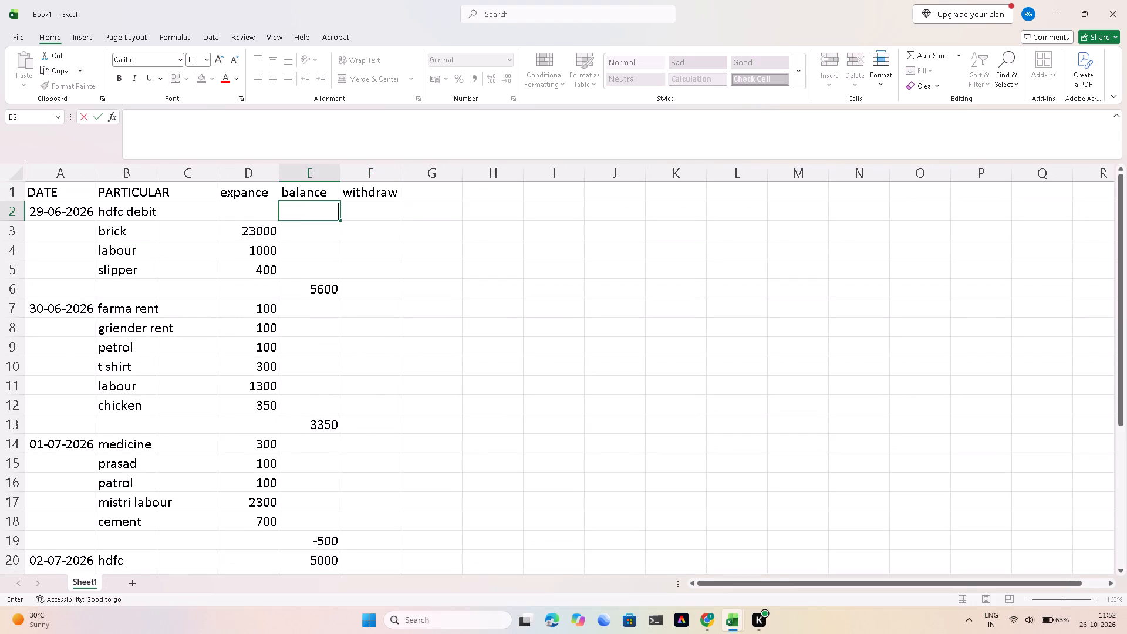
{"action": "key", "text": "0"}
{"action": "left_click", "coordinate": [368, 210]}
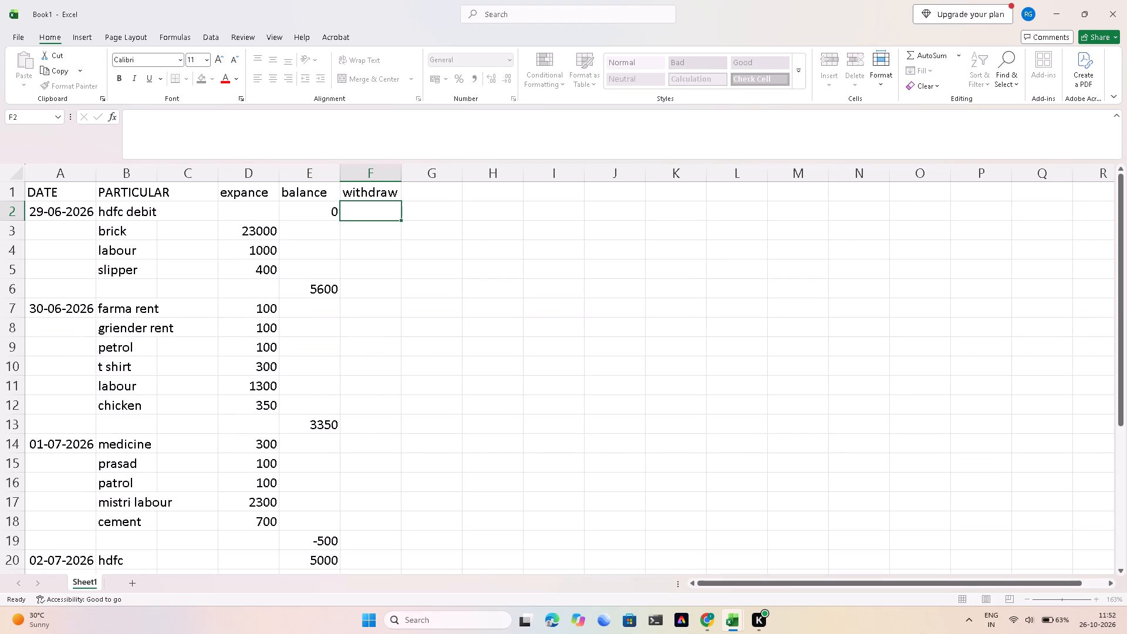
{"action": "left_click", "coordinate": [252, 210]}
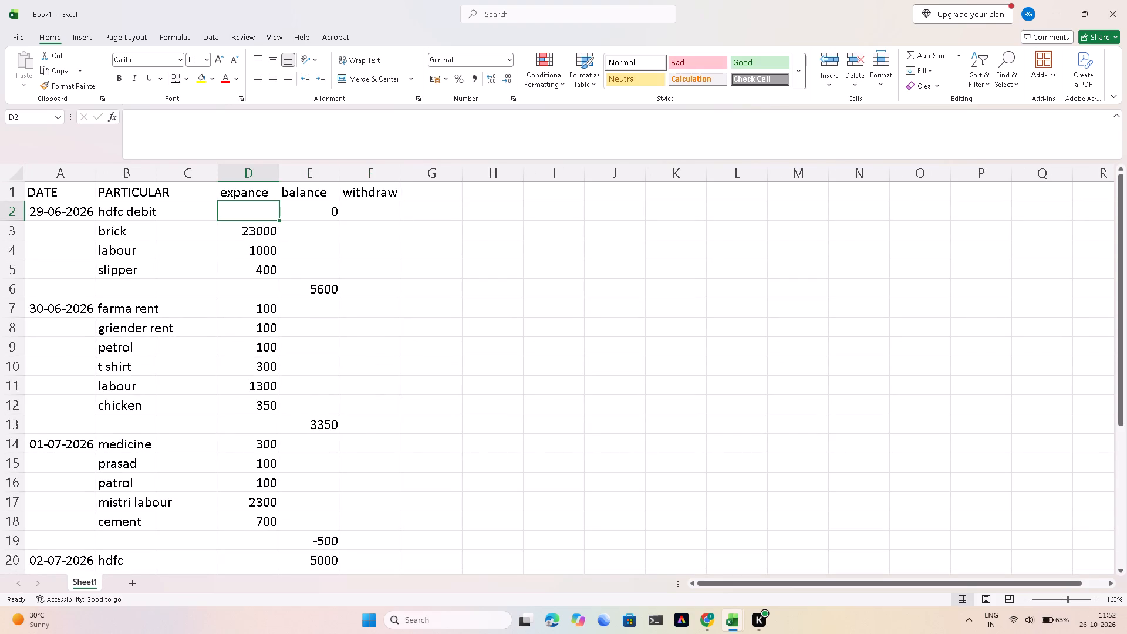
{"action": "left_click", "coordinate": [379, 212]}
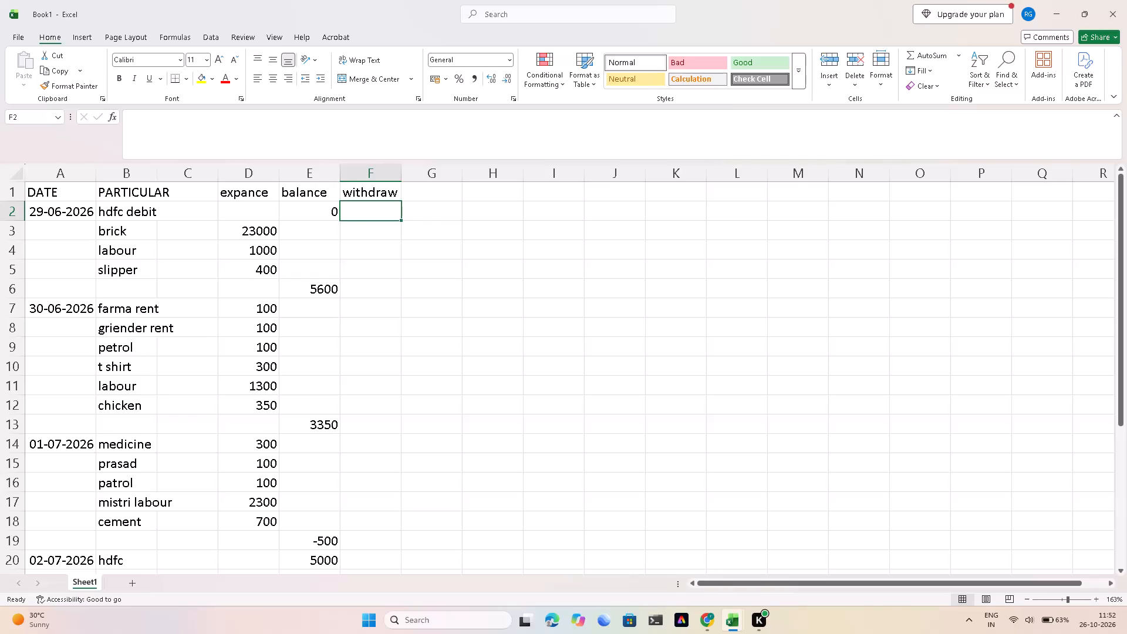
{"action": "type", "text": "30000"}
{"action": "key", "text": "Return"}
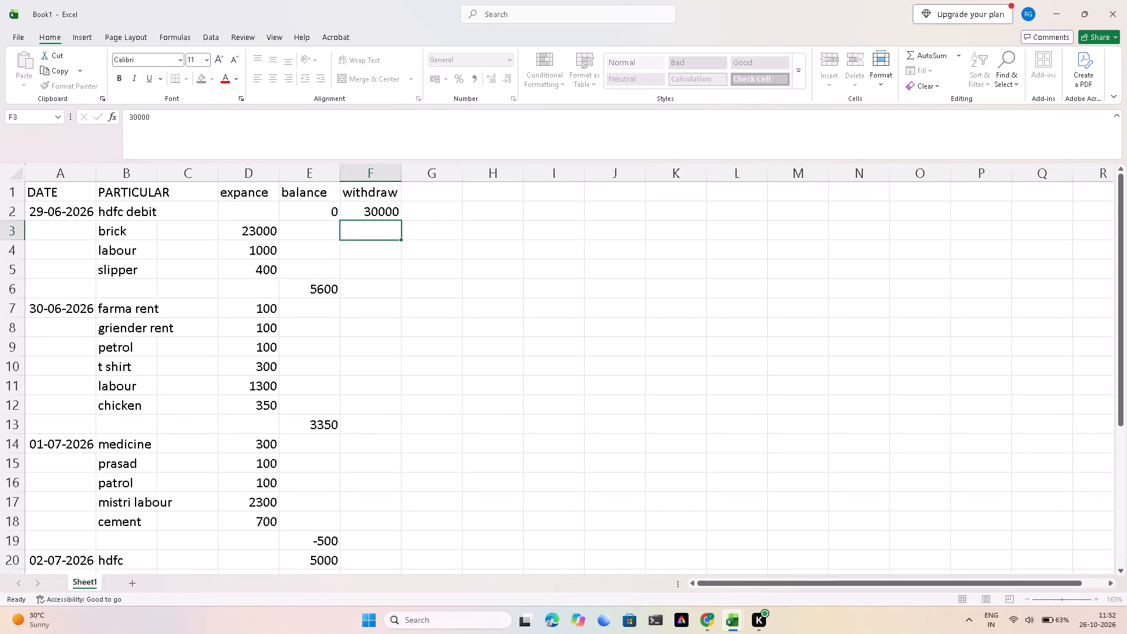
Clear the balance of the row 20 hdfc entry and enter 5000 as its withdraw amount.
{"action": "scroll", "coordinate": [290, 278], "scroll_direction": "down", "scroll_amount": 1}
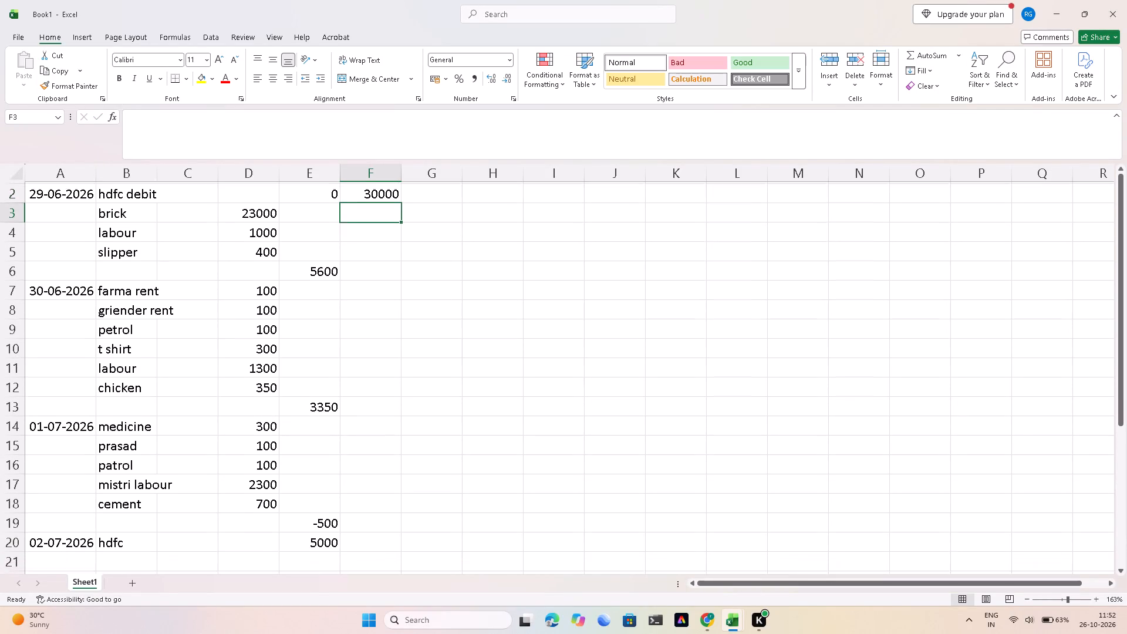
{"action": "scroll", "coordinate": [290, 278], "scroll_direction": "down", "scroll_amount": 2}
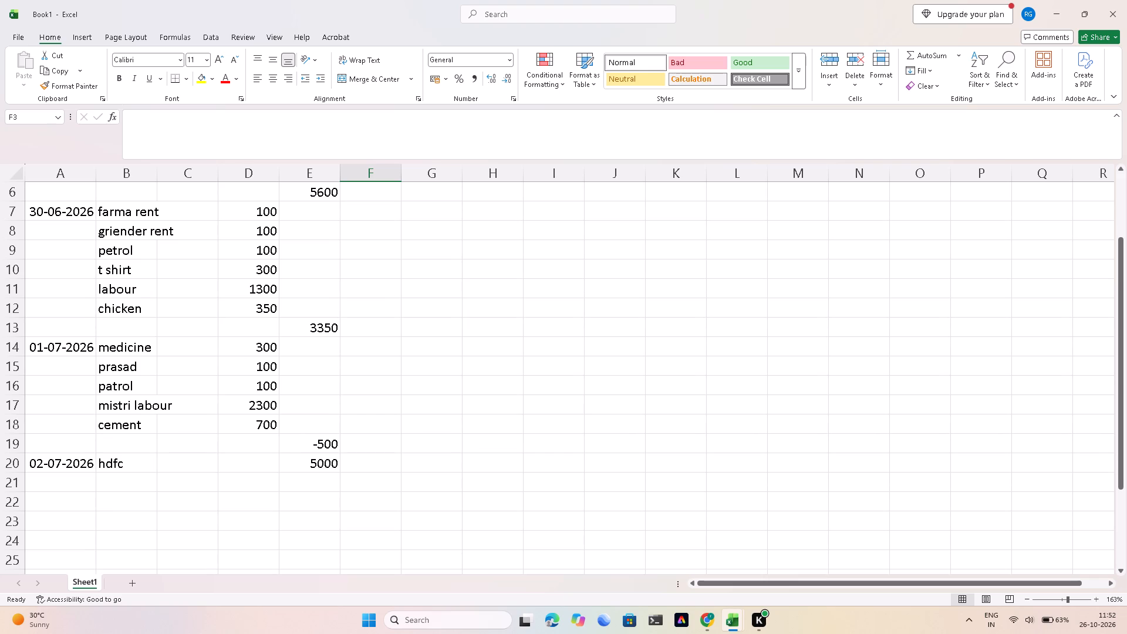
{"action": "left_click", "coordinate": [326, 468]}
{"action": "key", "text": "BackSpace"}
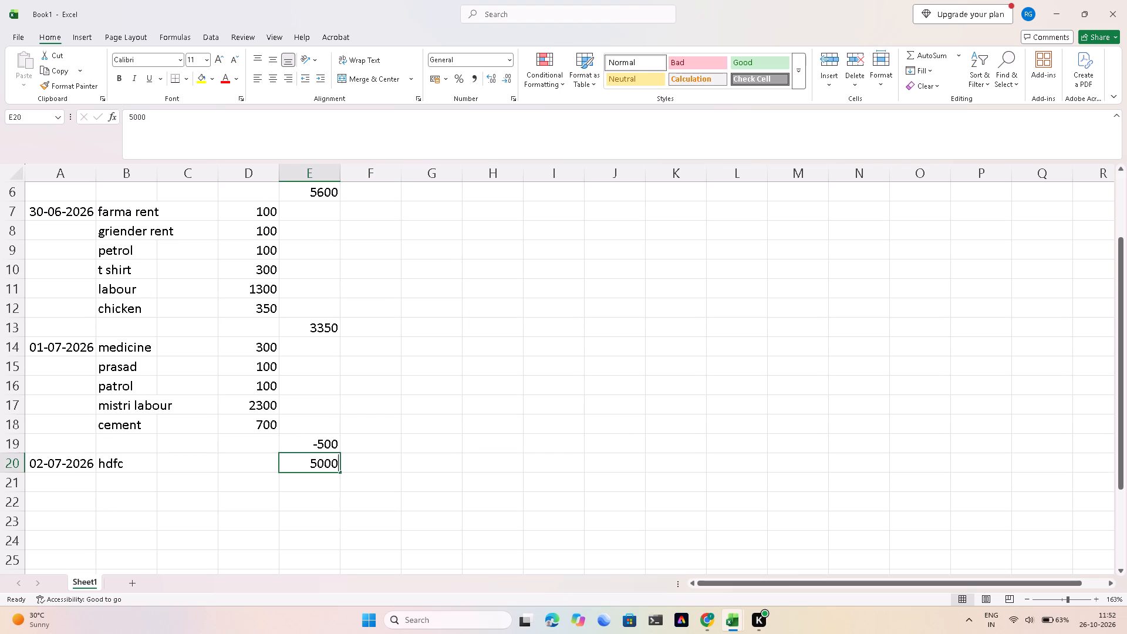
{"action": "scroll", "coordinate": [326, 468], "scroll_direction": "down", "scroll_amount": 3, "text": "ctrl"}
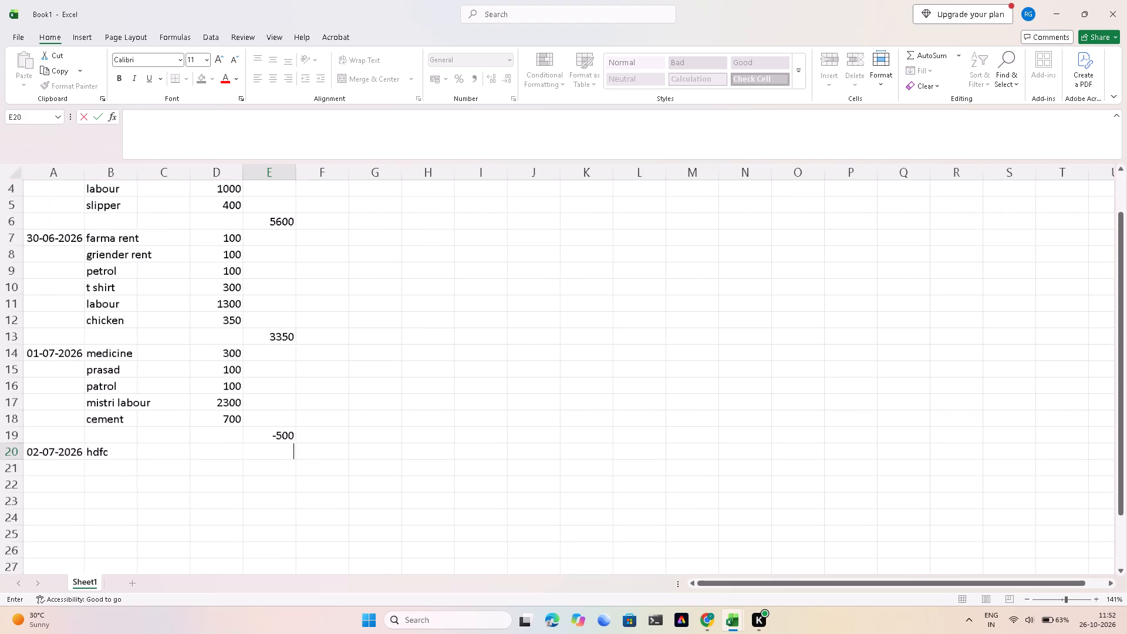
{"action": "scroll", "coordinate": [234, 397], "scroll_direction": "up", "scroll_amount": 2}
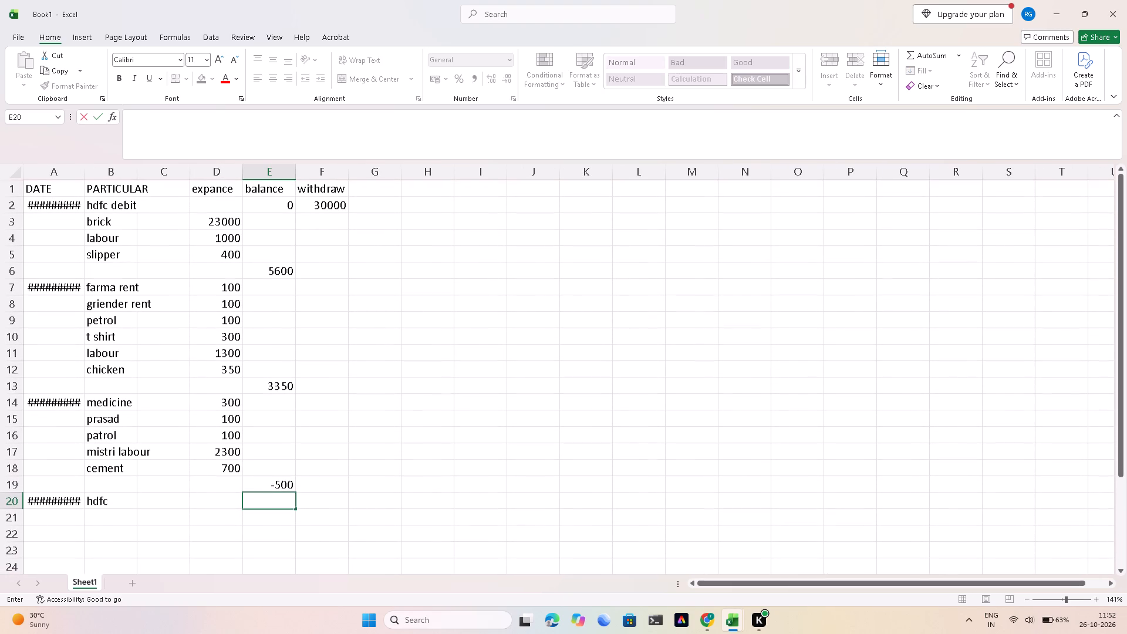
{"action": "left_click", "coordinate": [320, 504]}
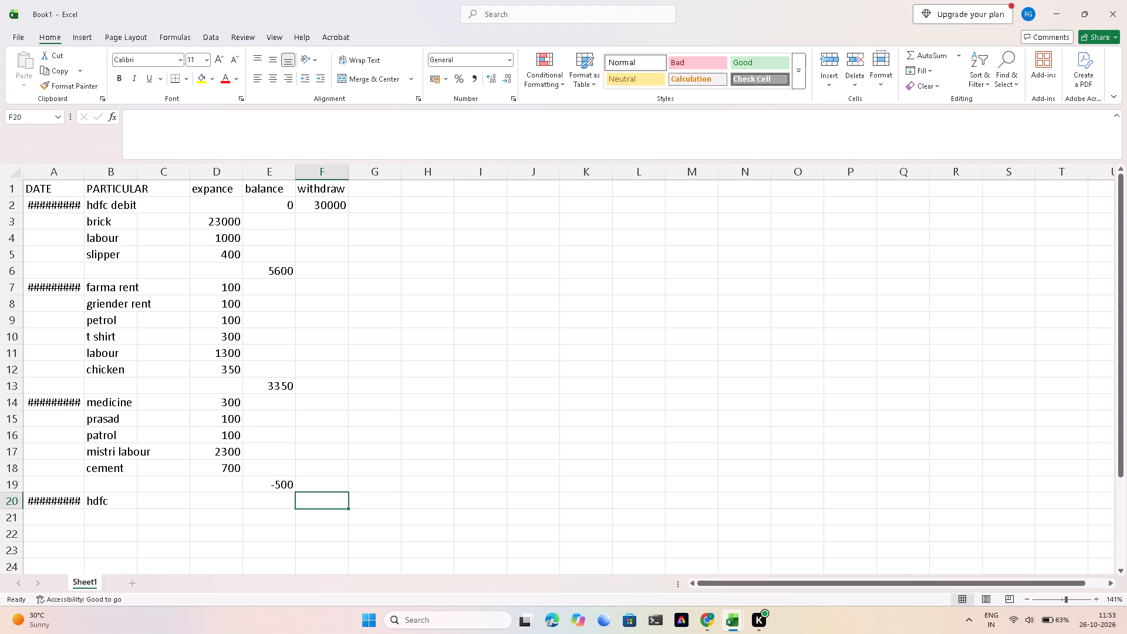
{"action": "type", "text": "5000"}
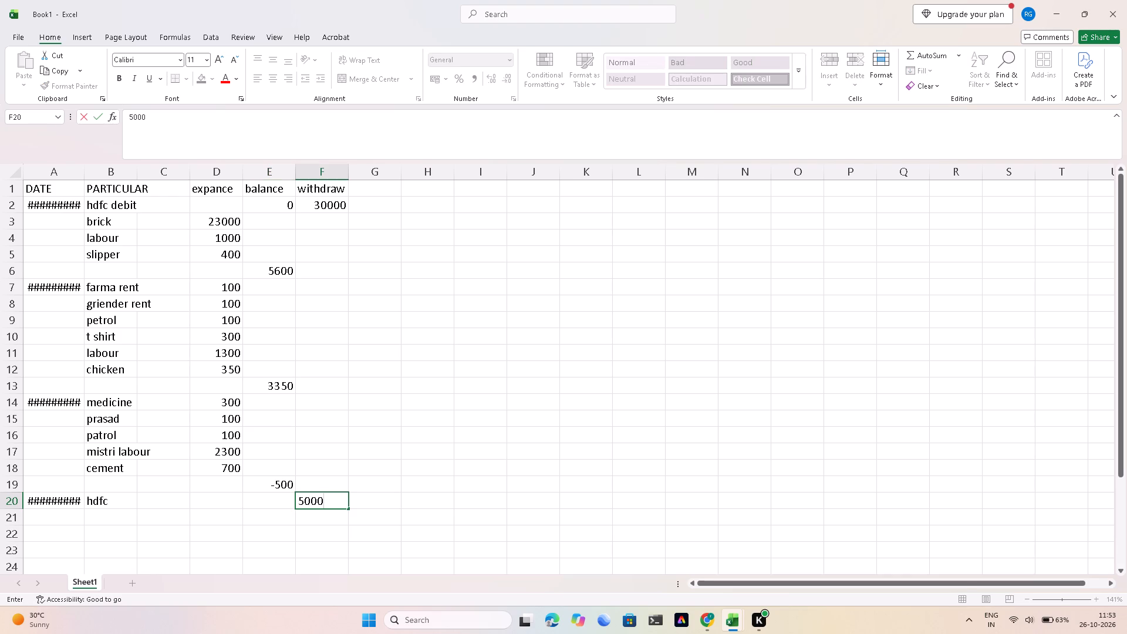
{"action": "key", "text": "Return"}
Enter -500 as the balance for the hdfc entry in row 20.
{"action": "left_click", "coordinate": [275, 505]}
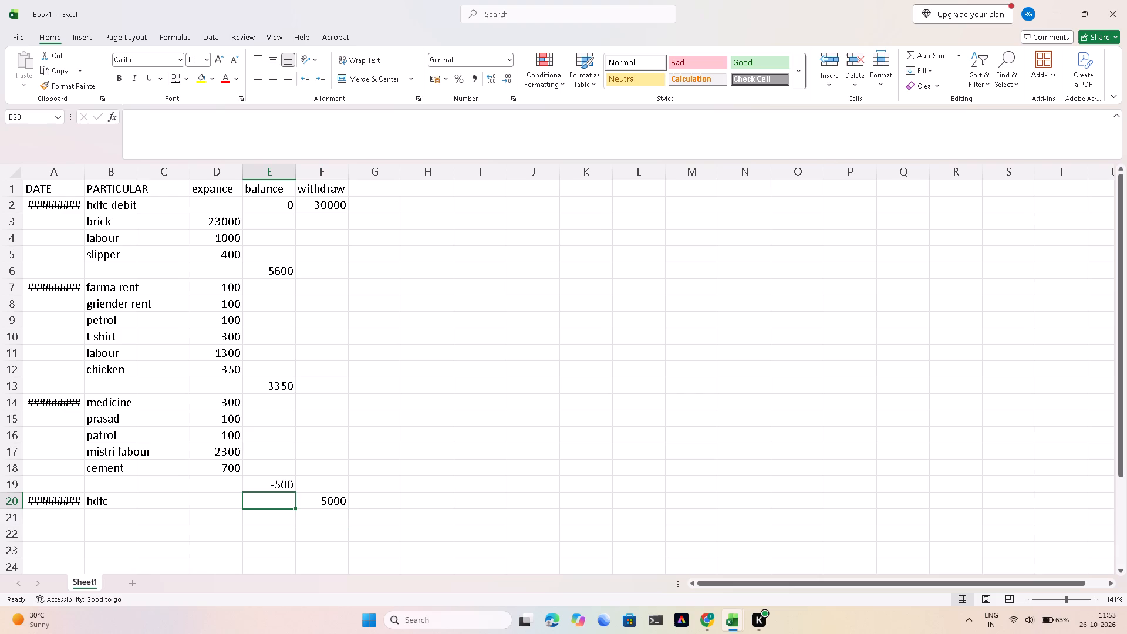
{"action": "type", "text": "-500"}
{"action": "key", "text": "Return"}
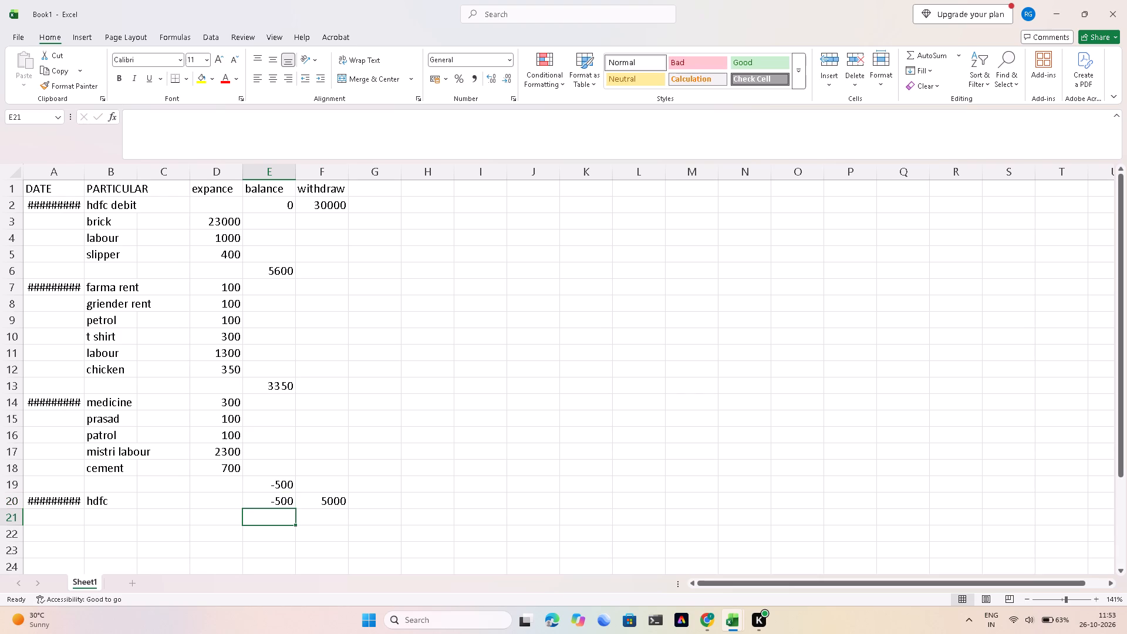
Set the balance of the hdfc entry in row 20 to 4500.
{"action": "left_click", "coordinate": [49, 521]}
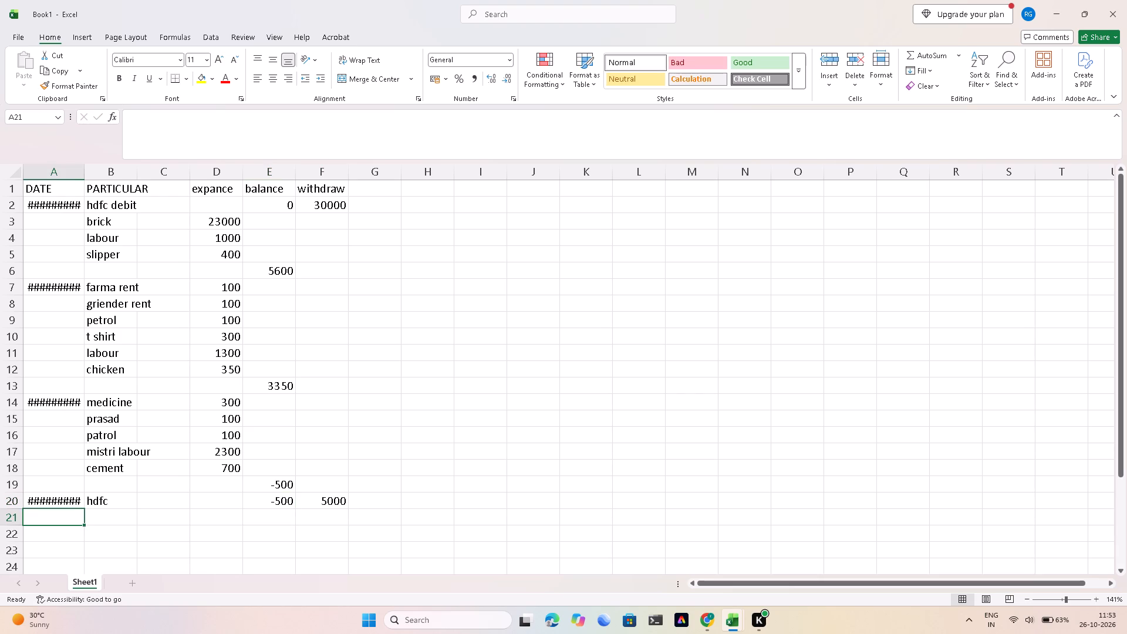
{"action": "left_click", "coordinate": [102, 519]}
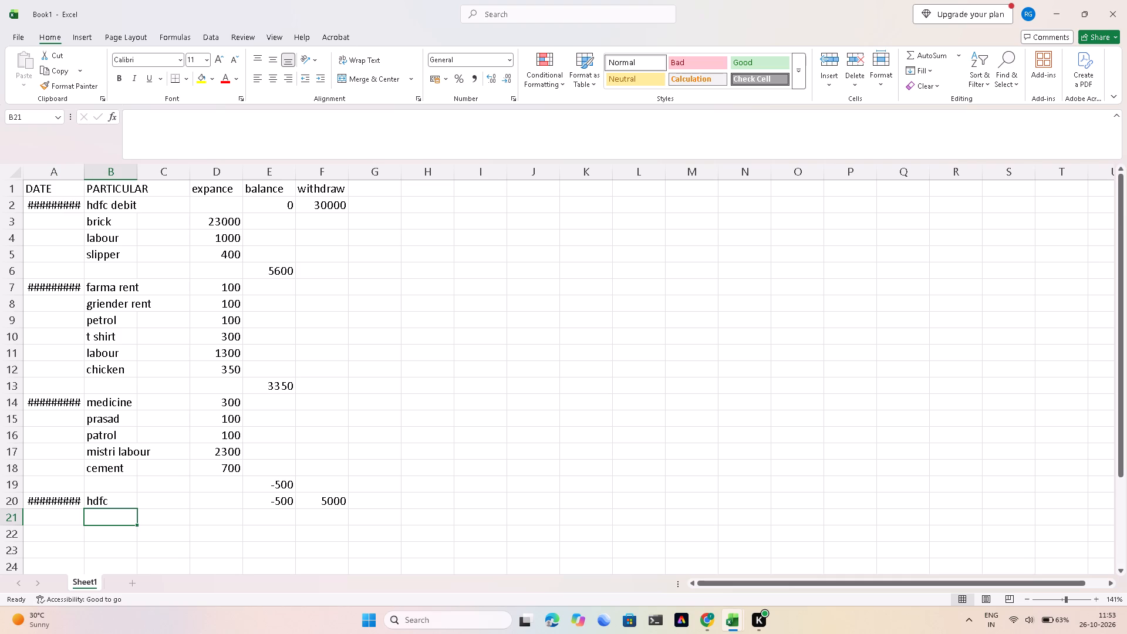
{"action": "left_click", "coordinate": [288, 505]}
{"action": "key", "text": "BackSpace"}
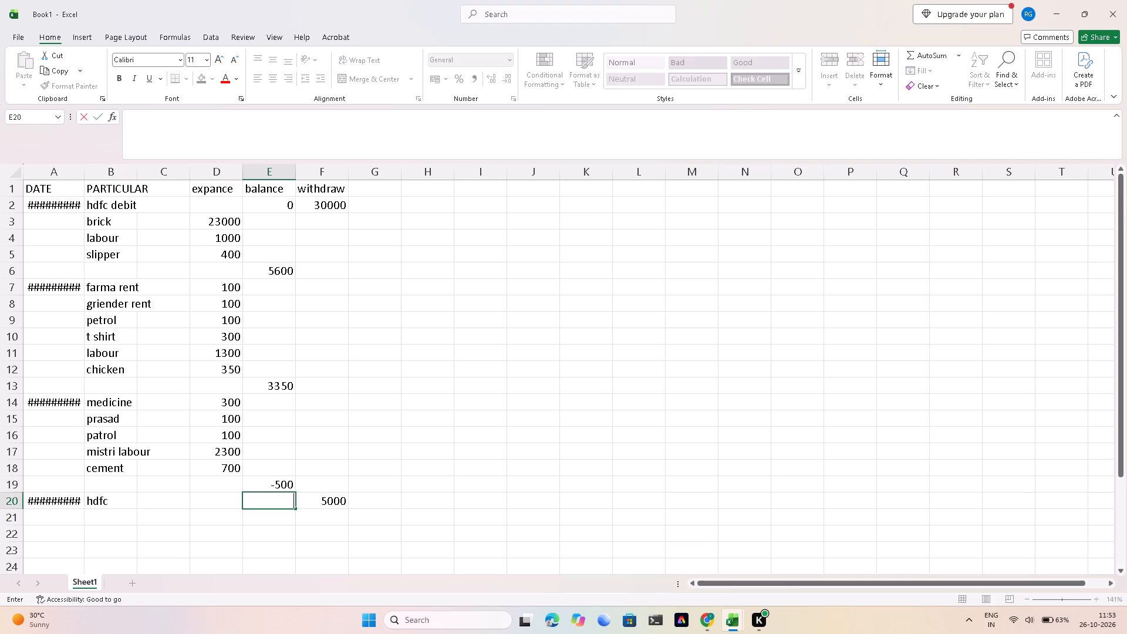
{"action": "type", "text": "4500"}
{"action": "key", "text": "Return"}
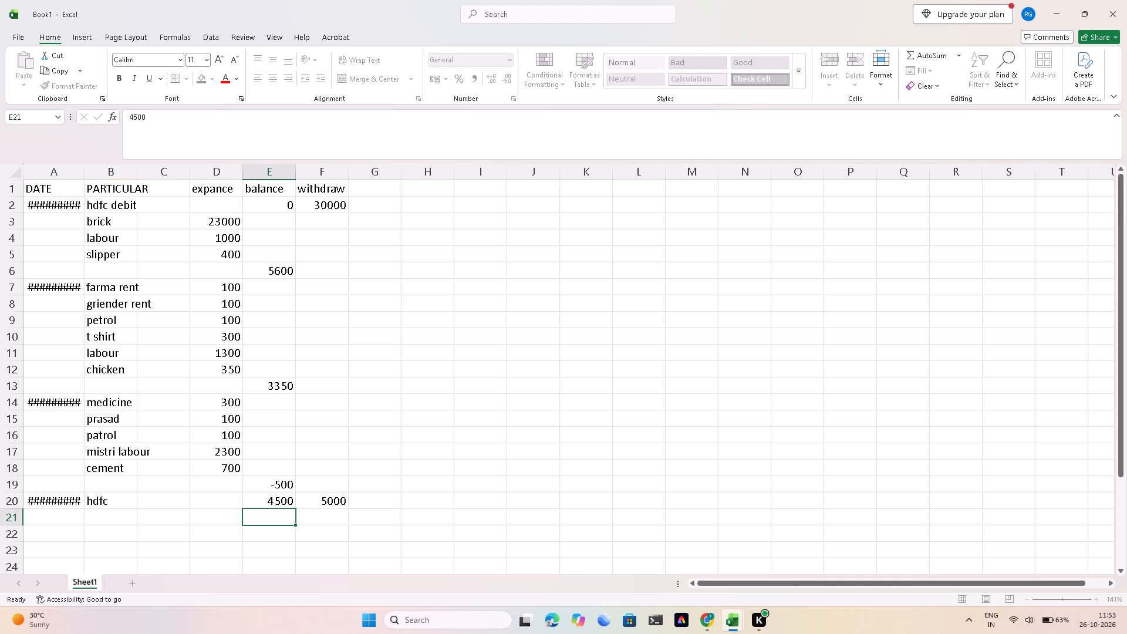
Add the particular ravi in row 21 with an expense of 100.
{"action": "left_click", "coordinate": [90, 513]}
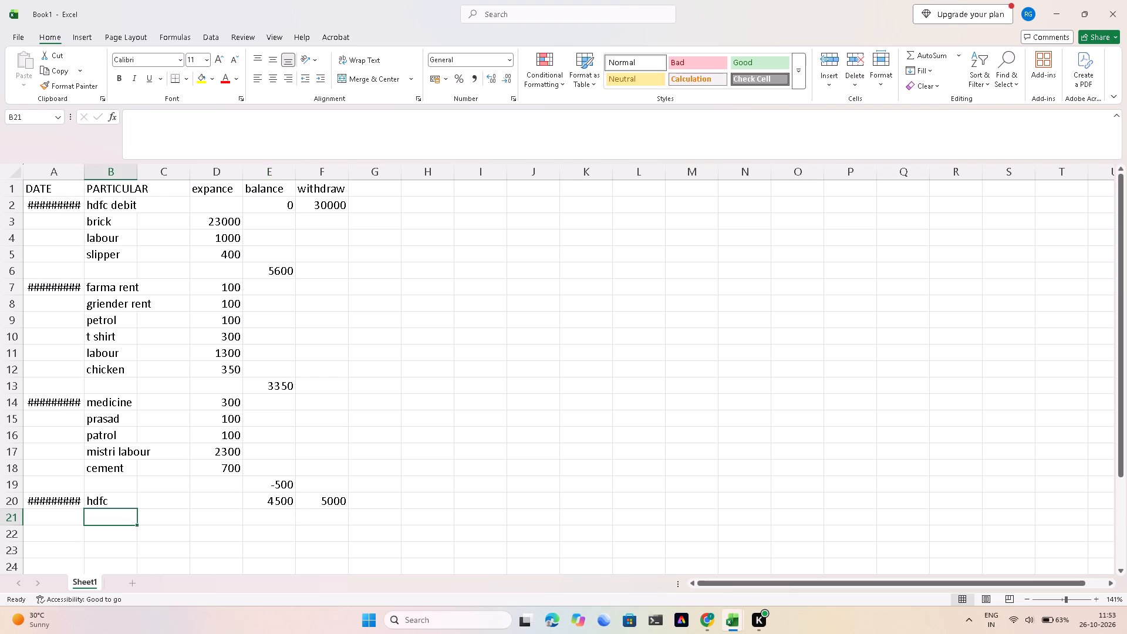
{"action": "type", "text": "ravi"}
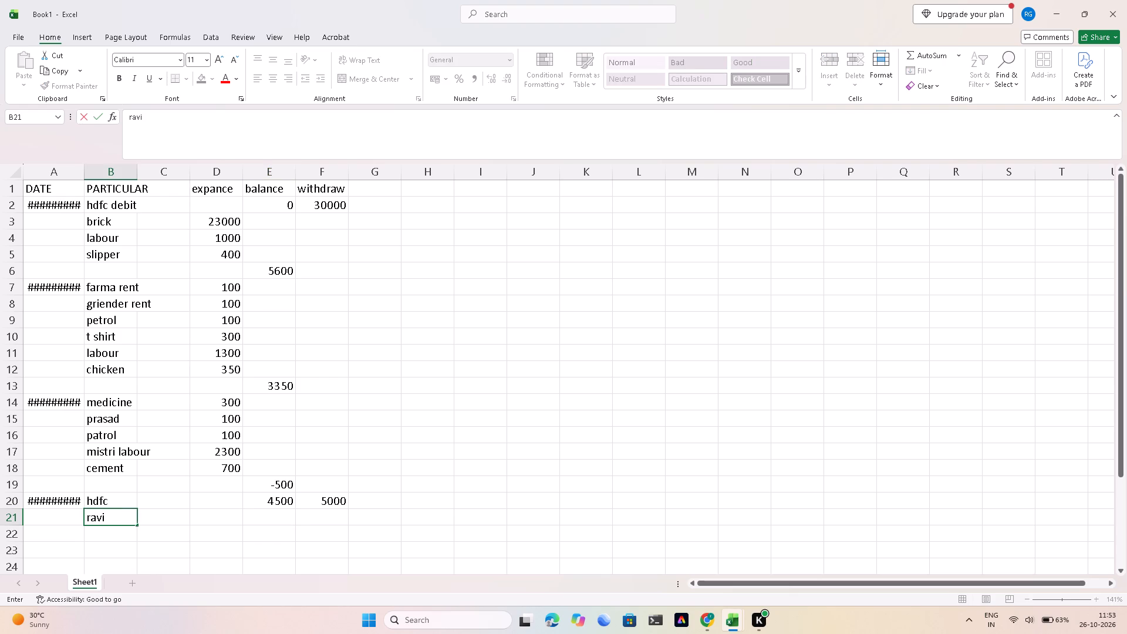
{"action": "left_click", "coordinate": [282, 517]}
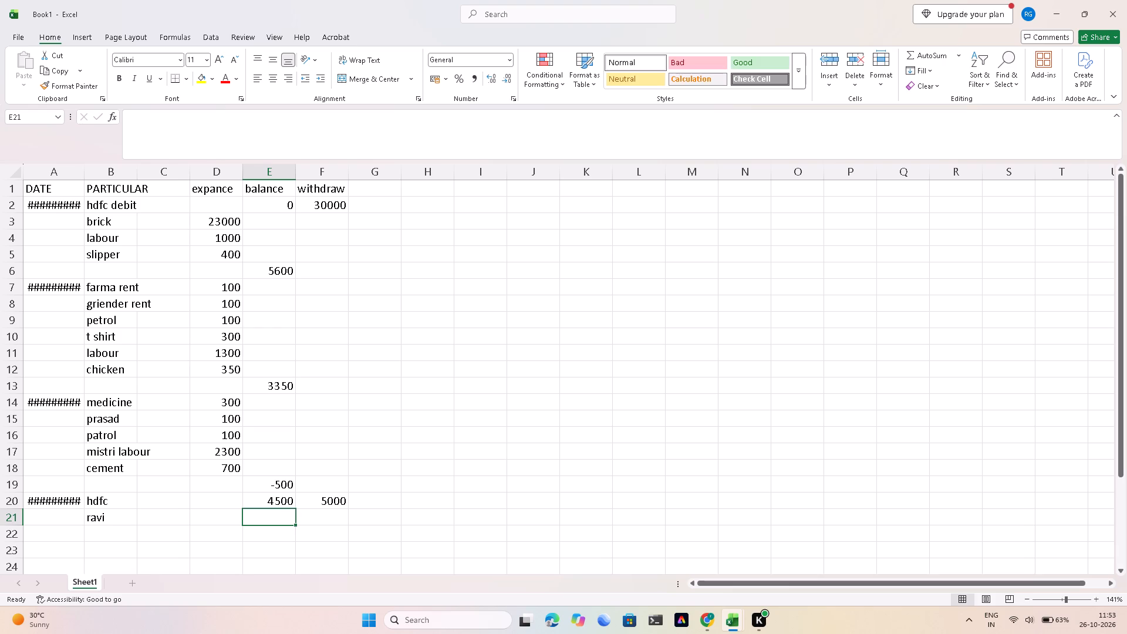
{"action": "left_click", "coordinate": [224, 522]}
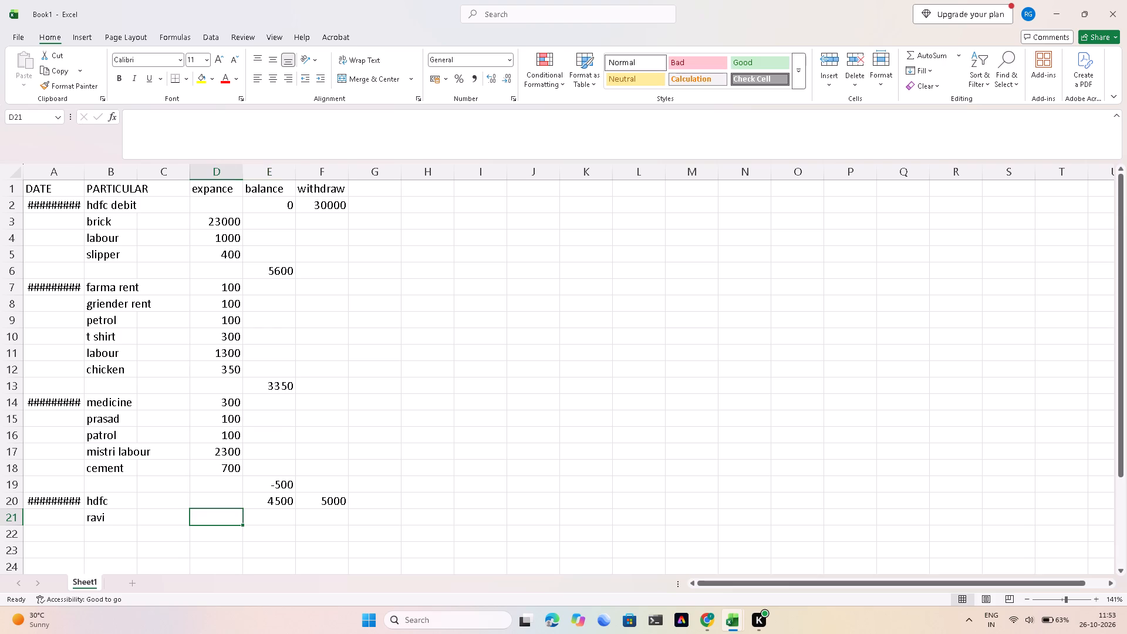
{"action": "type", "text": "100"}
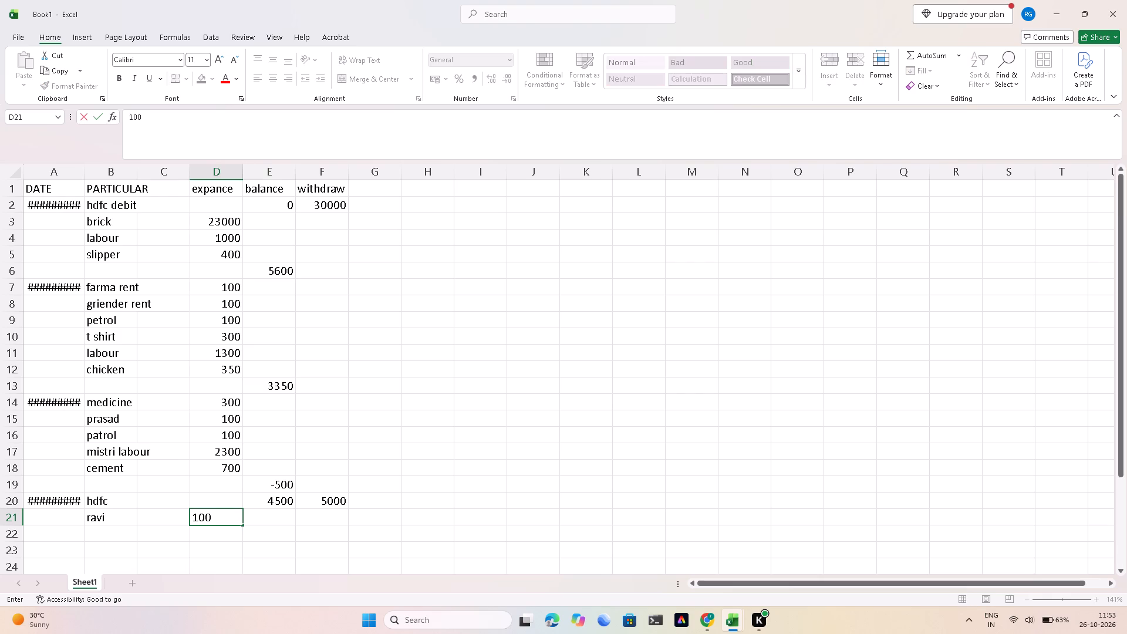
{"action": "key", "text": "Return"}
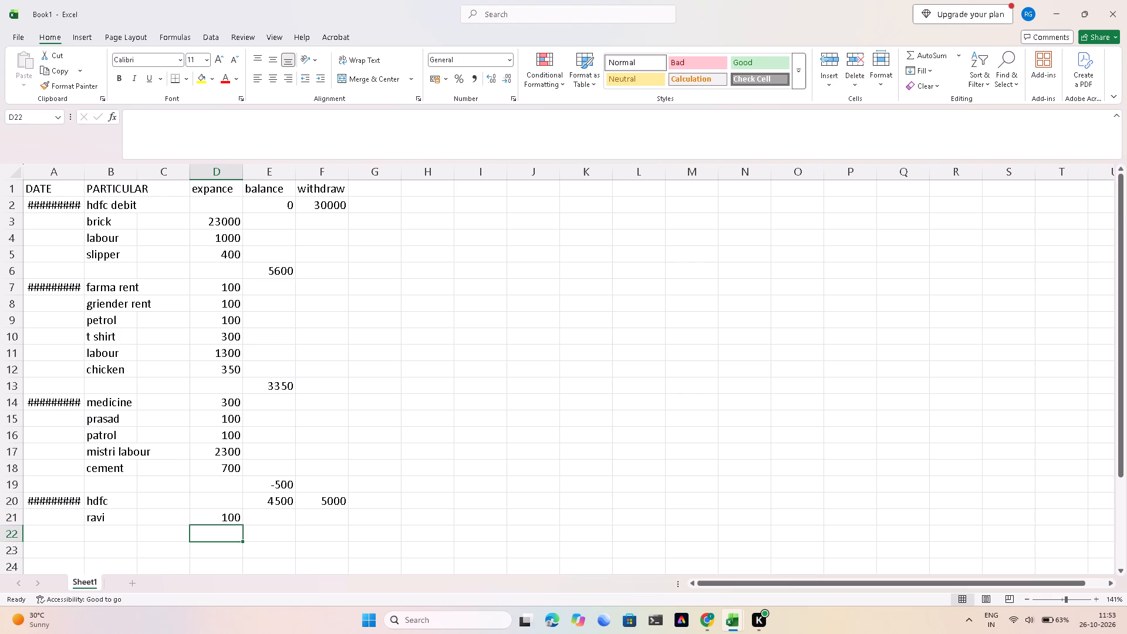
Add the particular samosa in row 22 with an expense of 140.
{"action": "left_click", "coordinate": [116, 532]}
{"action": "scroll", "coordinate": [116, 532], "scroll_direction": "down", "scroll_amount": 3}
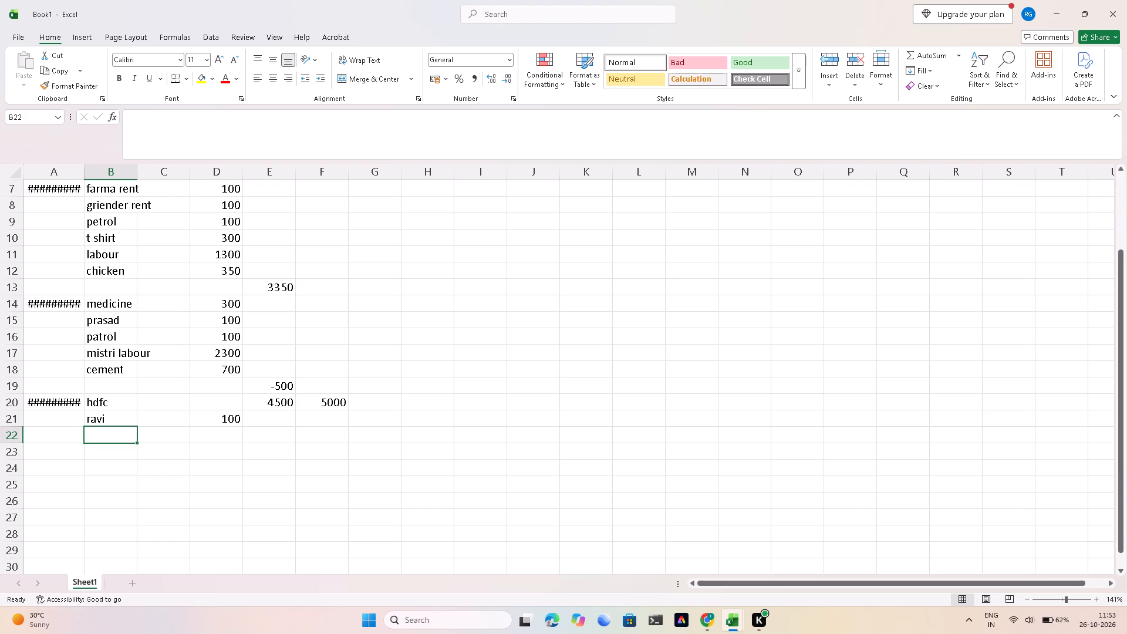
{"action": "type", "text": "sa"}
{"action": "type", "text": "mosa"}
{"action": "key", "text": "space"}
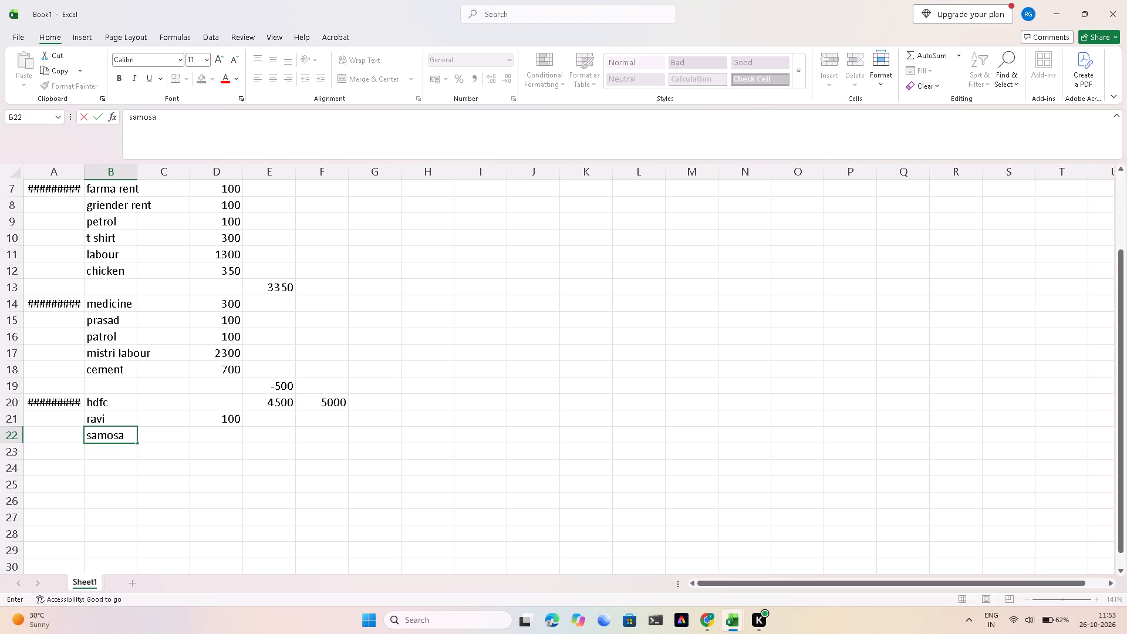
{"action": "key", "text": "Return"}
{"action": "left_click", "coordinate": [224, 436]}
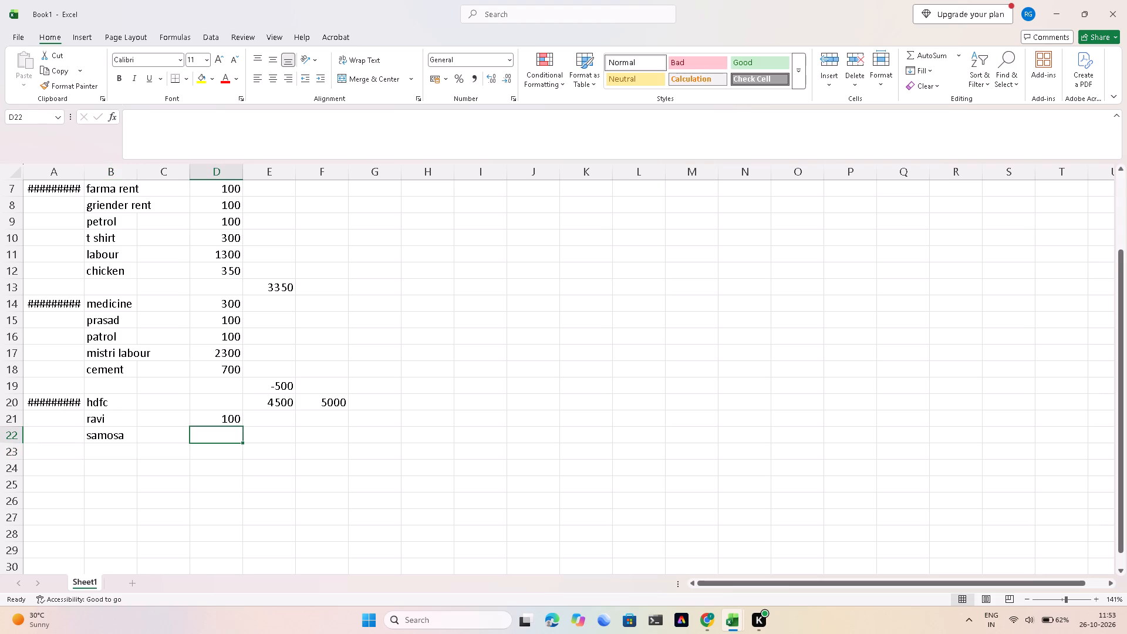
{"action": "type", "text": "140"}
{"action": "key", "text": "Return"}
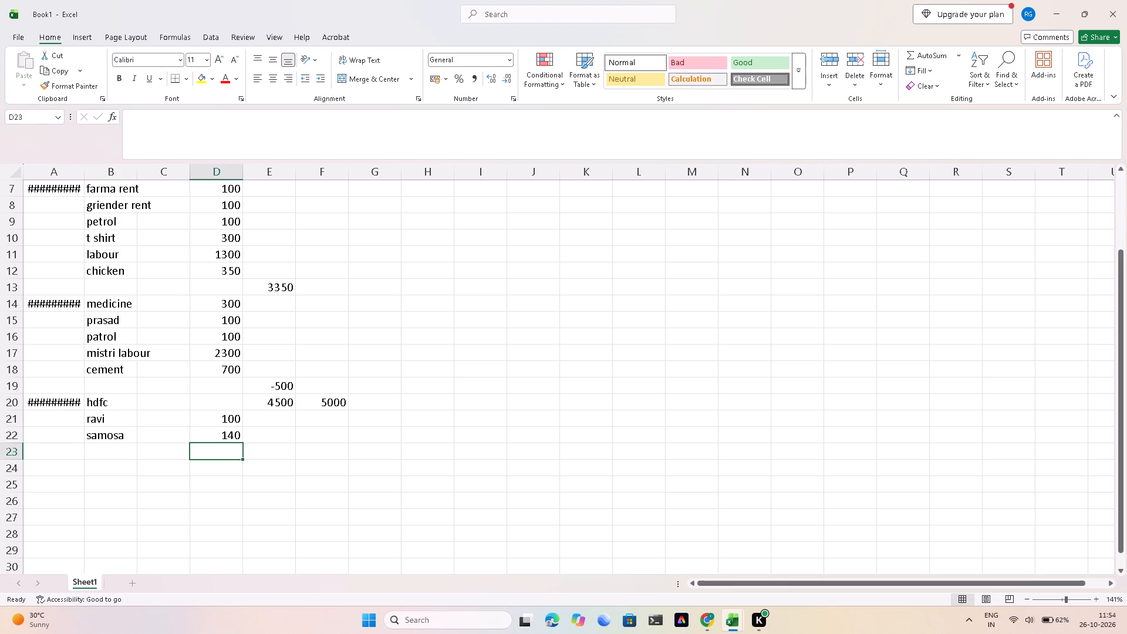
Add the particular mamma in row 23 with an expense of 300.
{"action": "left_click", "coordinate": [107, 454]}
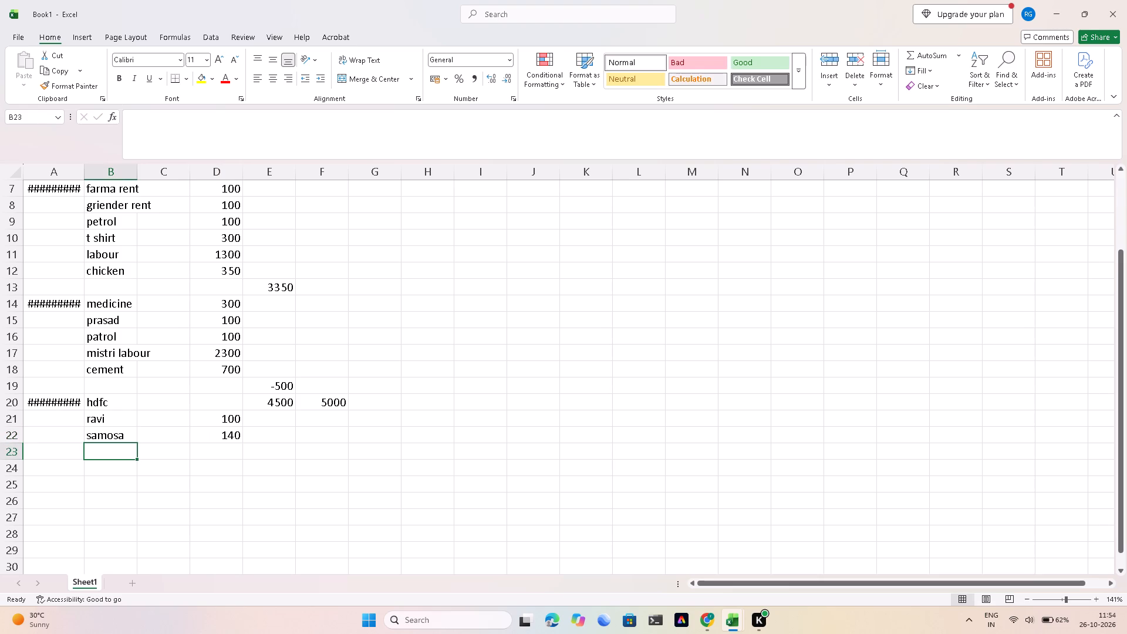
{"action": "key", "text": "3"}
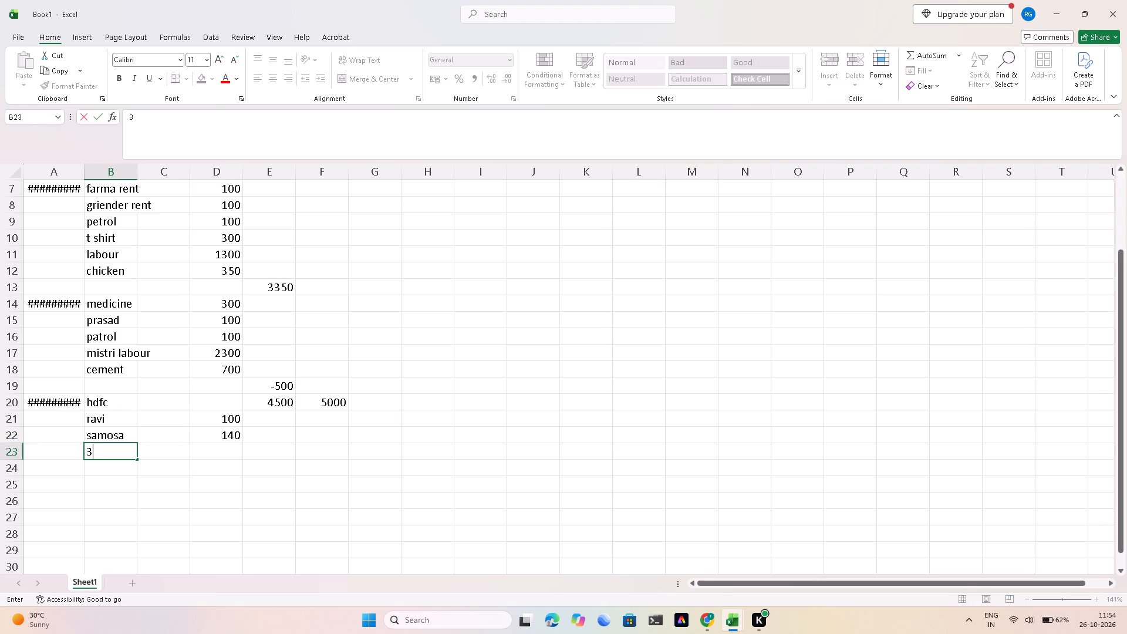
{"action": "key", "text": "BackSpace"}
{"action": "type", "text": "mamma"}
{"action": "key", "text": "Return"}
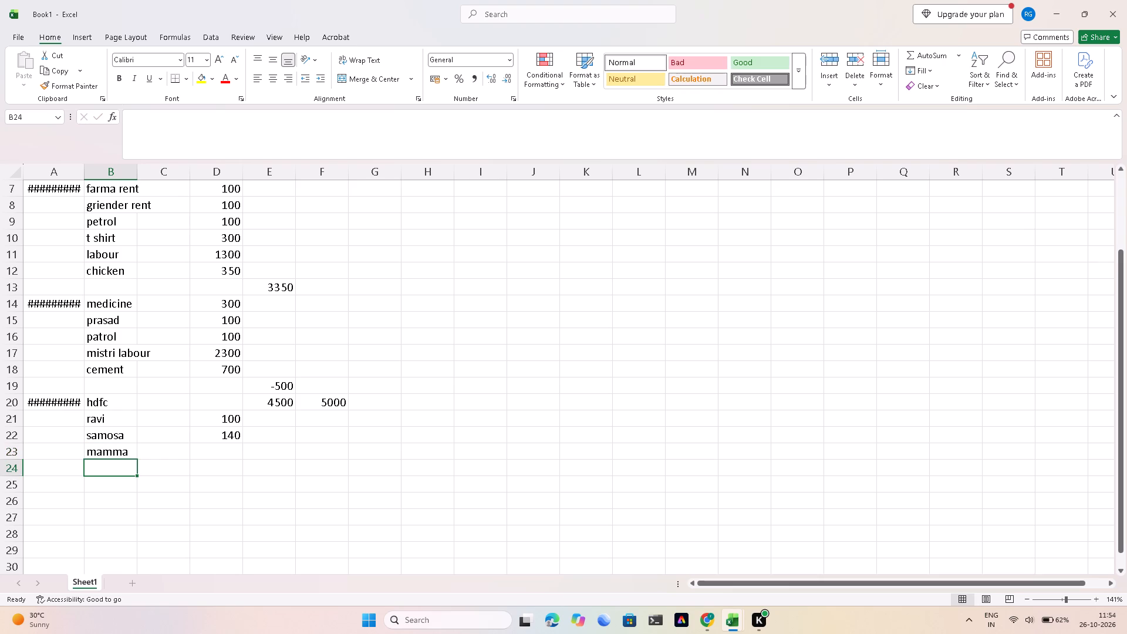
{"action": "left_click", "coordinate": [213, 451]}
{"action": "type", "text": "300"}
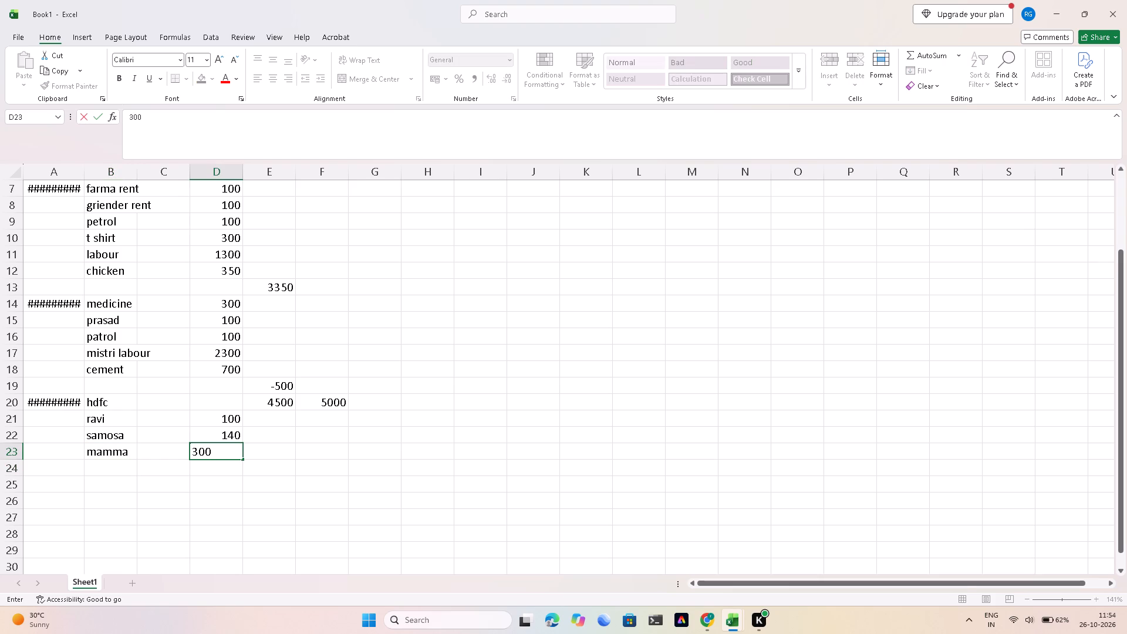
{"action": "key", "text": "Return"}
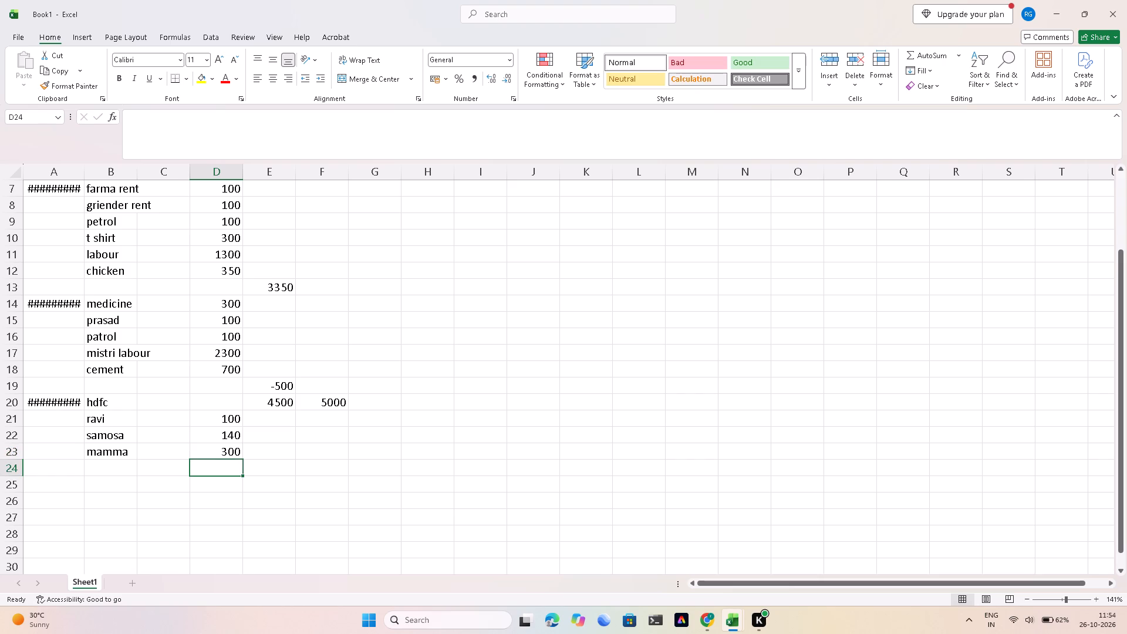
Add the particular labour mistri in row 24 with an expense of 1900.
{"action": "left_click", "coordinate": [107, 468]}
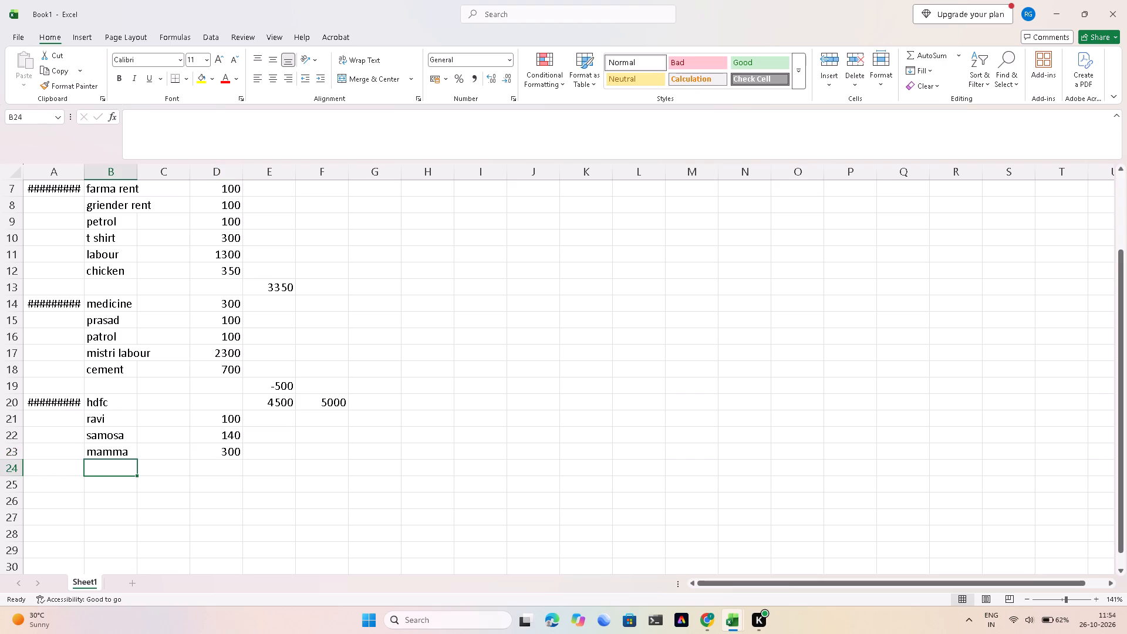
{"action": "type", "text": "labour mist"}
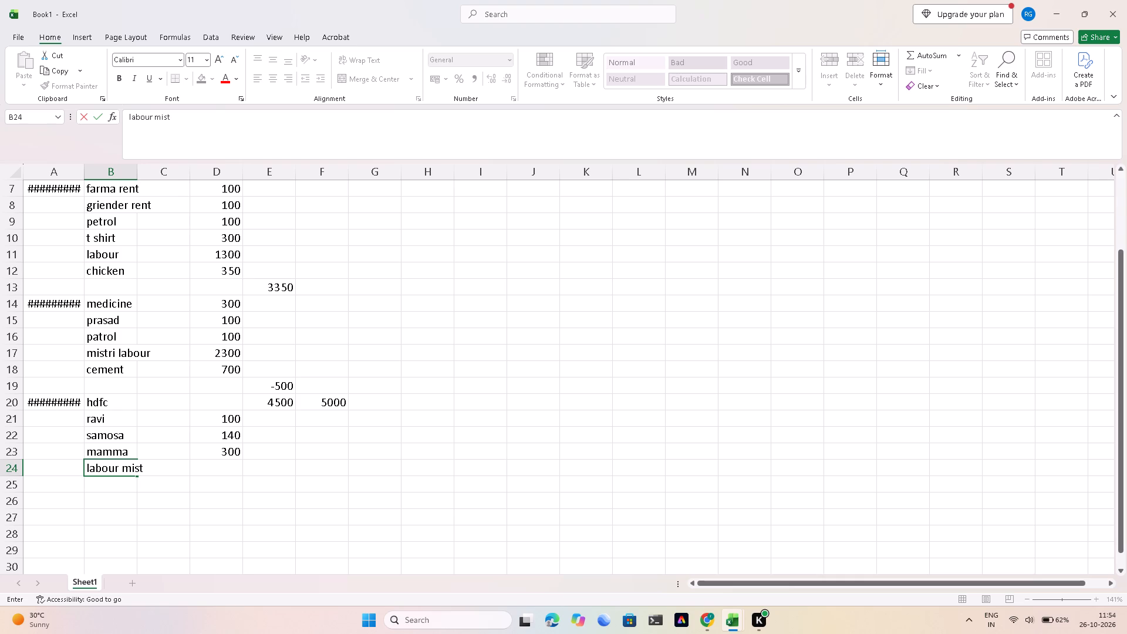
{"action": "type", "text": "ri"}
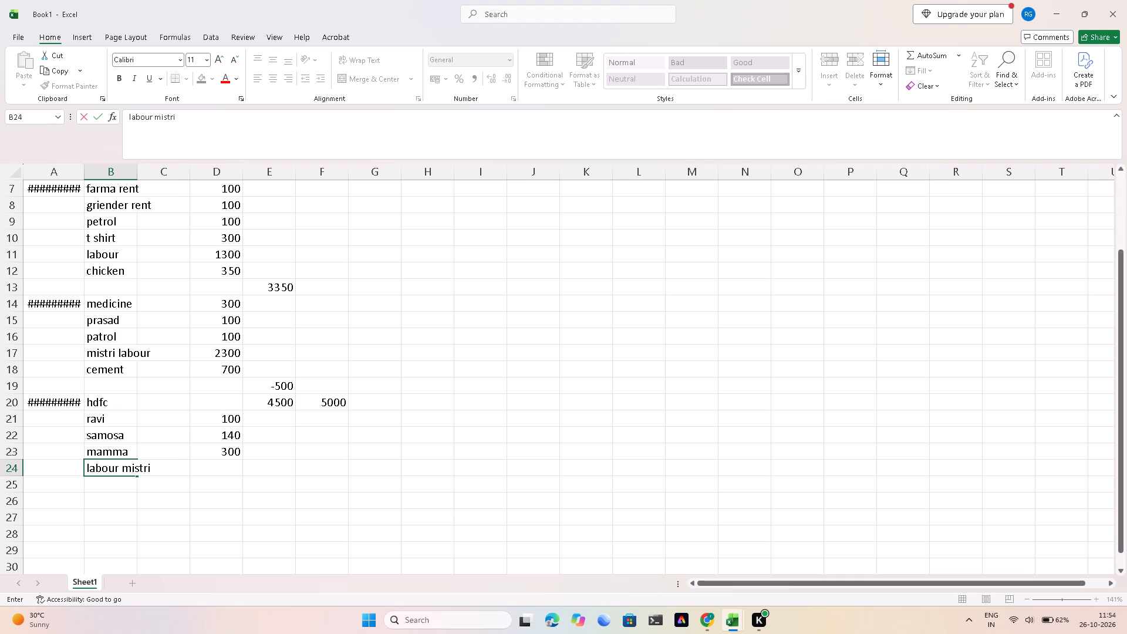
{"action": "left_click", "coordinate": [225, 468]}
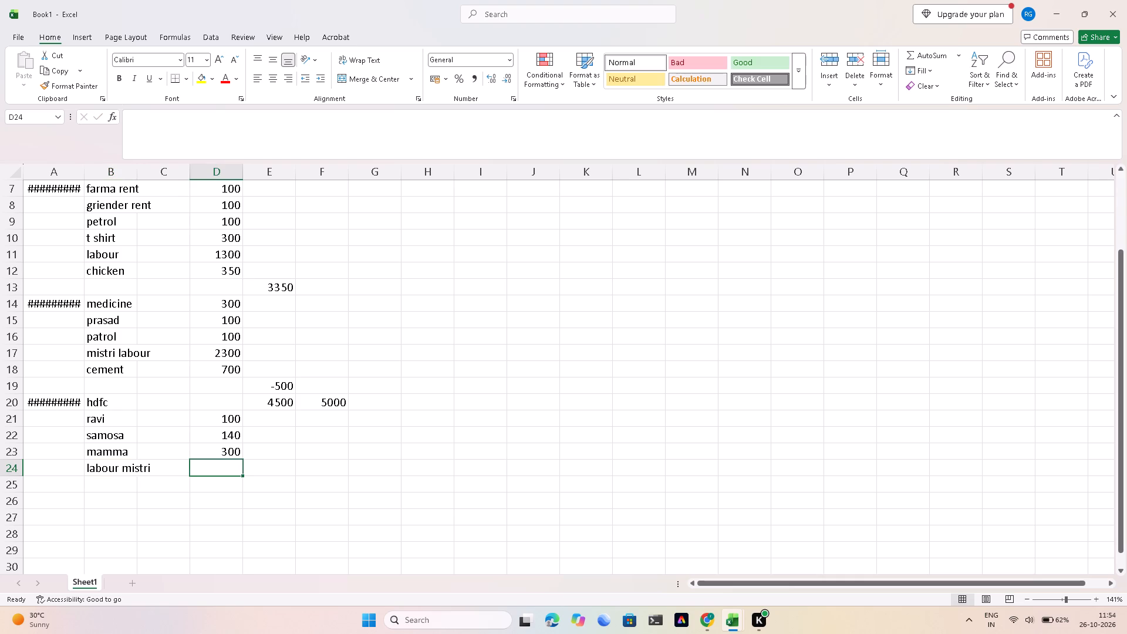
{"action": "type", "text": "1900"}
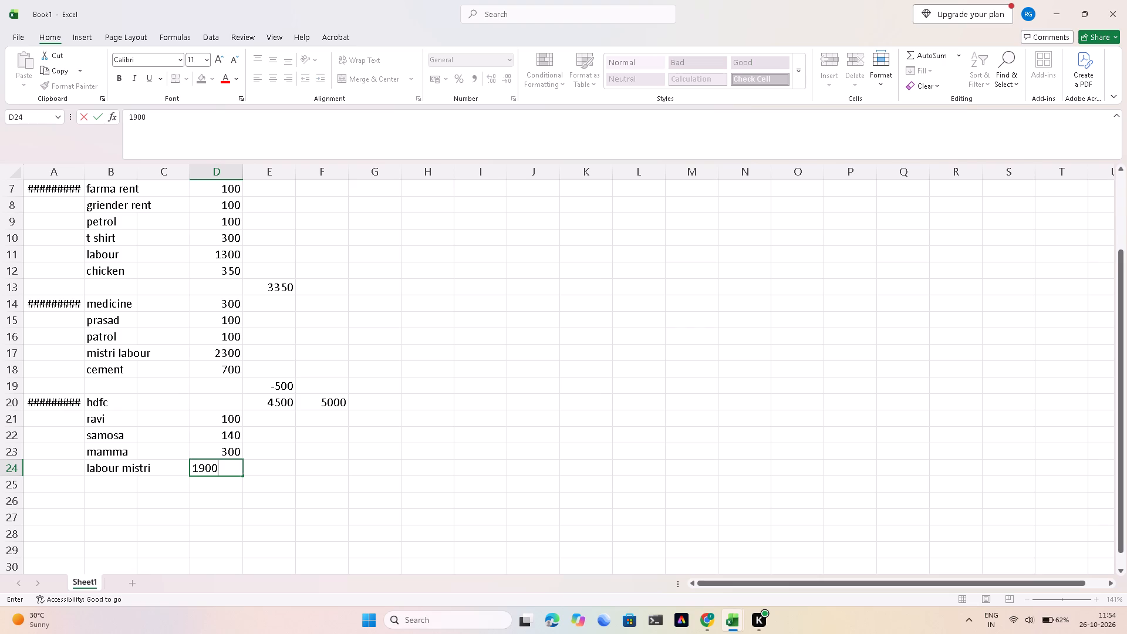
{"action": "key", "text": "Return"}
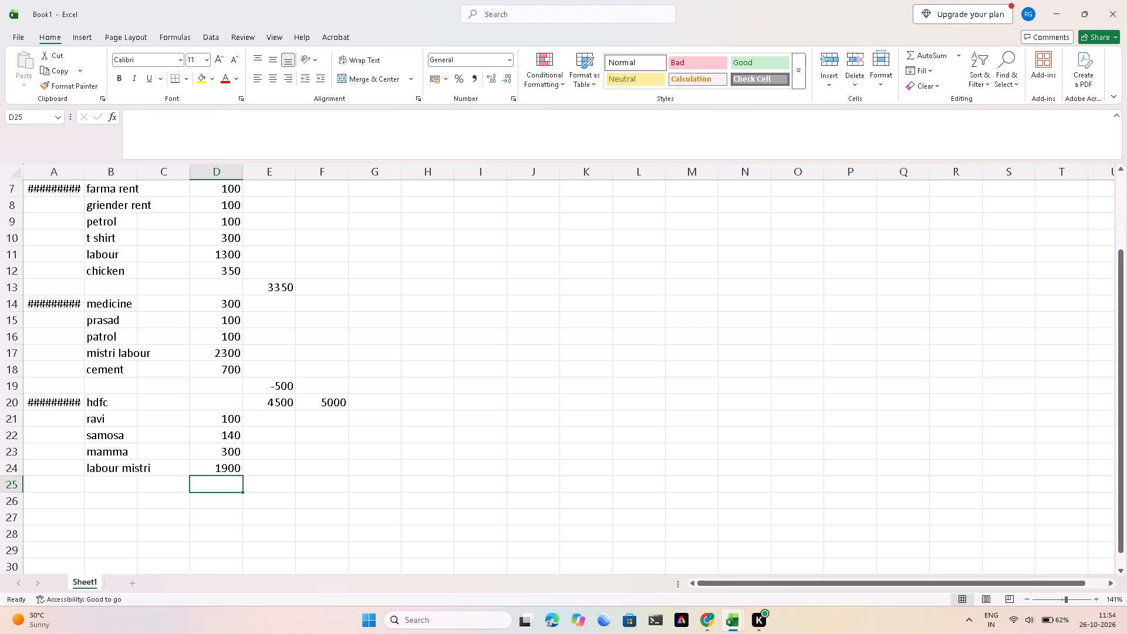
Enter 7000 as the balance for the brick entry in row 3.
{"action": "left_click", "coordinate": [120, 484]}
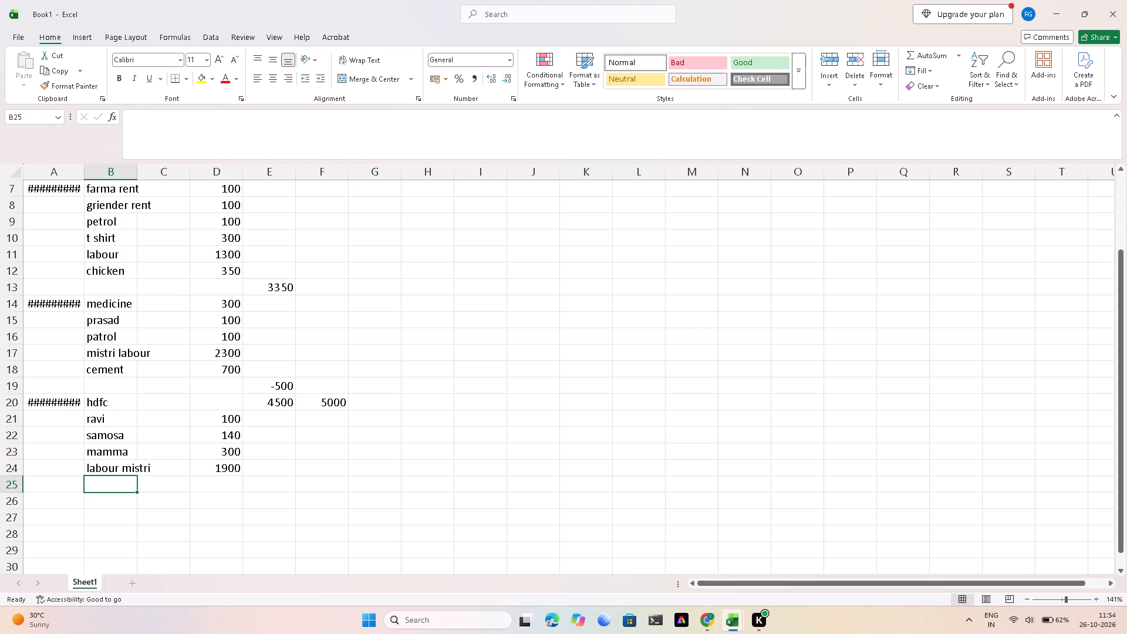
{"action": "left_click", "coordinate": [280, 287]}
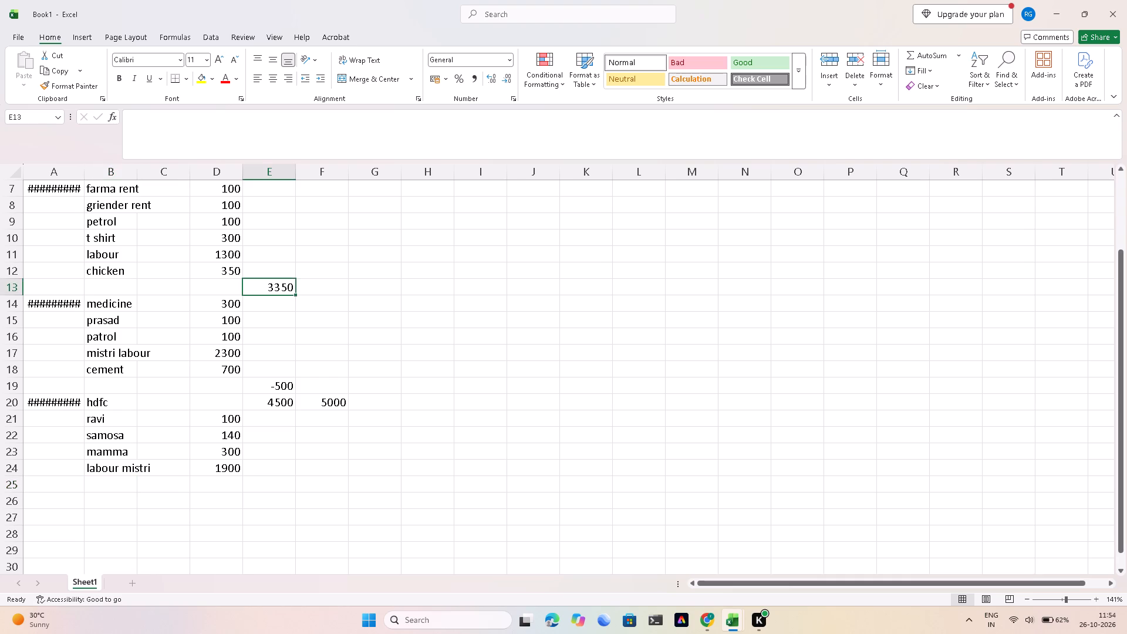
{"action": "scroll", "coordinate": [280, 287], "scroll_direction": "up", "scroll_amount": 2}
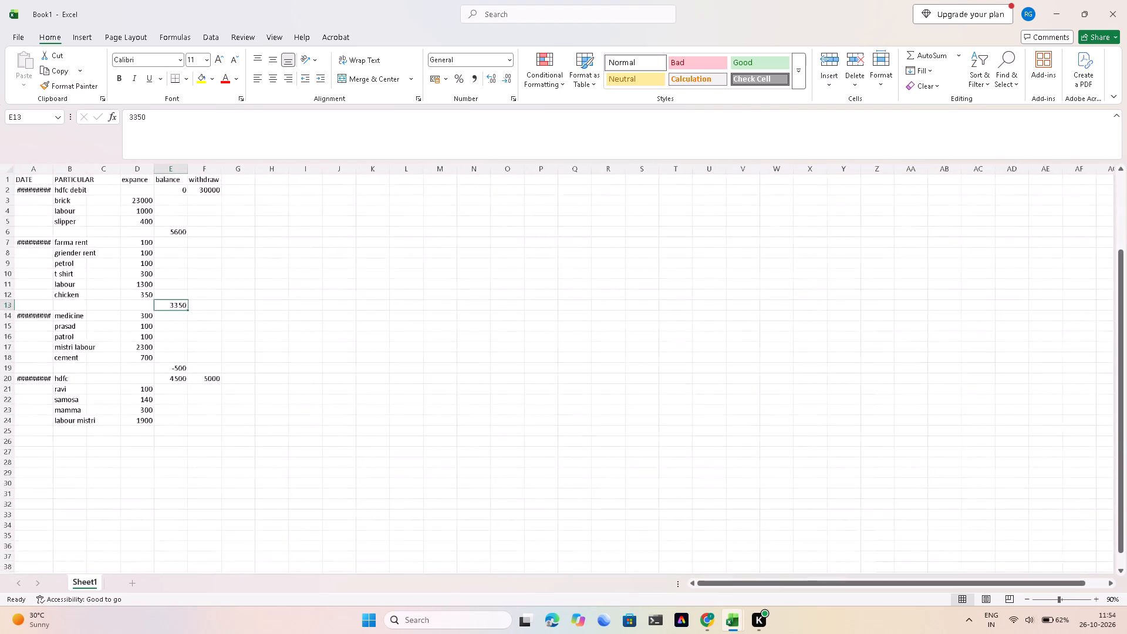
{"action": "left_click", "coordinate": [177, 294]}
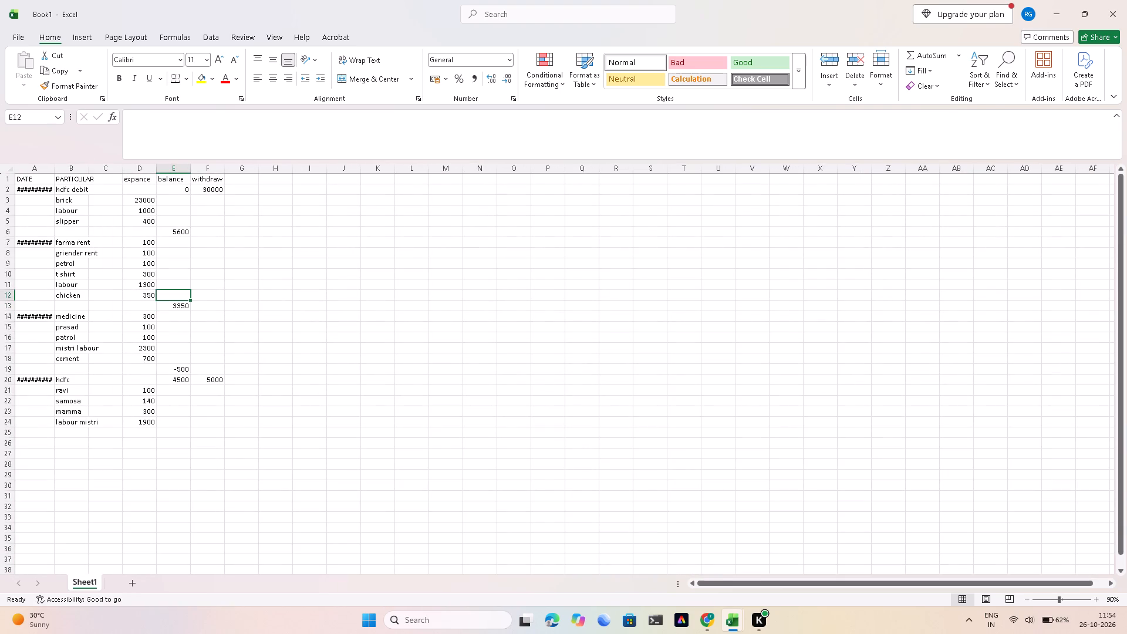
{"action": "scroll", "coordinate": [177, 251], "scroll_direction": "up", "scroll_amount": 1}
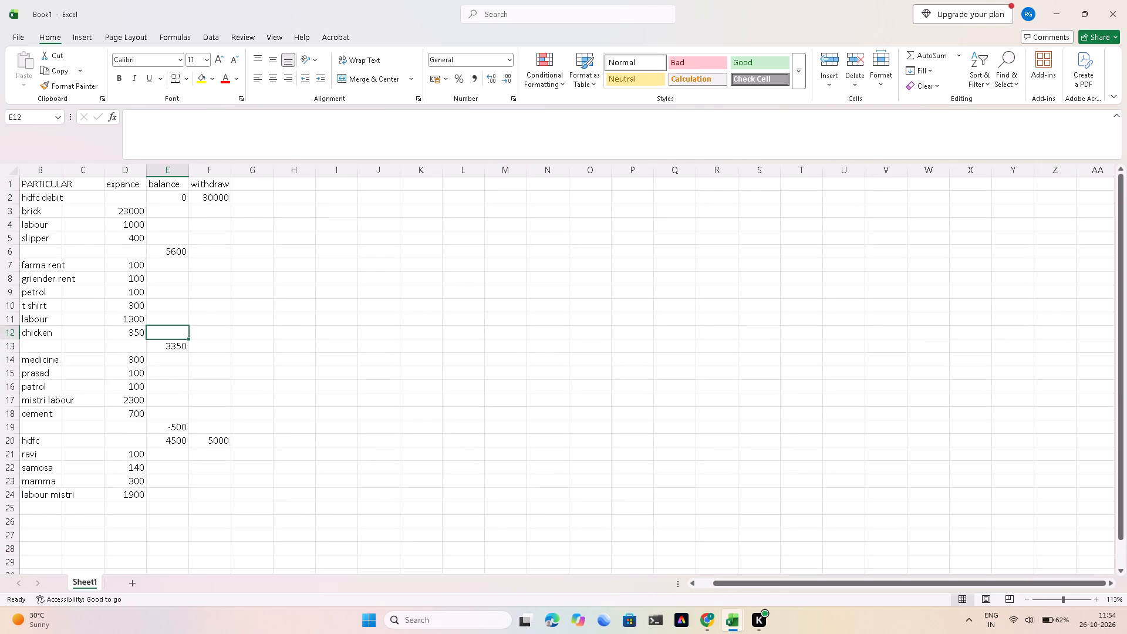
{"action": "scroll", "coordinate": [173, 213], "scroll_direction": "up", "scroll_amount": 1}
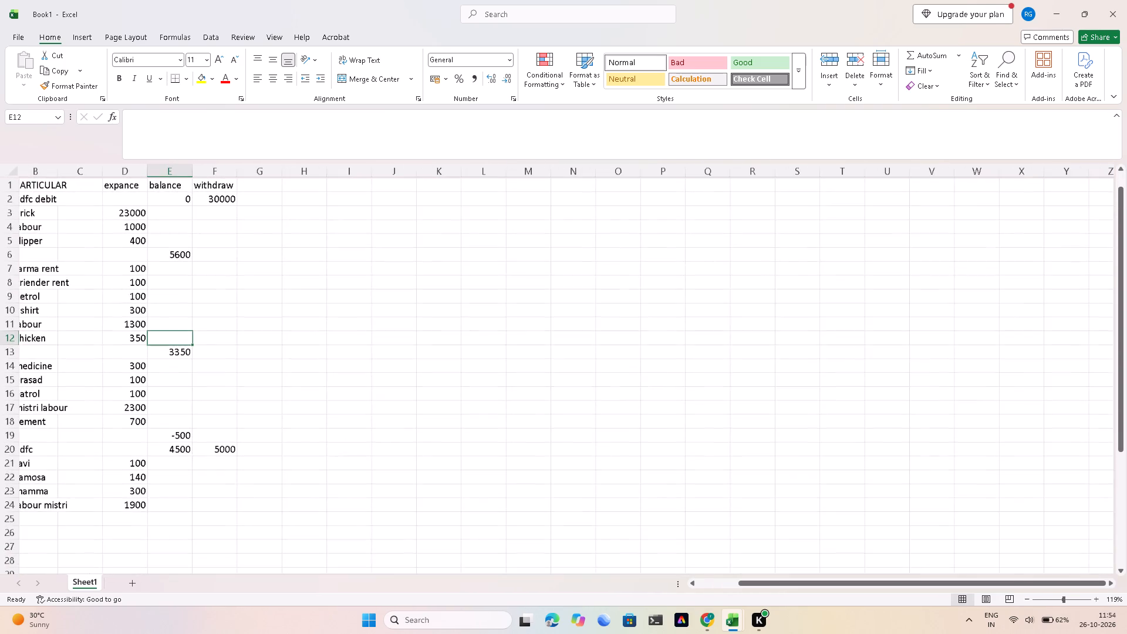
{"action": "left_click", "coordinate": [178, 208]}
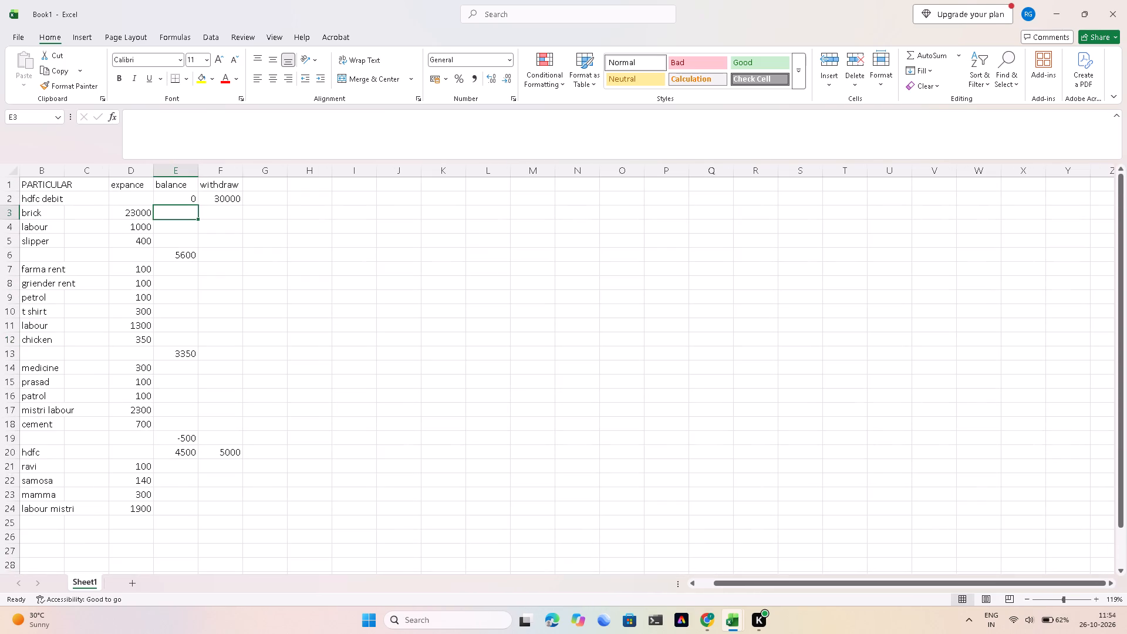
{"action": "type", "text": "7000"}
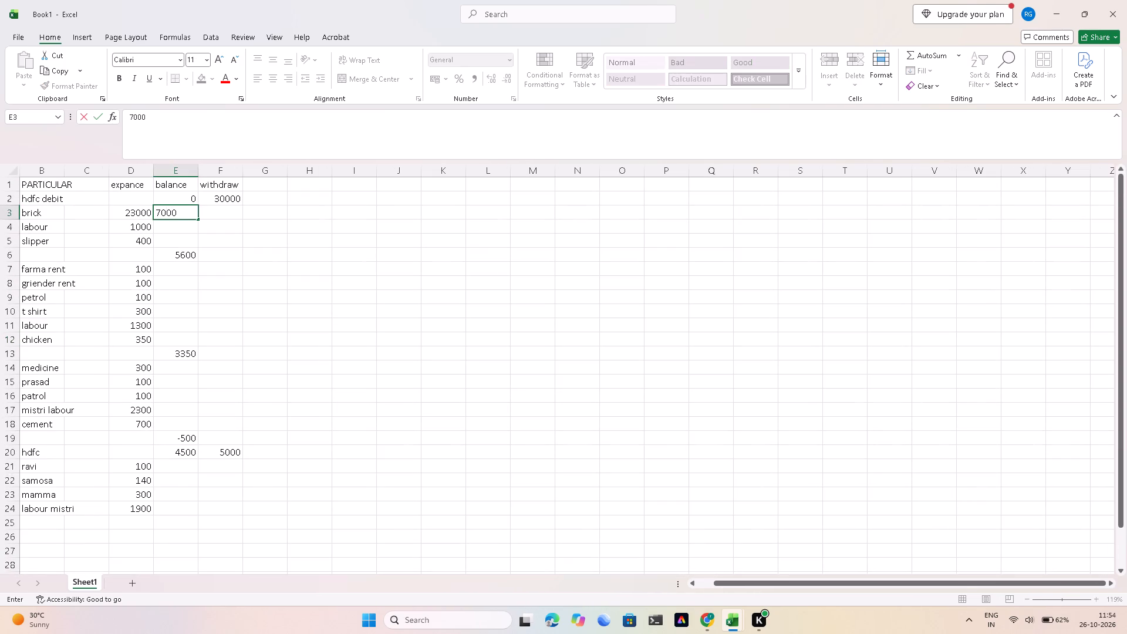
{"action": "left_click", "coordinate": [168, 224]}
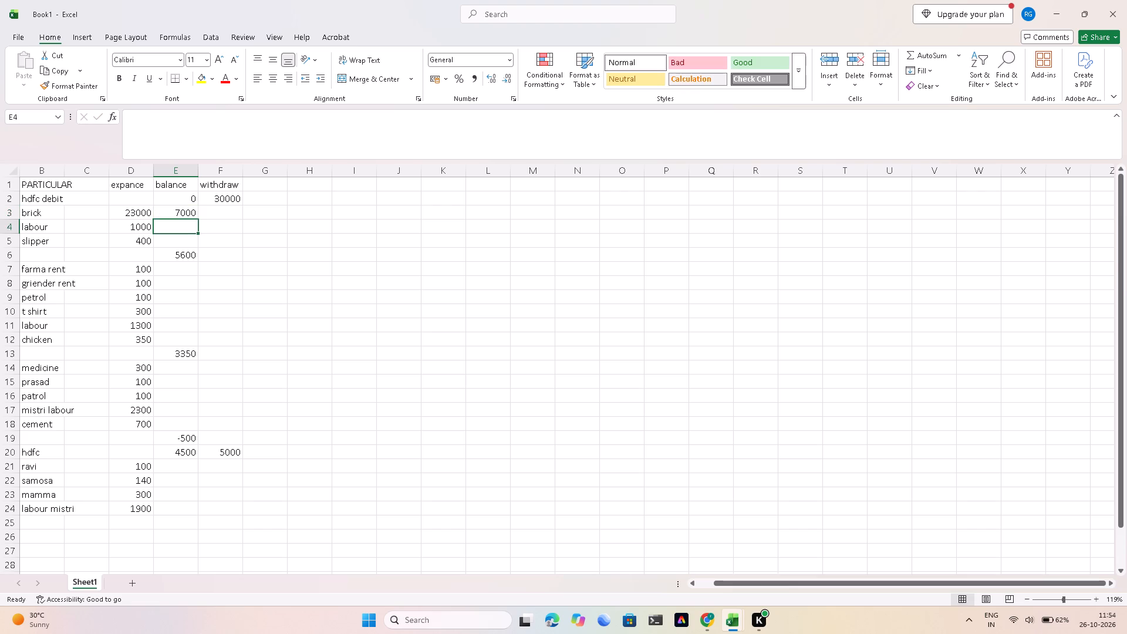
Enter balances of 6000 for the labour entry in row 4 and 5600 for the slipper entry in row 5.
{"action": "type", "text": "6000"}
{"action": "left_click", "coordinate": [184, 242]}
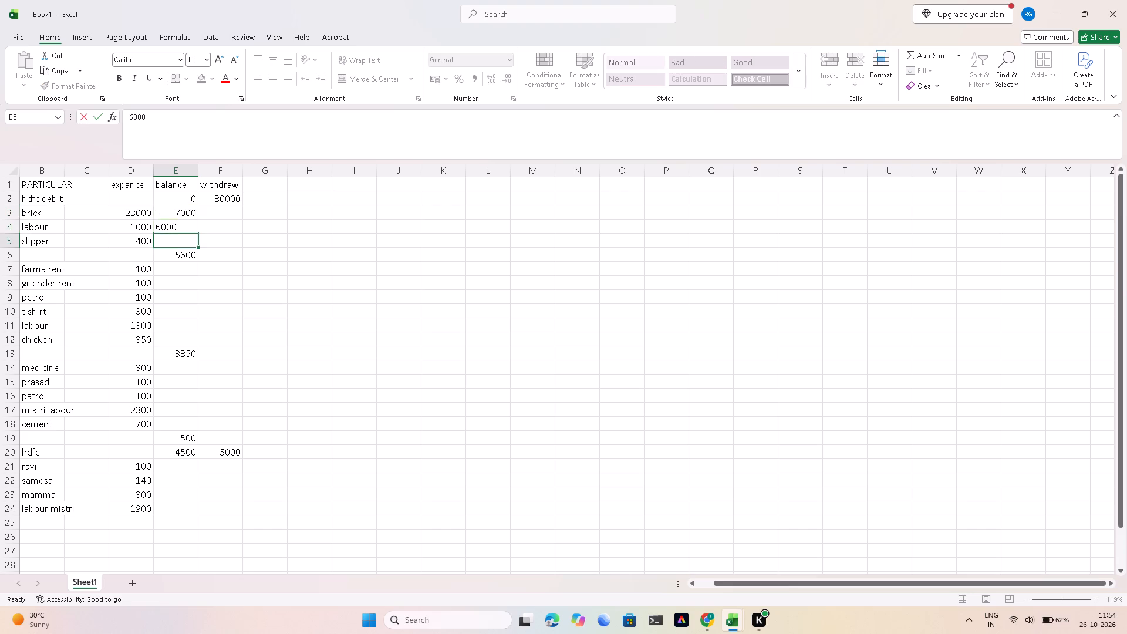
{"action": "type", "text": "5600"}
{"action": "key", "text": "Return"}
Clear the separate balance value in row 6, below the slipper entry.
{"action": "left_click", "coordinate": [193, 255]}
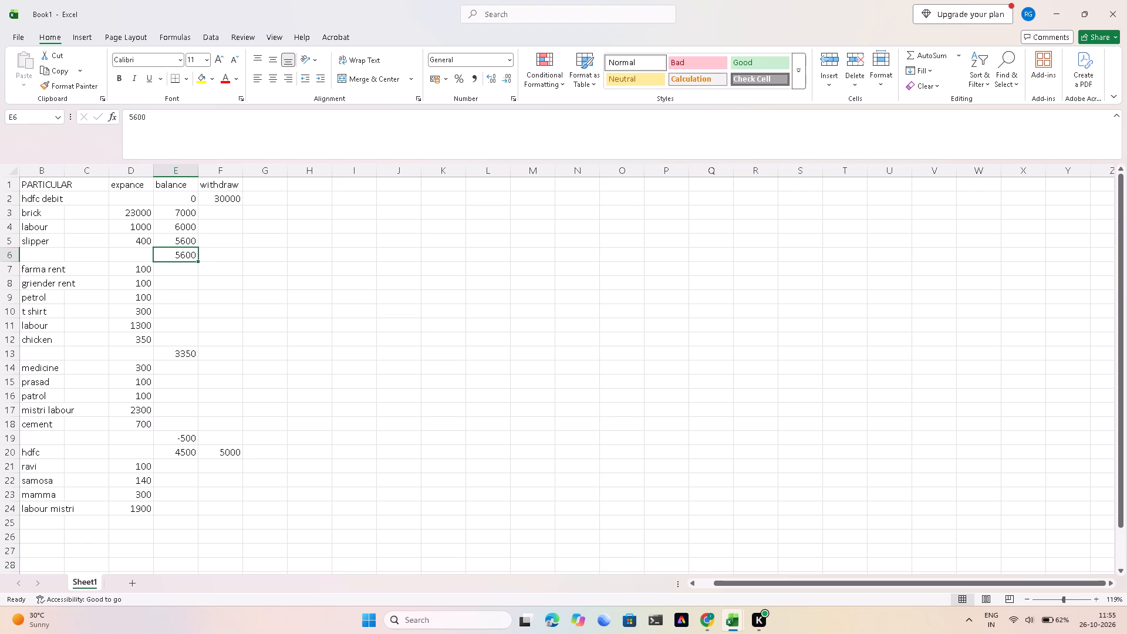
{"action": "left_click", "coordinate": [187, 255]}
{"action": "key", "text": "BackSpace"}
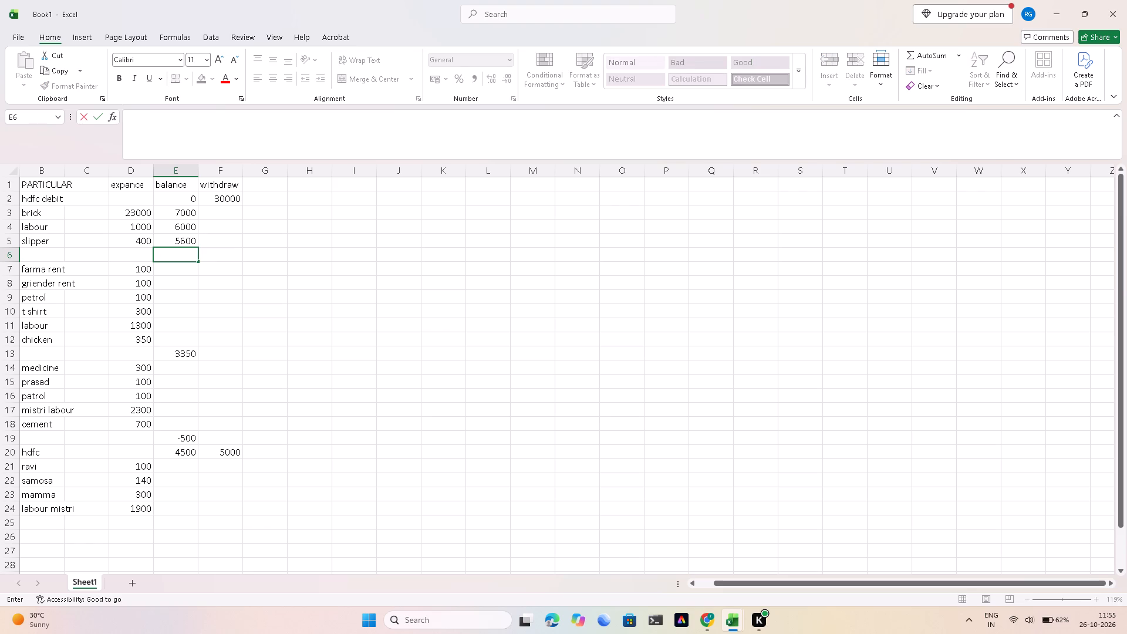
Enter balances of 5500 for farma rent in row 7 and 5400 for griender rent in row 8.
{"action": "scroll", "coordinate": [74, 256], "scroll_direction": "down", "scroll_amount": 1}
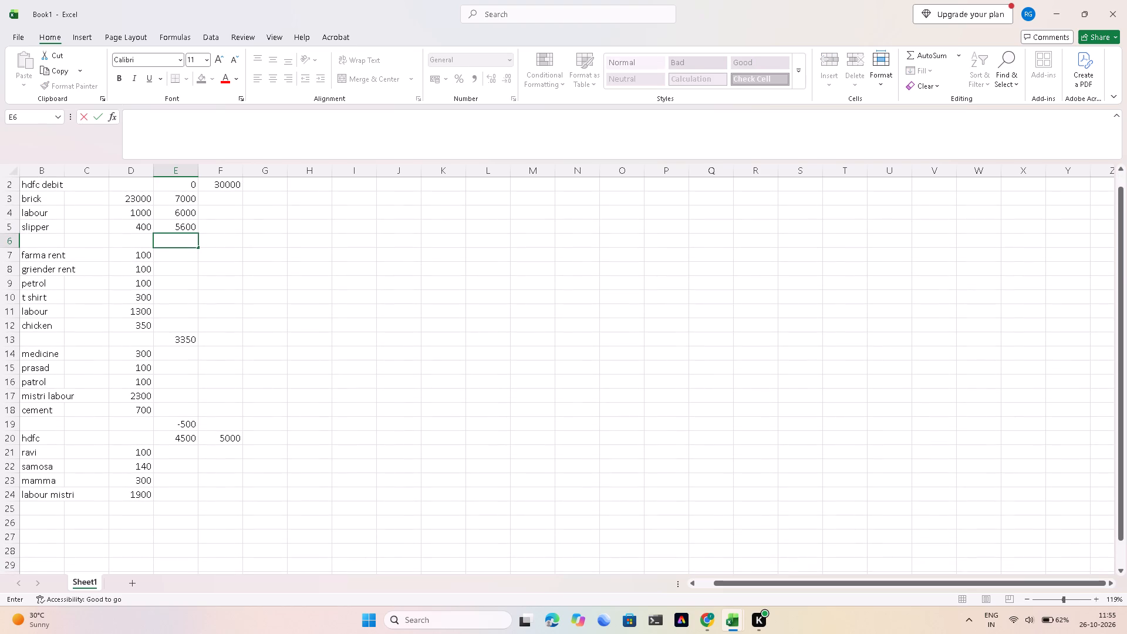
{"action": "scroll", "coordinate": [43, 250], "scroll_direction": "up", "scroll_amount": 1}
{"action": "scroll", "coordinate": [43, 250], "scroll_direction": "right", "scroll_amount": 1}
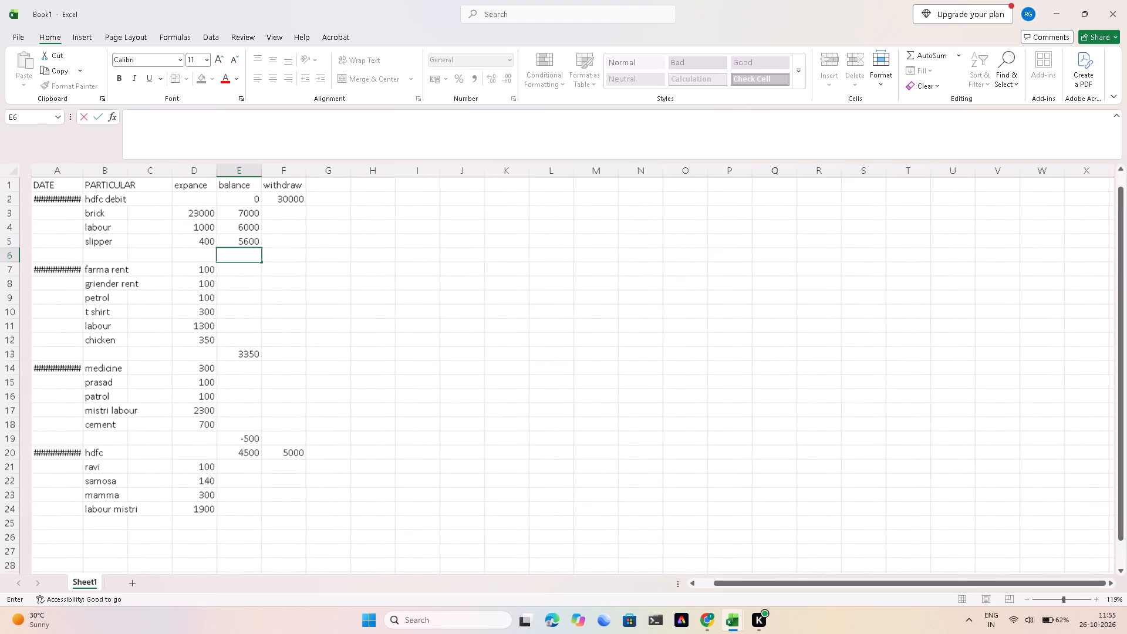
{"action": "scroll", "coordinate": [43, 250], "scroll_direction": "right", "scroll_amount": 1}
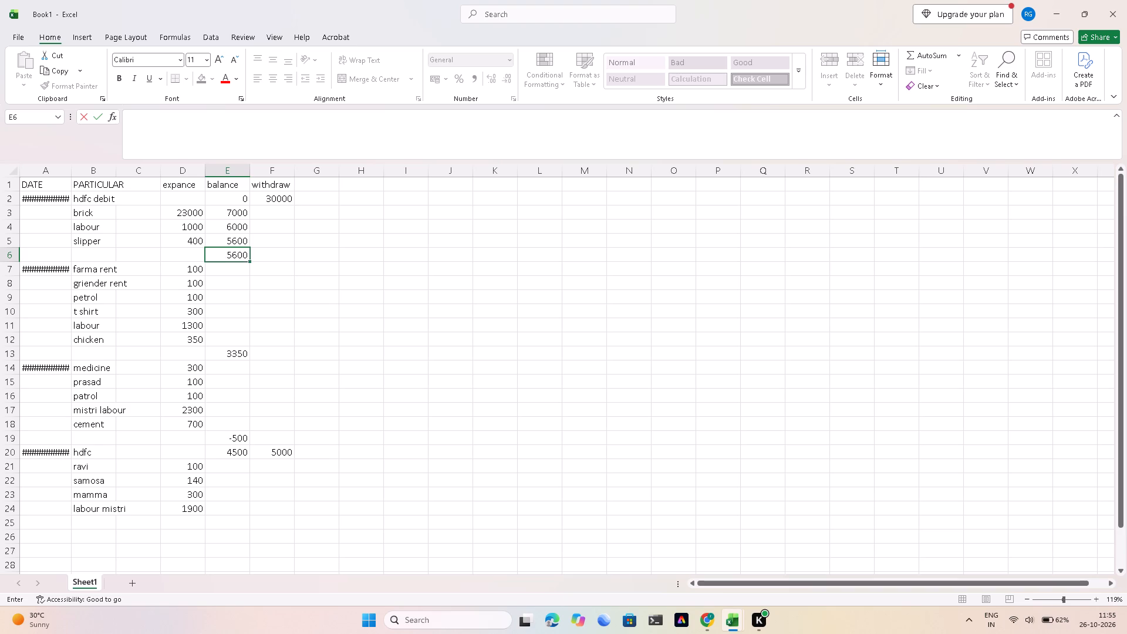
{"action": "scroll", "coordinate": [67, 270], "scroll_direction": "right", "scroll_amount": 1}
{"action": "left_click", "coordinate": [224, 276]}
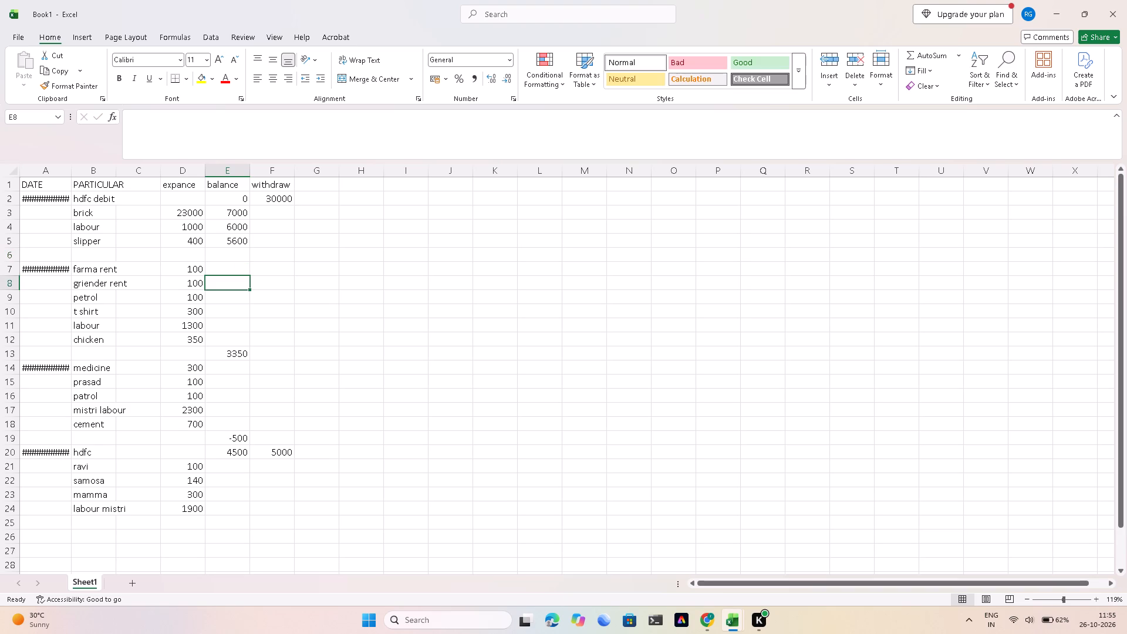
{"action": "left_click", "coordinate": [223, 271]}
{"action": "type", "text": "5500"}
{"action": "left_click", "coordinate": [235, 286]}
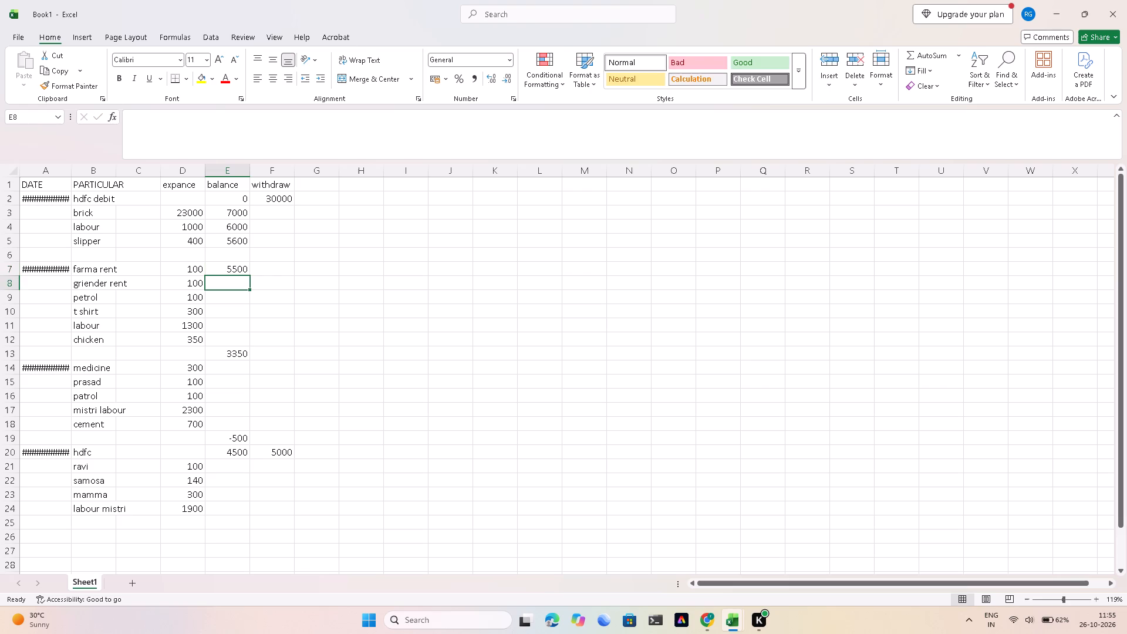
{"action": "type", "text": "5400"}
{"action": "key", "text": "Return"}
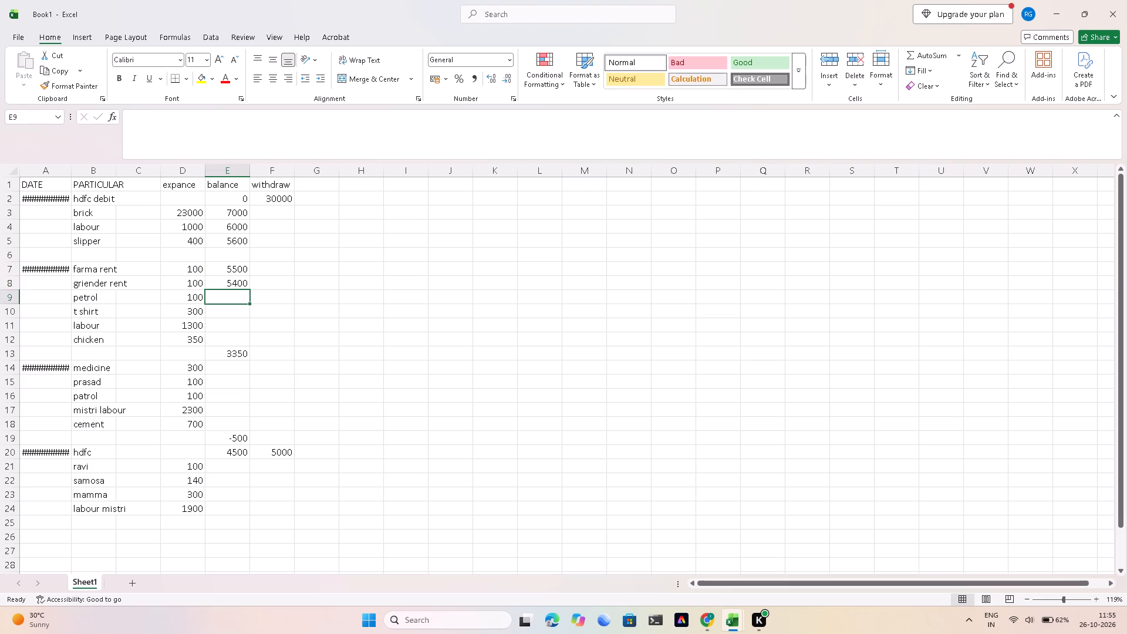
Enter balances of 5300 for petrol, 5000 for t shirt and 3700 for labour in rows 9 to 11.
{"action": "type", "text": "56"}
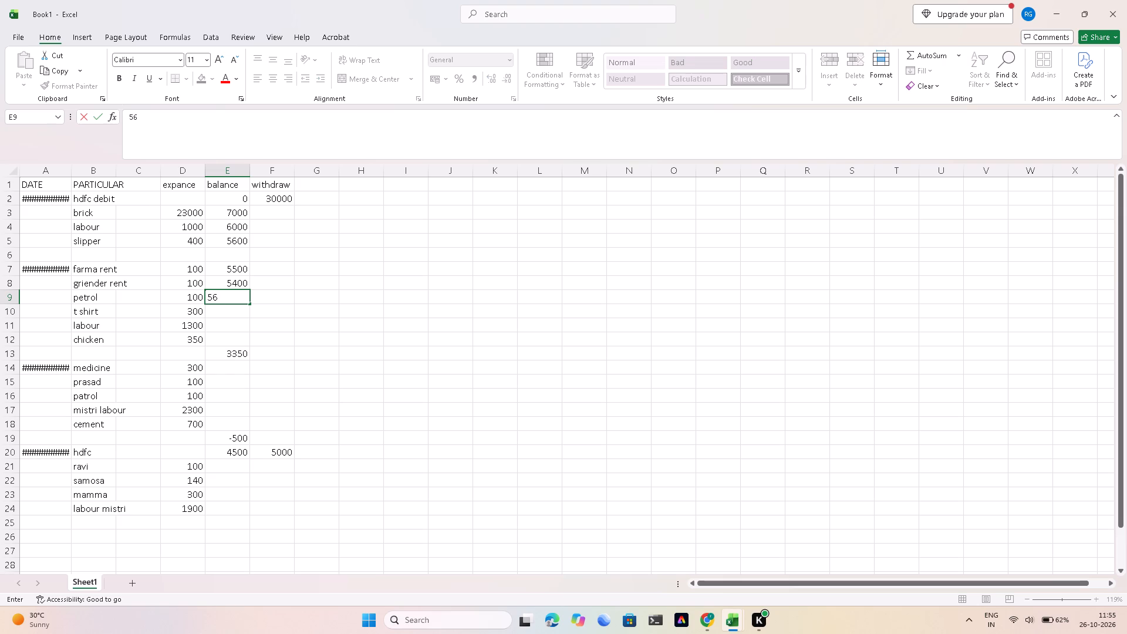
{"action": "key", "text": "BackSpace"}
{"action": "type", "text": "300"}
{"action": "key", "text": "Return"}
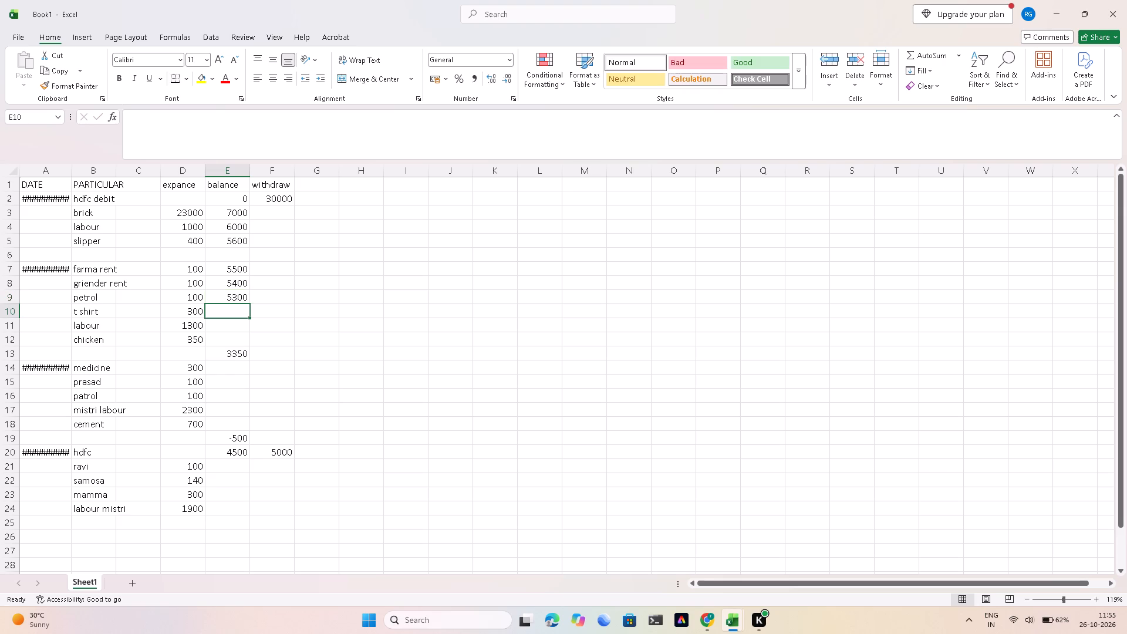
{"action": "type", "text": "5000"}
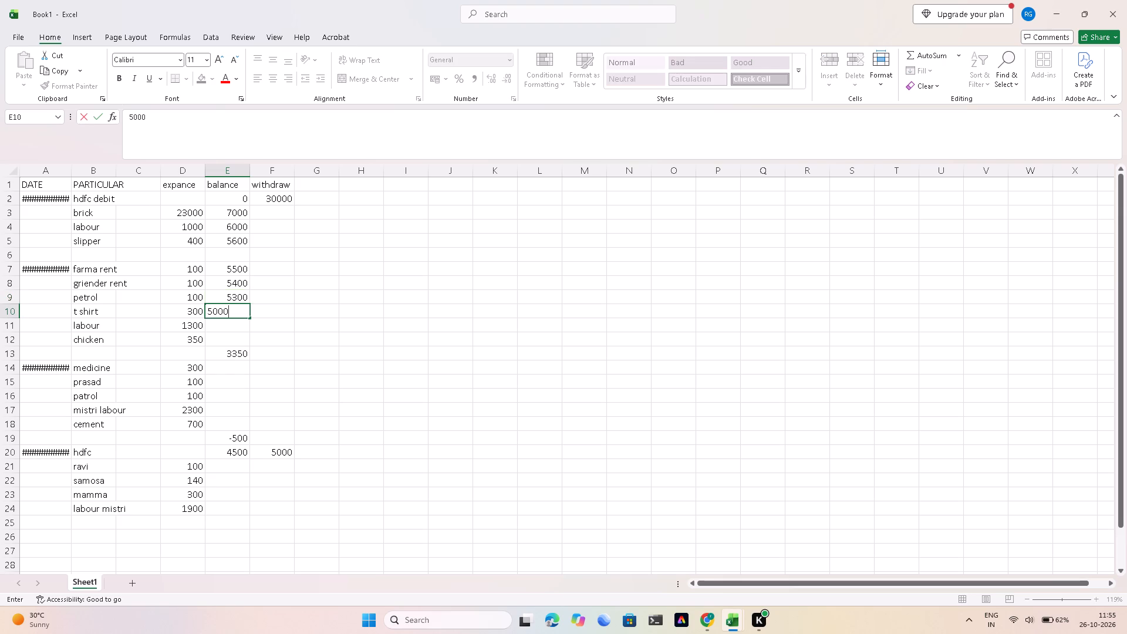
{"action": "key", "text": "Return"}
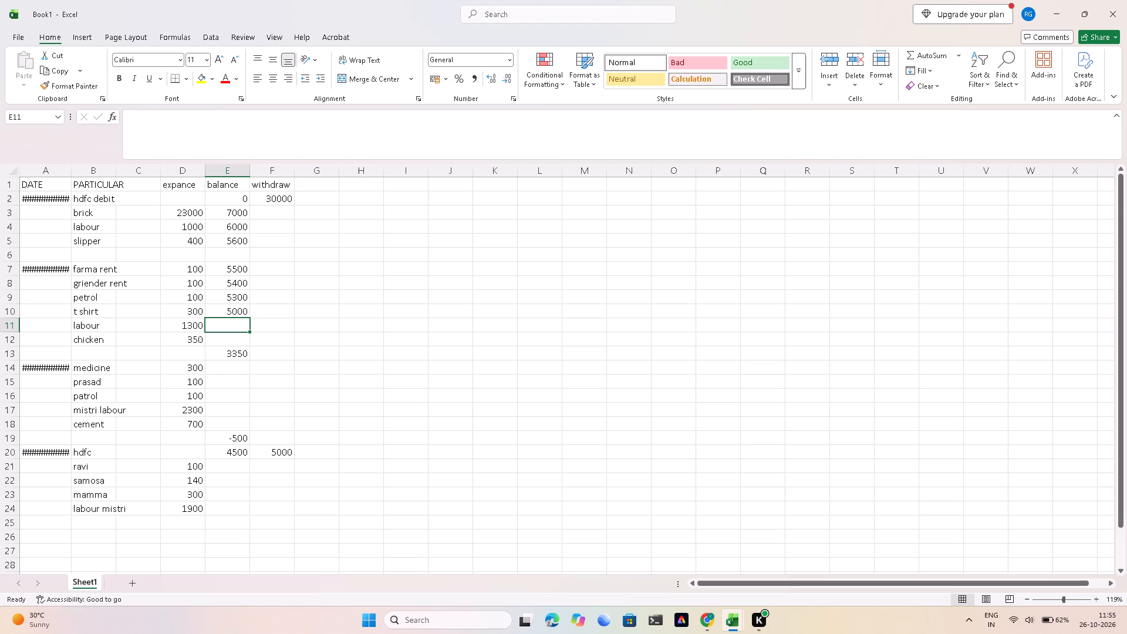
{"action": "type", "text": "3700"}
{"action": "key", "text": "Return"}
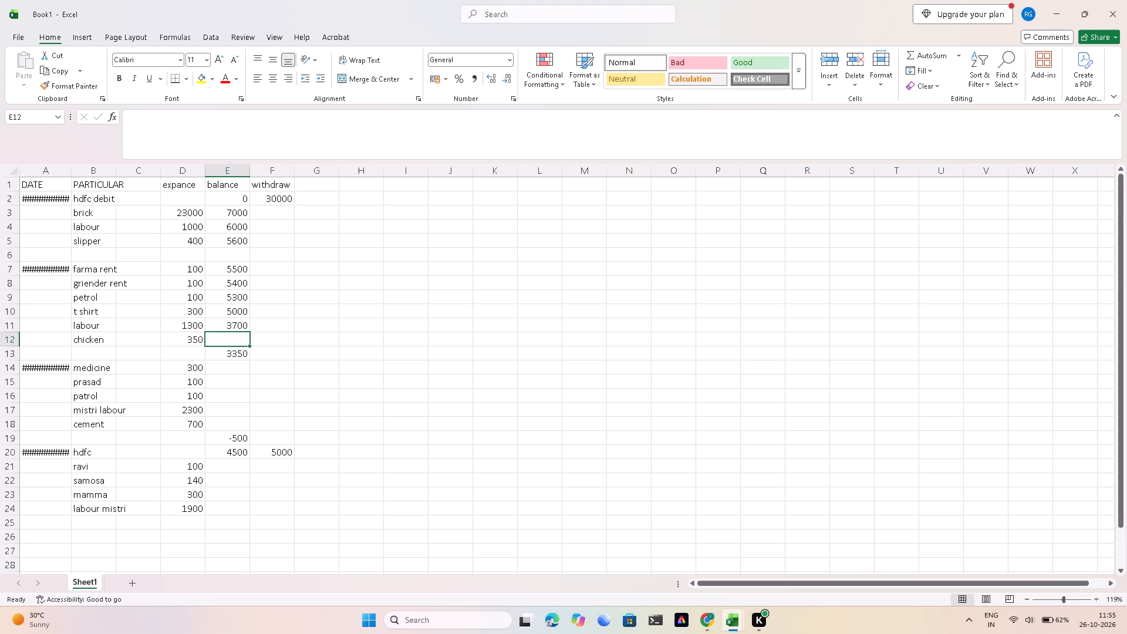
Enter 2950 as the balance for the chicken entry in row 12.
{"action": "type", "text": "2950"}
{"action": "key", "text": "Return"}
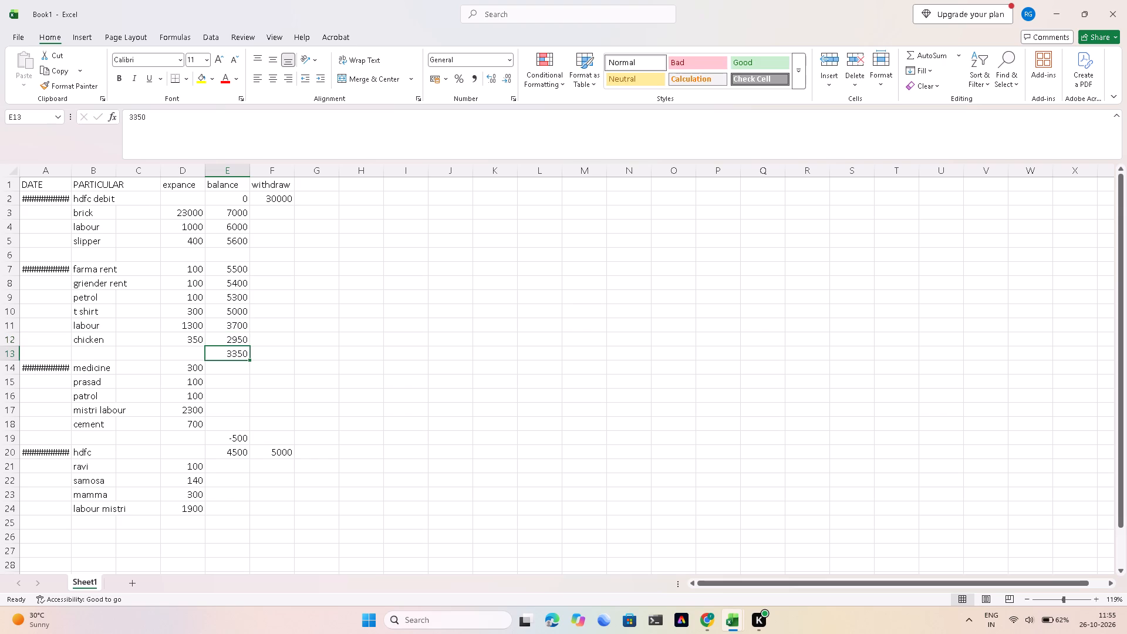
Check the balances in rows 10 to 12 against the labour expense in row 11.
{"action": "left_click", "coordinate": [241, 340]}
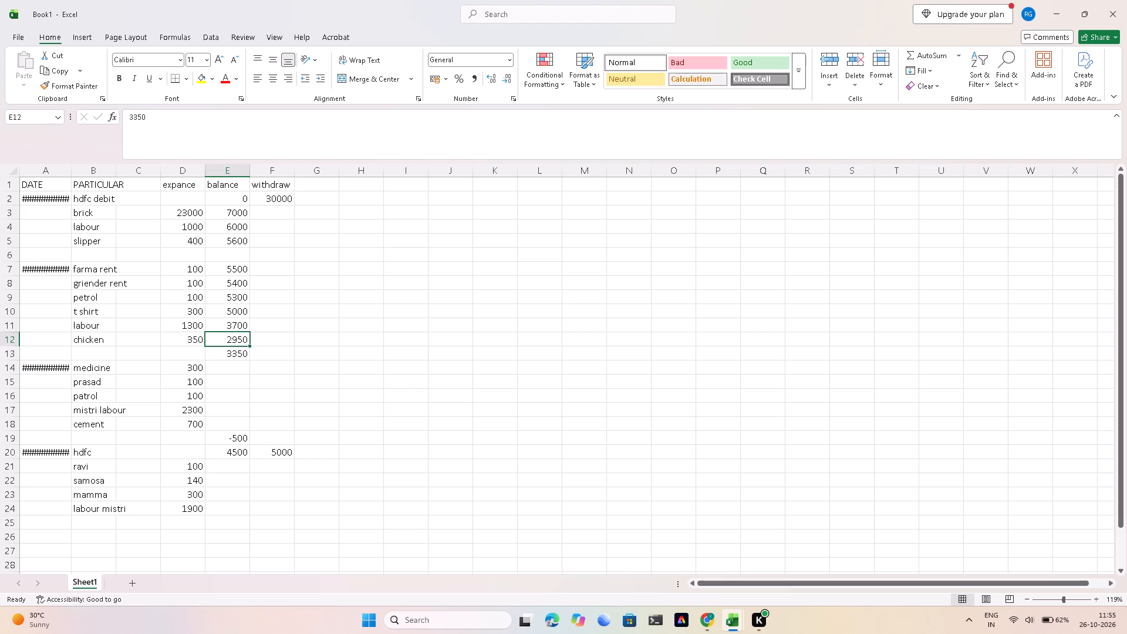
{"action": "left_click", "coordinate": [242, 314]}
{"action": "left_click", "coordinate": [230, 328]}
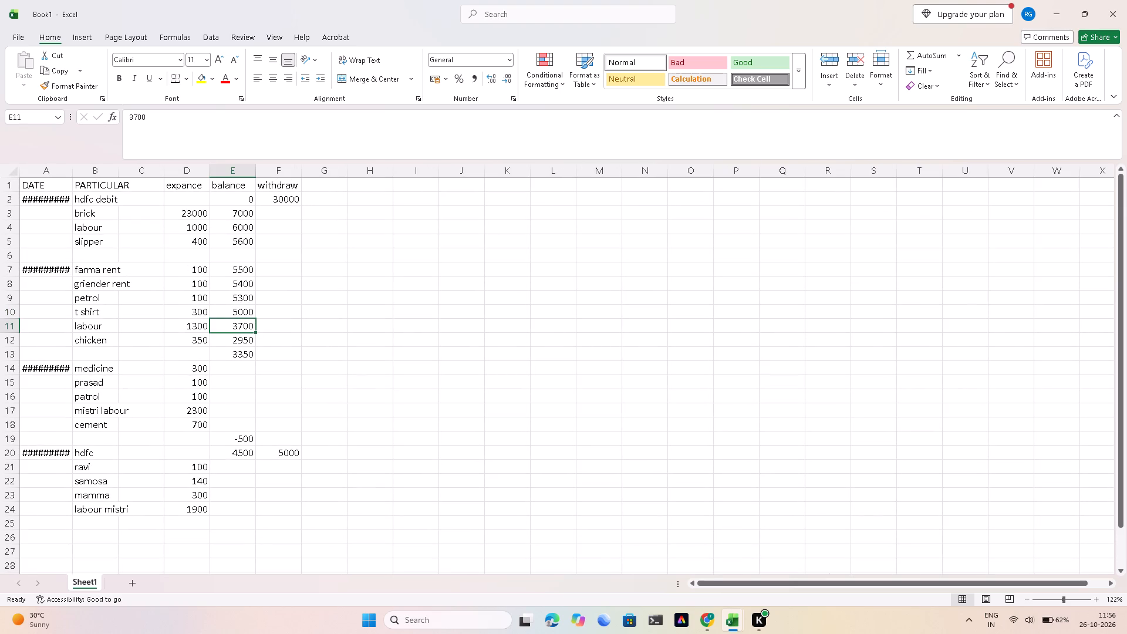
{"action": "left_click", "coordinate": [241, 325]}
{"action": "left_click", "coordinate": [245, 318]}
{"action": "left_click", "coordinate": [239, 313]}
{"action": "left_click", "coordinate": [203, 326]}
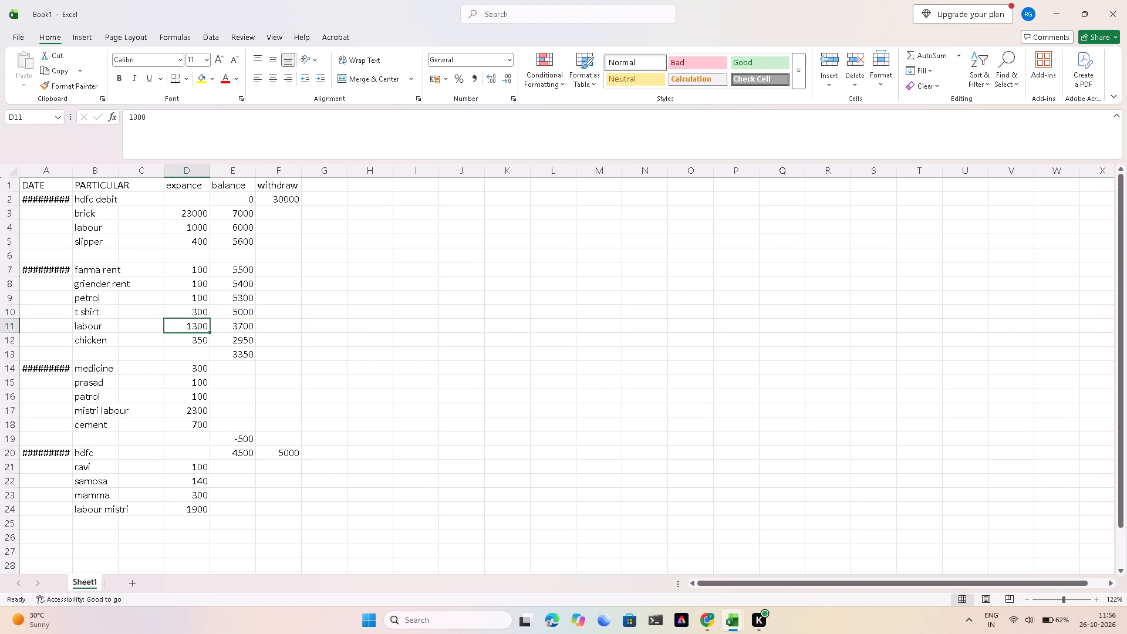
{"action": "left_click", "coordinate": [233, 326]}
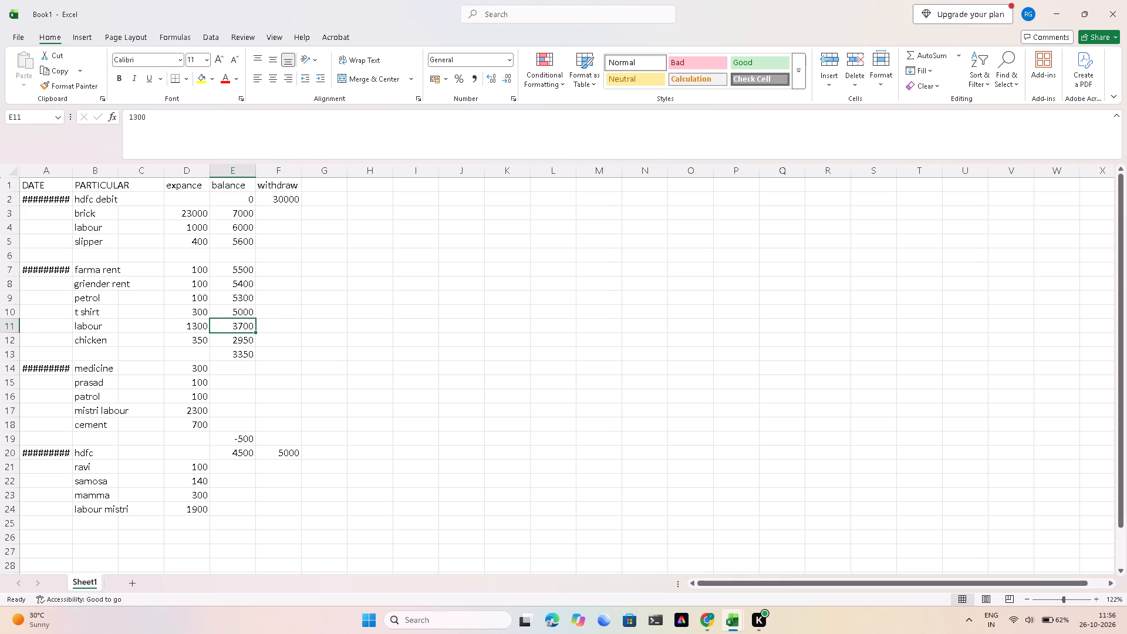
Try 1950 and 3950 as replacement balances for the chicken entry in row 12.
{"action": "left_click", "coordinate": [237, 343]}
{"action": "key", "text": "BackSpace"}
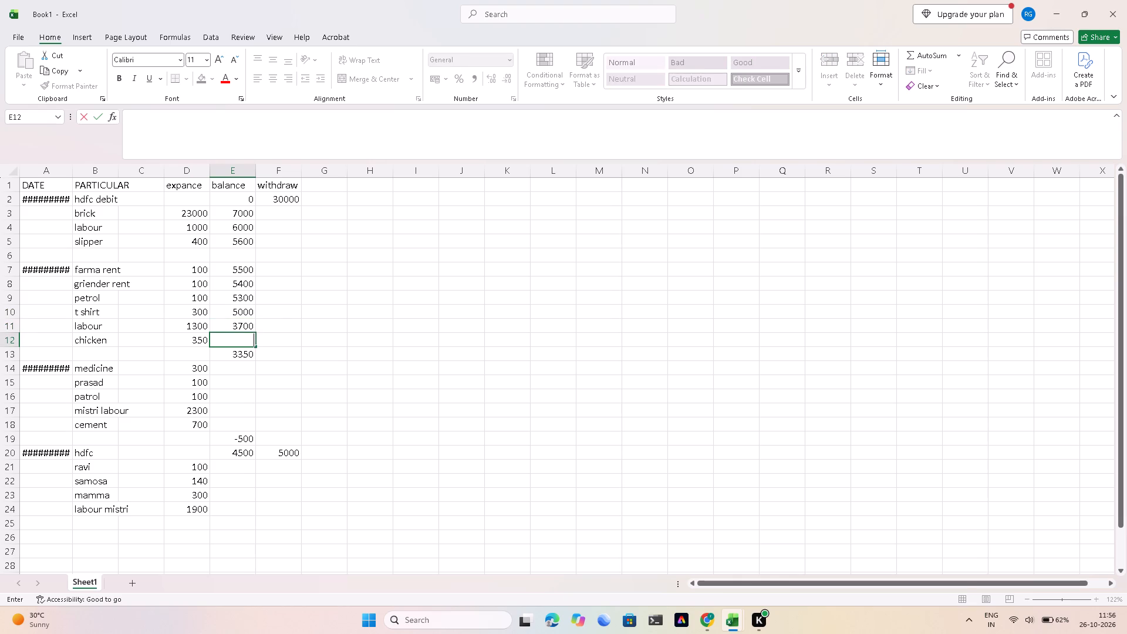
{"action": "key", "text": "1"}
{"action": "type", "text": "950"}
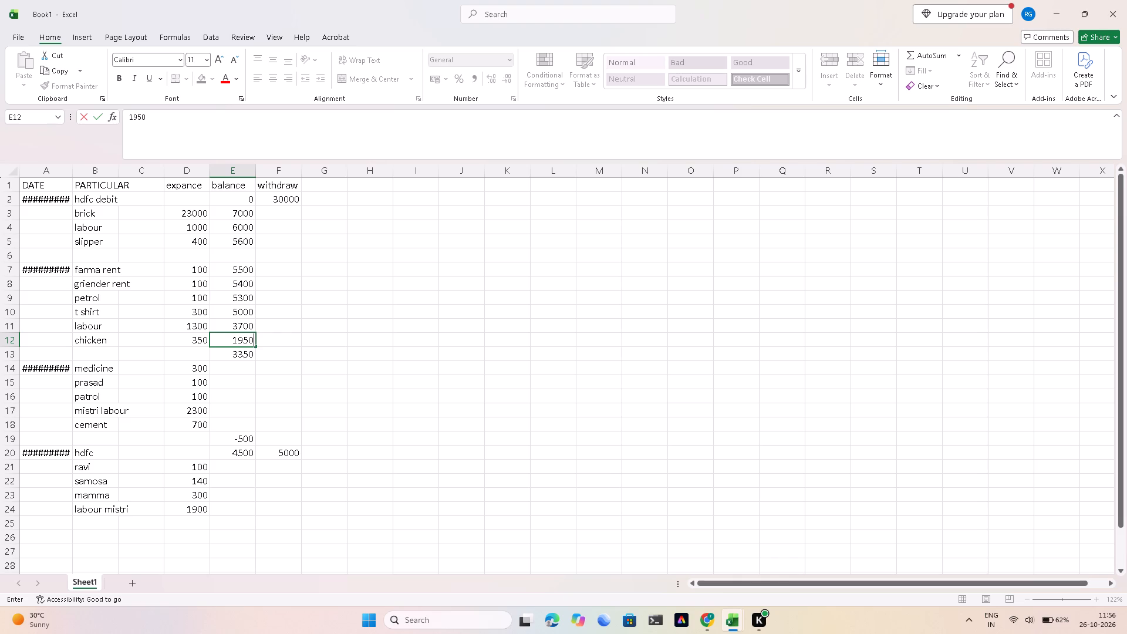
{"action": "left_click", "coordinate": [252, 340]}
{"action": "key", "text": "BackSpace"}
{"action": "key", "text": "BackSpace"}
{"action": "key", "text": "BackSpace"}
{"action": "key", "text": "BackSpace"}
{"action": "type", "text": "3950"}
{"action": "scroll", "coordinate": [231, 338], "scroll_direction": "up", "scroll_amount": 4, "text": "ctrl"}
Set the balance for the chicken entry in row 12 to 3350.
{"action": "left_click", "coordinate": [252, 343]}
{"action": "key", "text": "BackSpace"}
{"action": "key", "text": "BackSpace"}
{"action": "key", "text": "BackSpace"}
{"action": "key", "text": "BackSpace"}
{"action": "type", "text": "3350"}
Clear the duplicate balance from the blank row 13 below the chicken entry.
{"action": "key", "text": "Return"}
{"action": "left_click", "coordinate": [242, 355]}
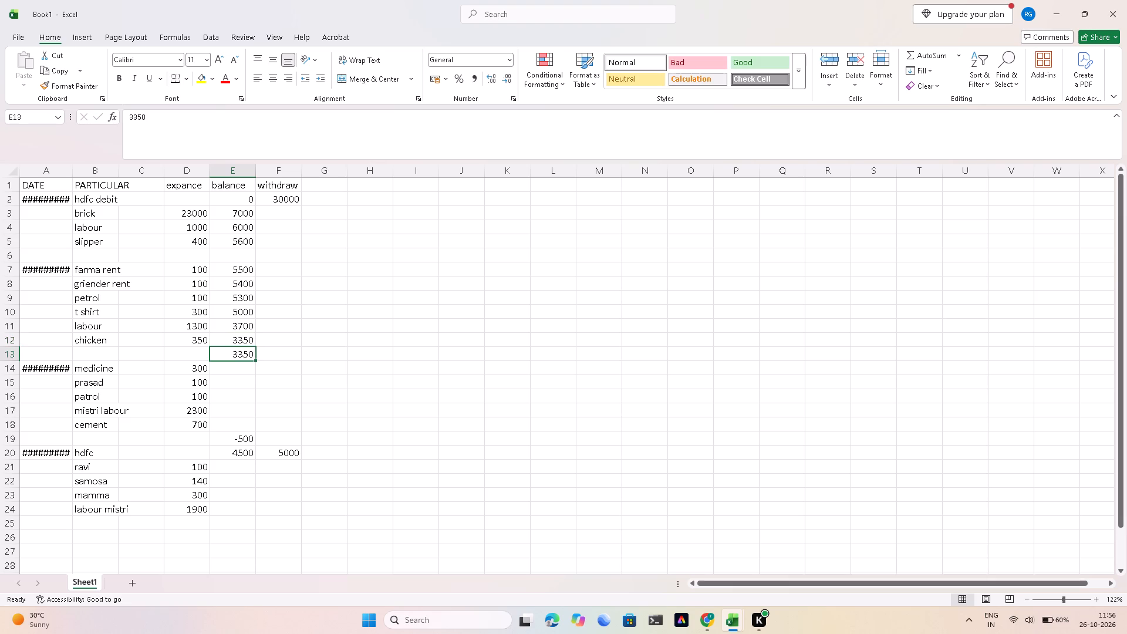
{"action": "key", "text": "BackSpace"}
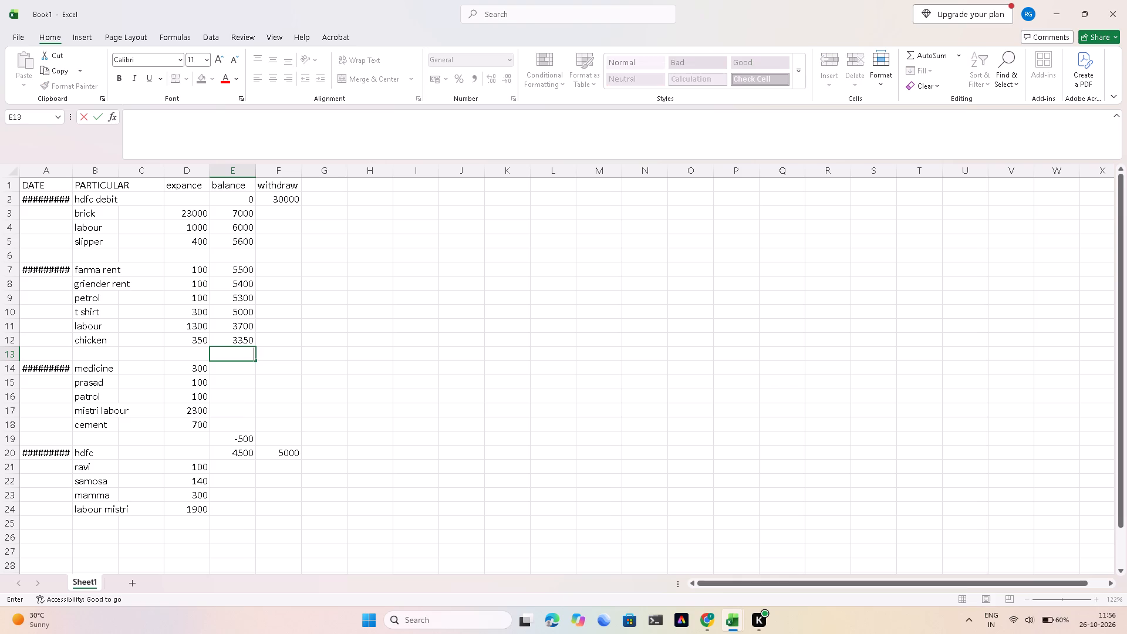
Enter balances 3050, 2950, 2850, 550 and -500 for the medicine, prasad, patrol, mistri labour and cement entries in rows 14 to 18.
{"action": "left_click", "coordinate": [233, 372]}
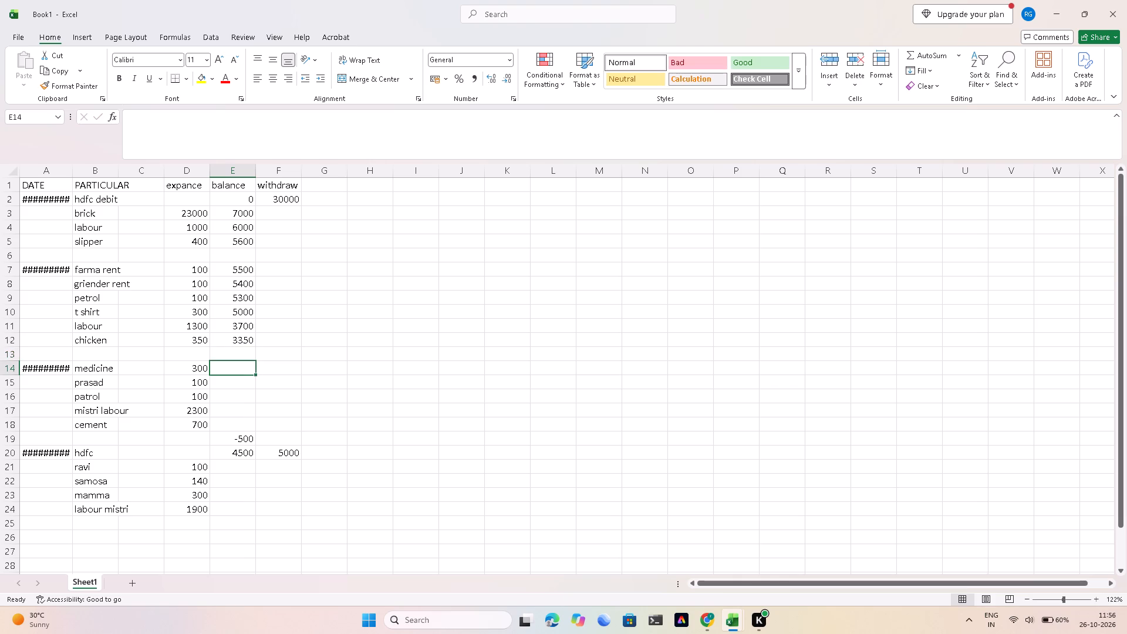
{"action": "type", "text": "3050"}
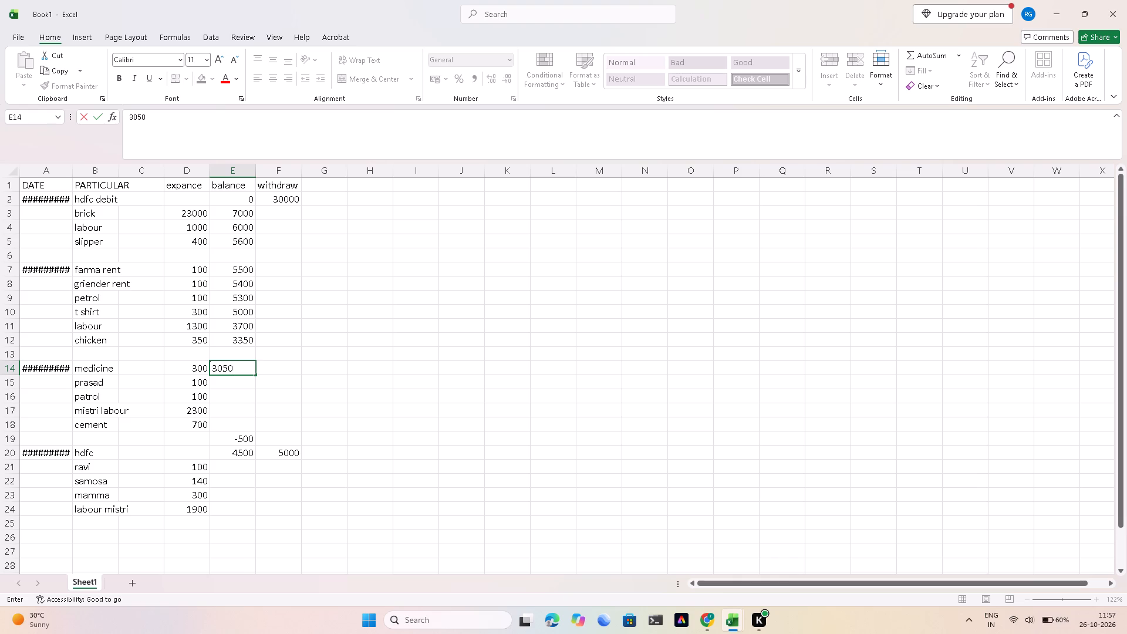
{"action": "key", "text": "Return"}
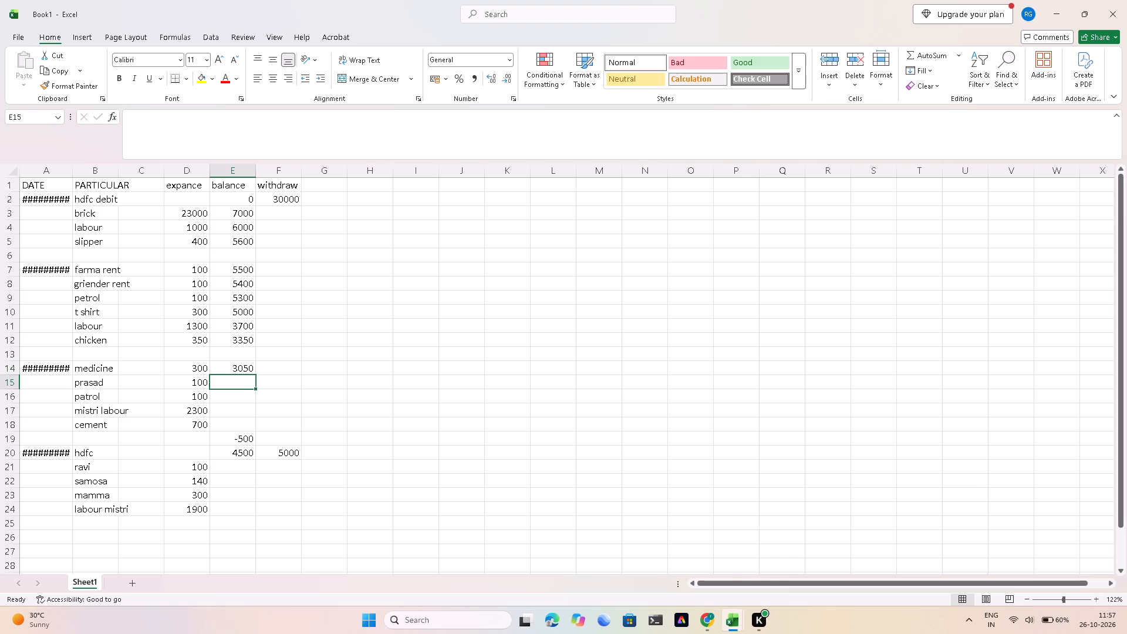
{"action": "type", "text": "2950"}
{"action": "key", "text": "Return"}
{"action": "type", "text": "2850+"}
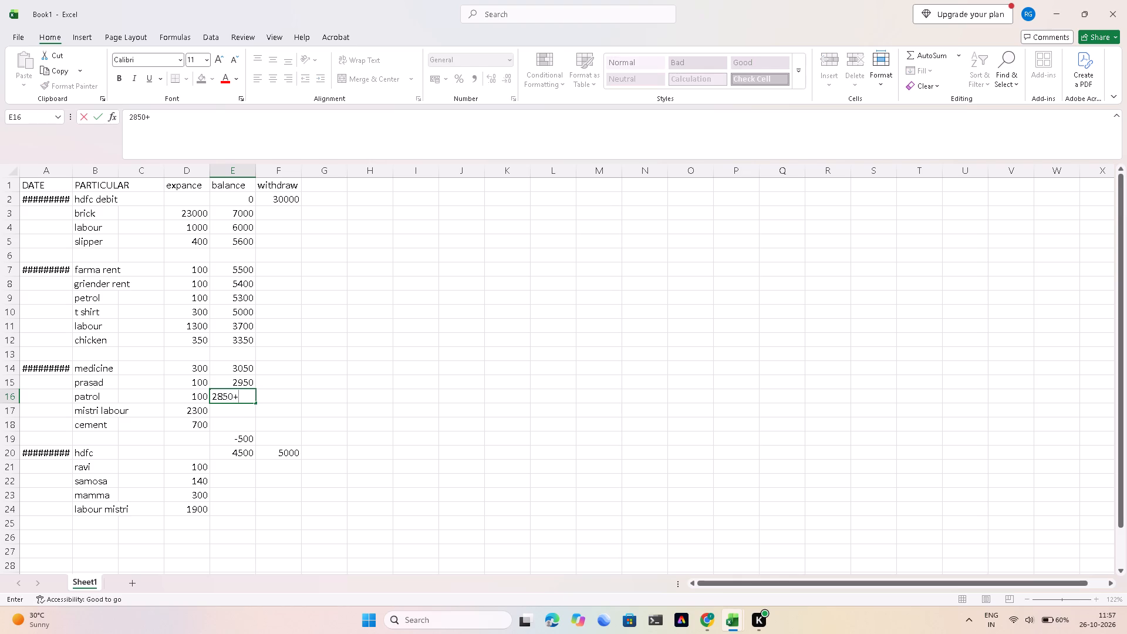
{"action": "key", "text": "BackSpace"}
{"action": "key", "text": "Return"}
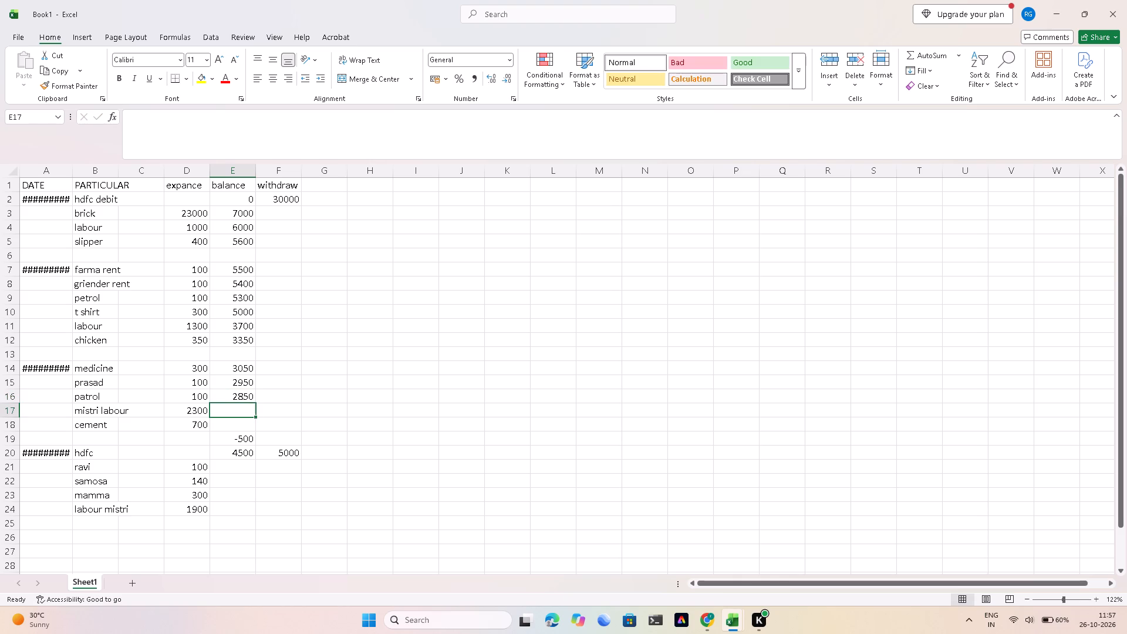
{"action": "left_click", "coordinate": [242, 409]}
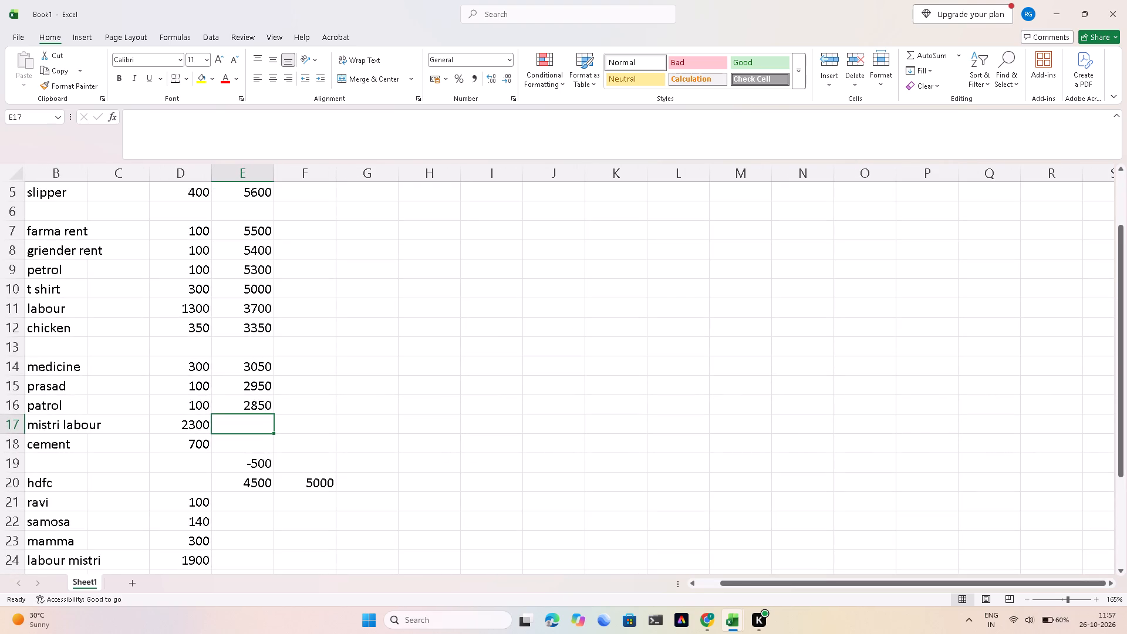
{"action": "type", "text": "550"}
{"action": "key", "text": "Return"}
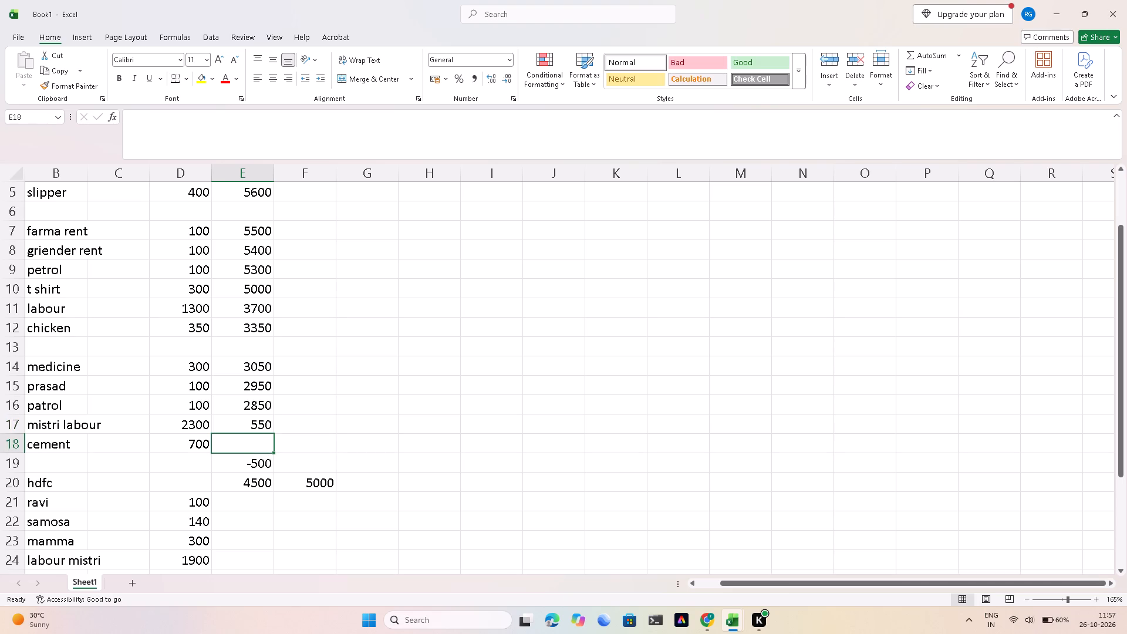
{"action": "type", "text": "-500"}
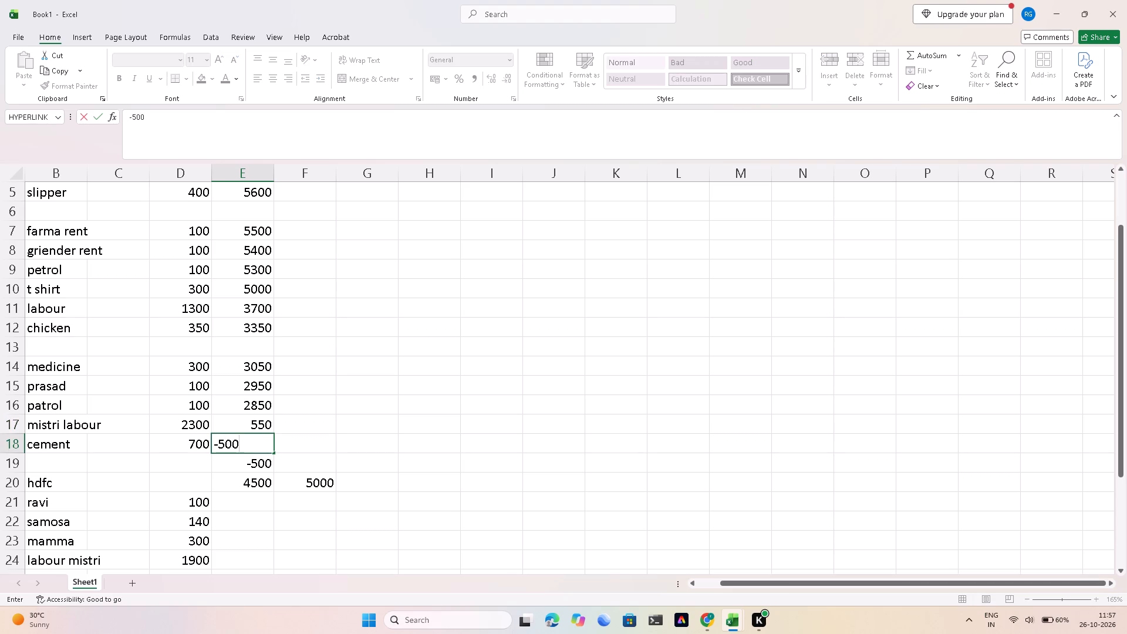
{"action": "key", "text": "Return"}
Clear the duplicate balance from the blank row 19 below the cement entry.
{"action": "left_click", "coordinate": [260, 463]}
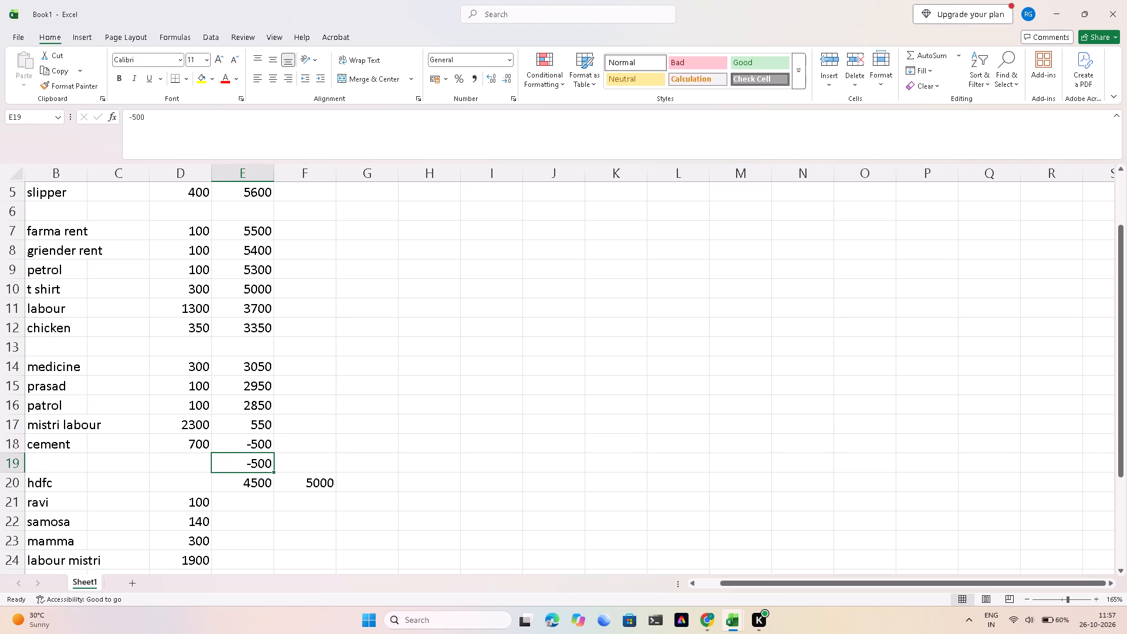
{"action": "key", "text": "BackSpace"}
Review the dated expenses, balances and withdrawals from the header row down to the labour mistri entry in row 24.
{"action": "scroll", "coordinate": [260, 463], "scroll_direction": "down", "scroll_amount": 1}
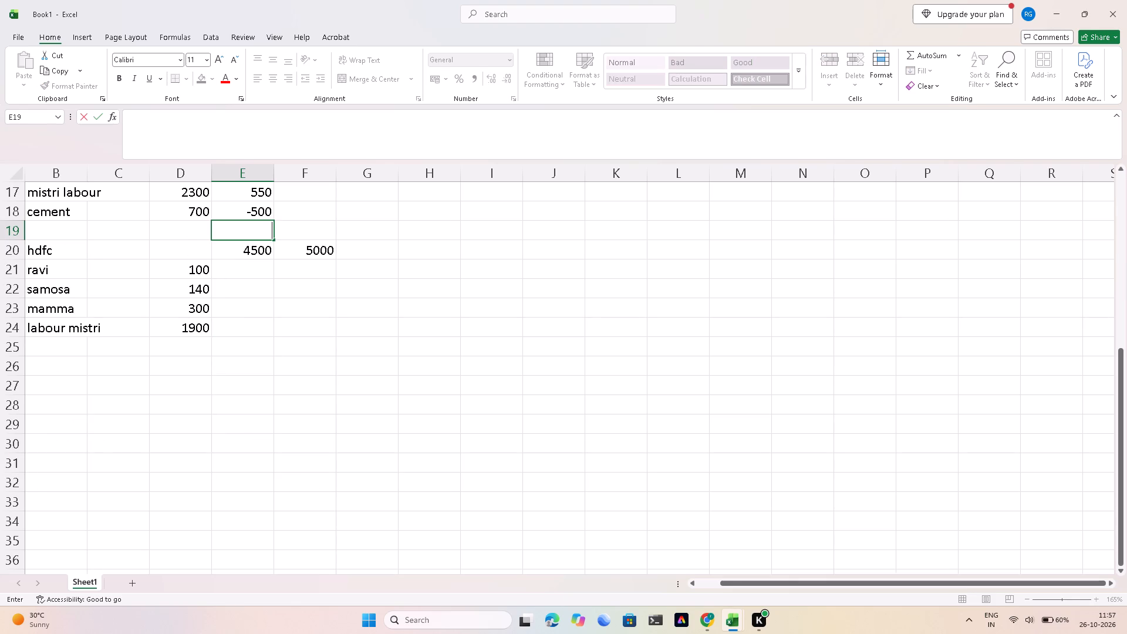
{"action": "scroll", "coordinate": [178, 309], "scroll_direction": "right", "scroll_amount": 2}
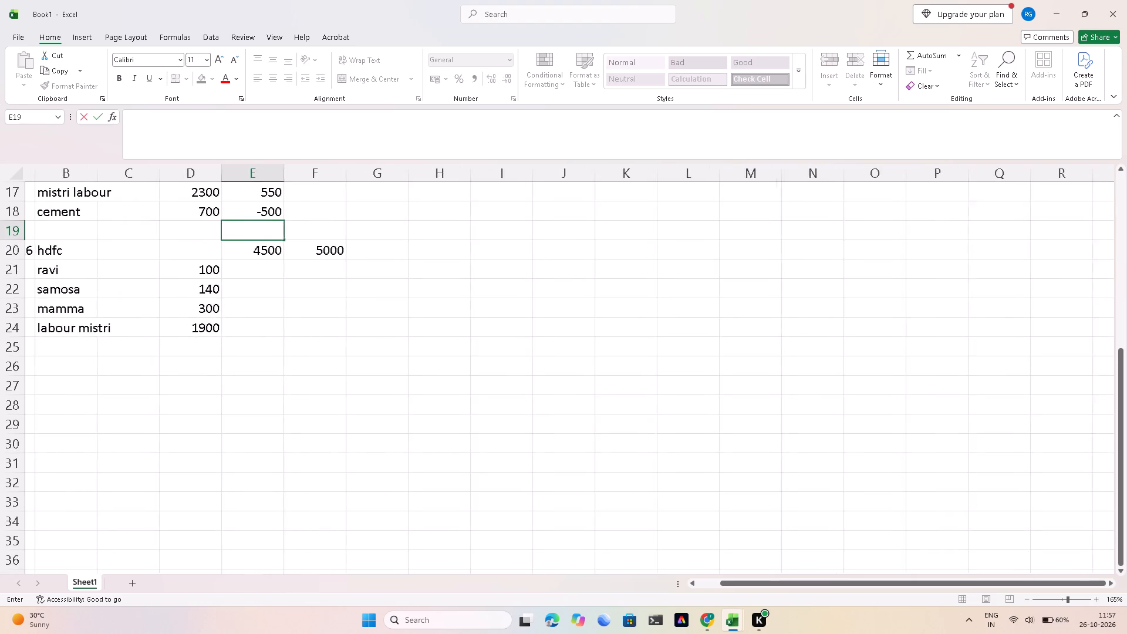
{"action": "scroll", "coordinate": [191, 268], "scroll_direction": "right", "scroll_amount": 1}
{"action": "scroll", "coordinate": [191, 268], "scroll_direction": "up", "scroll_amount": 3}
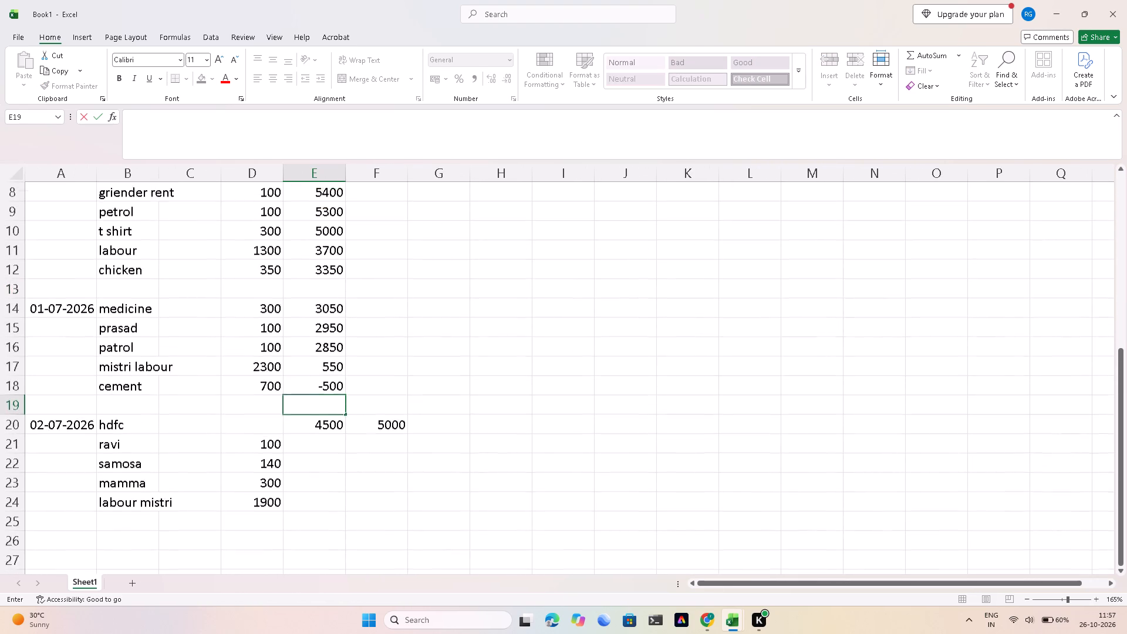
{"action": "scroll", "coordinate": [191, 268], "scroll_direction": "up", "scroll_amount": 4}
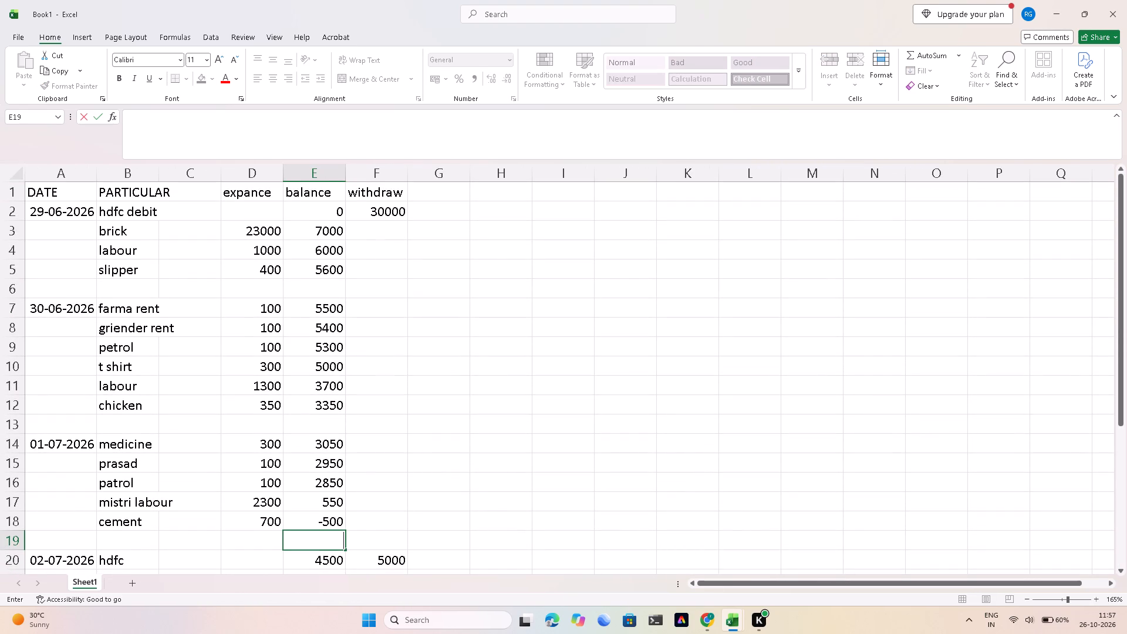
{"action": "scroll", "coordinate": [309, 385], "scroll_direction": "up", "scroll_amount": 1}
{"action": "scroll", "coordinate": [309, 385], "scroll_direction": "down", "scroll_amount": 1}
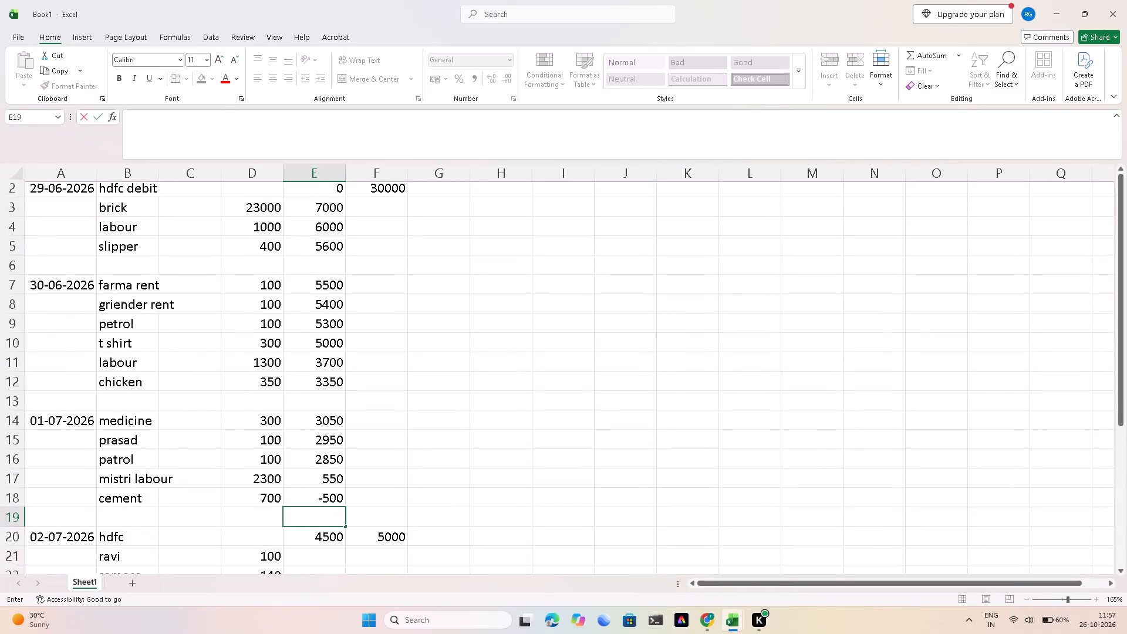
{"action": "scroll", "coordinate": [309, 385], "scroll_direction": "down", "scroll_amount": 2}
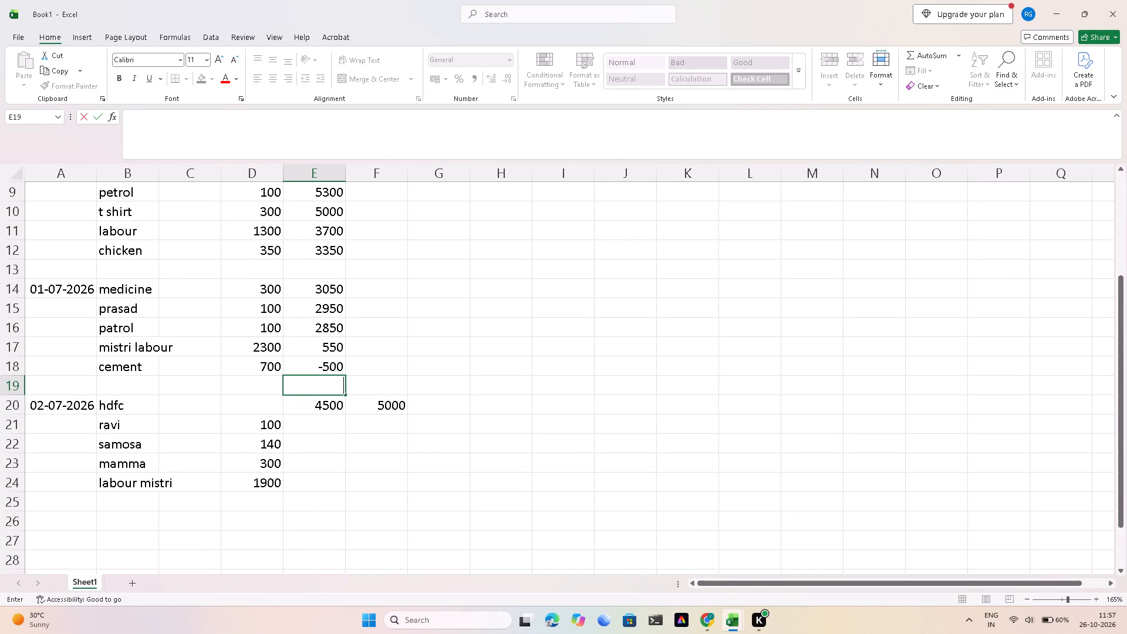
{"action": "scroll", "coordinate": [296, 407], "scroll_direction": "up", "scroll_amount": 3}
{"action": "scroll", "coordinate": [296, 407], "scroll_direction": "down", "scroll_amount": 2}
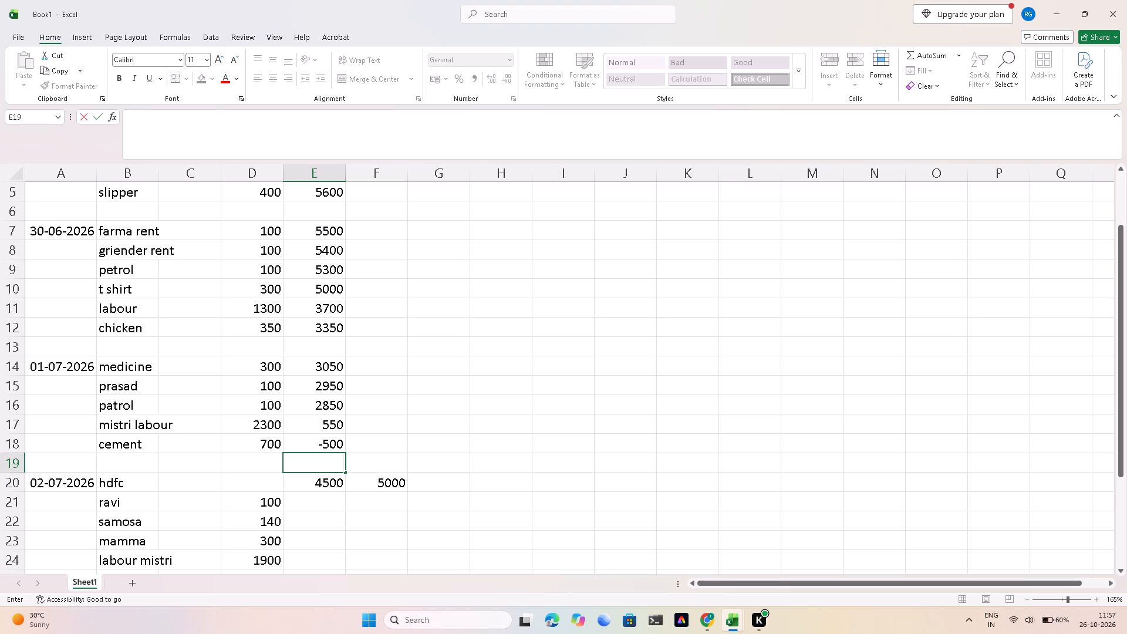
{"action": "scroll", "coordinate": [326, 487], "scroll_direction": "up", "scroll_amount": 4}
{"action": "scroll", "coordinate": [326, 487], "scroll_direction": "down", "scroll_amount": 1}
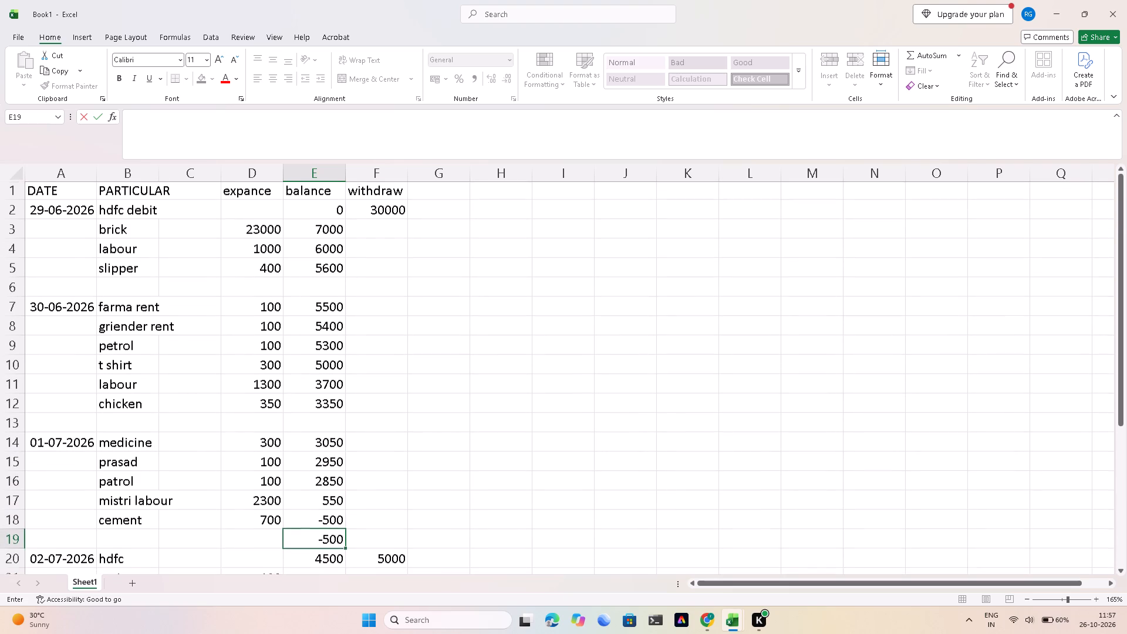
{"action": "scroll", "coordinate": [326, 487], "scroll_direction": "down", "scroll_amount": 1}
{"action": "scroll", "coordinate": [340, 534], "scroll_direction": "down", "scroll_amount": 1}
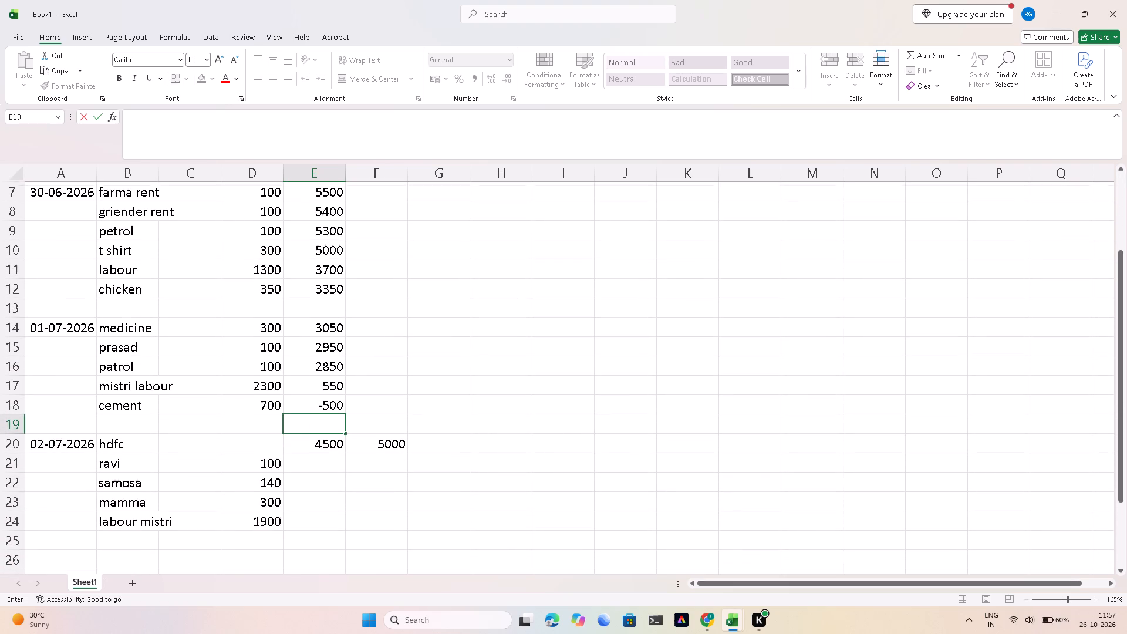
Enter balances 4400, 4260, 3960 and 2060 for the ravi, samosa, mamma and labour mistri entries in rows 21 to 24.
{"action": "left_click", "coordinate": [309, 465]}
{"action": "type", "text": "4400"}
{"action": "key", "text": "Return"}
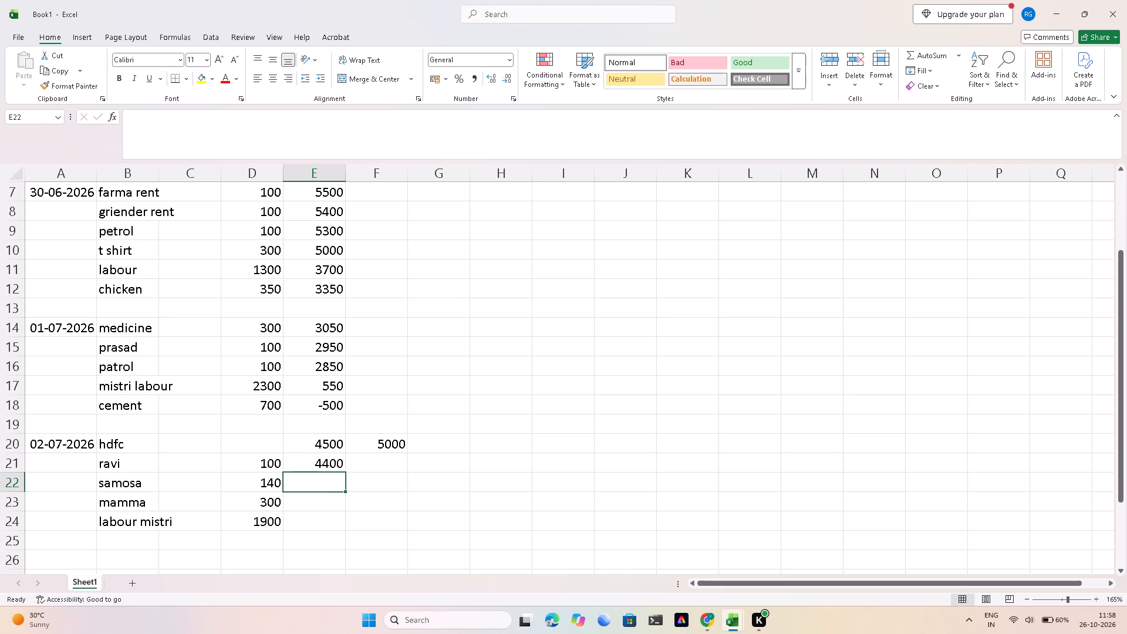
{"action": "type", "text": "4260"}
{"action": "key", "text": "Return"}
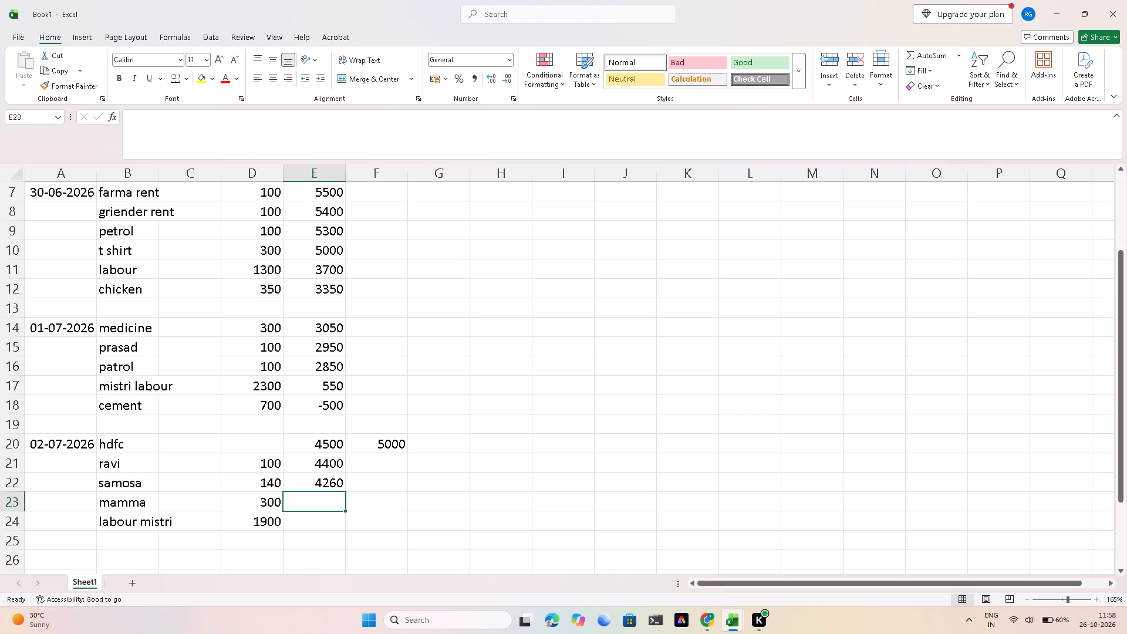
{"action": "type", "text": "3960"}
{"action": "key", "text": "Return"}
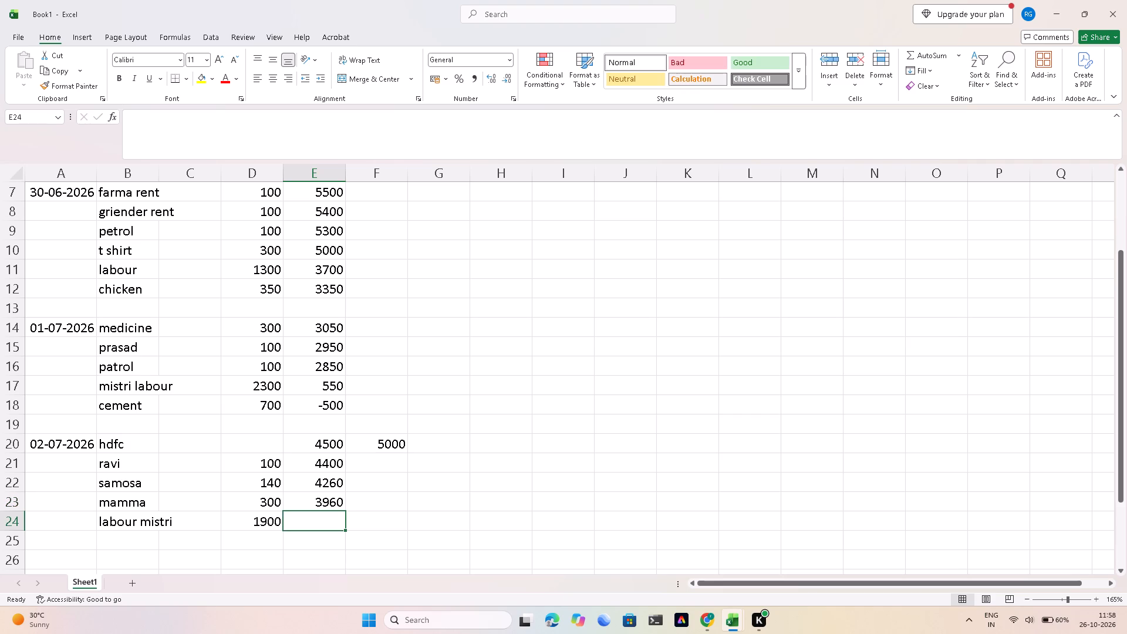
{"action": "left_click", "coordinate": [326, 521]}
{"action": "type", "text": "2060"}
{"action": "key", "text": "Return"}
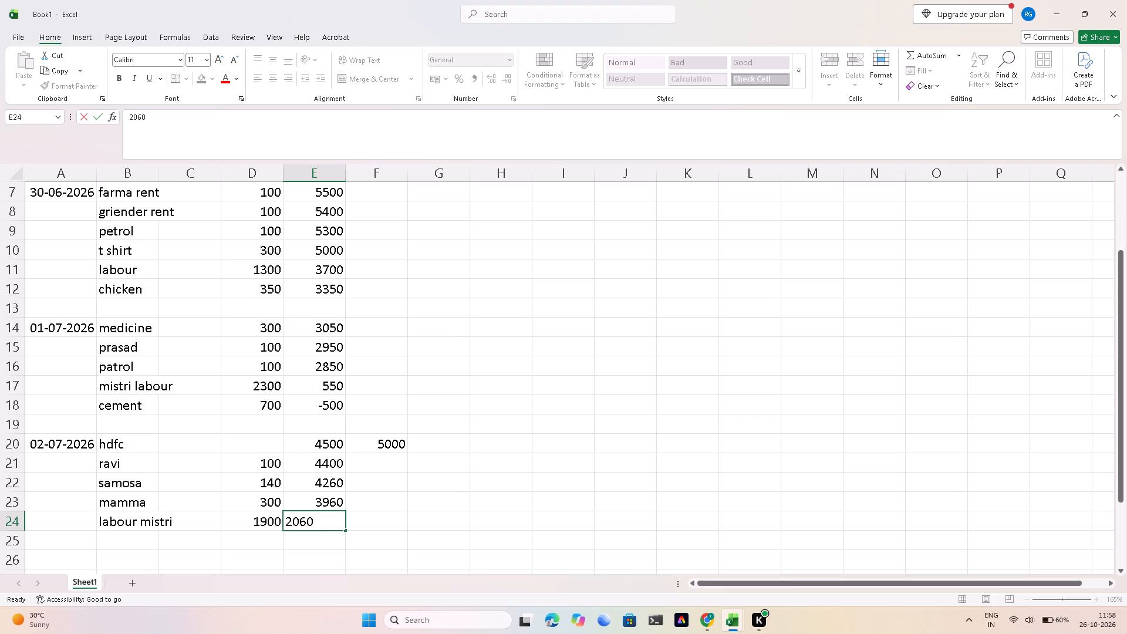
Enter the date 03/07/2026 in row 26 of the DATE column, leaving row 25 blank.
{"action": "scroll", "coordinate": [315, 521], "scroll_direction": "down", "scroll_amount": 1}
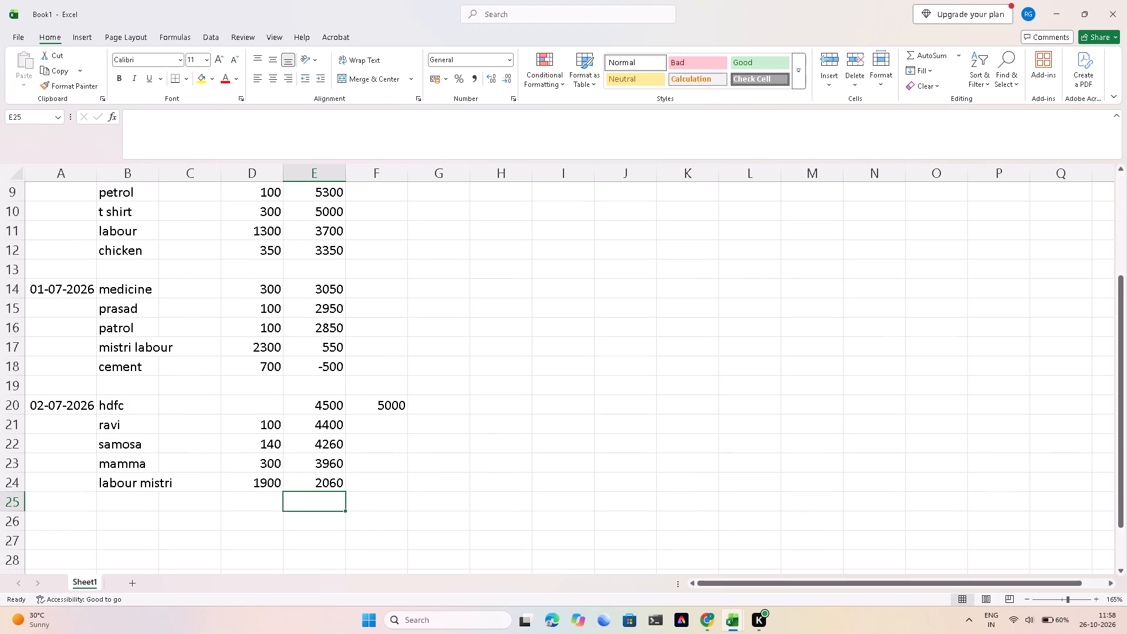
{"action": "left_click", "coordinate": [110, 504]}
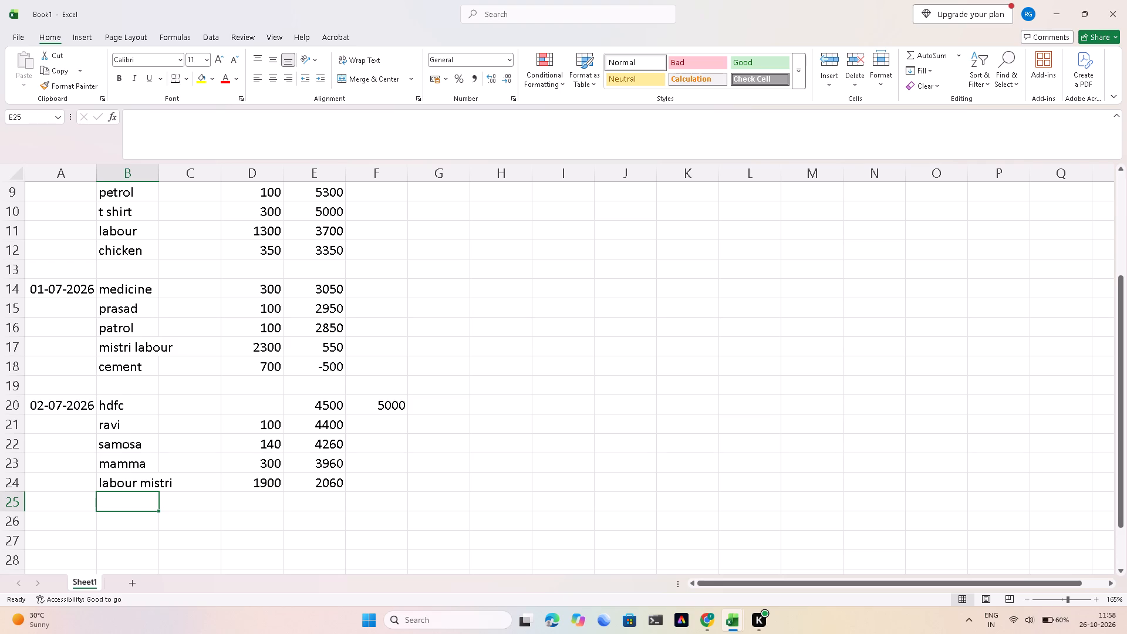
{"action": "left_click", "coordinate": [59, 501]}
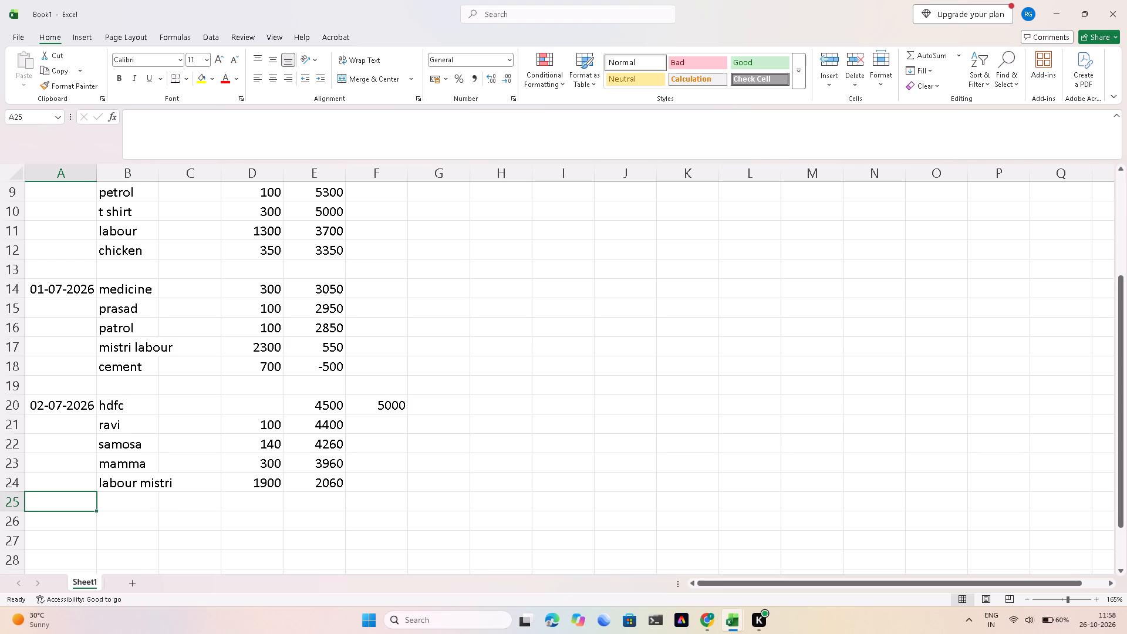
{"action": "left_click", "coordinate": [58, 523]}
{"action": "type", "text": "03"}
{"action": "key", "text": "slash"}
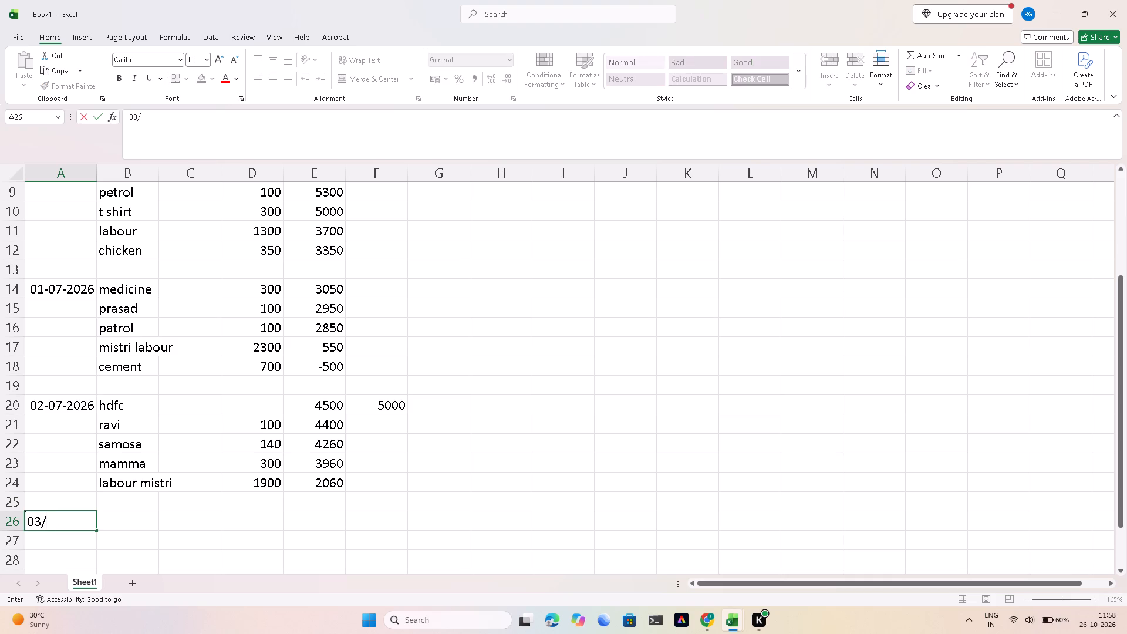
{"action": "type", "text": "07"}
{"action": "key", "text": "slash"}
{"action": "type", "text": "2026"}
{"action": "key", "text": "Return"}
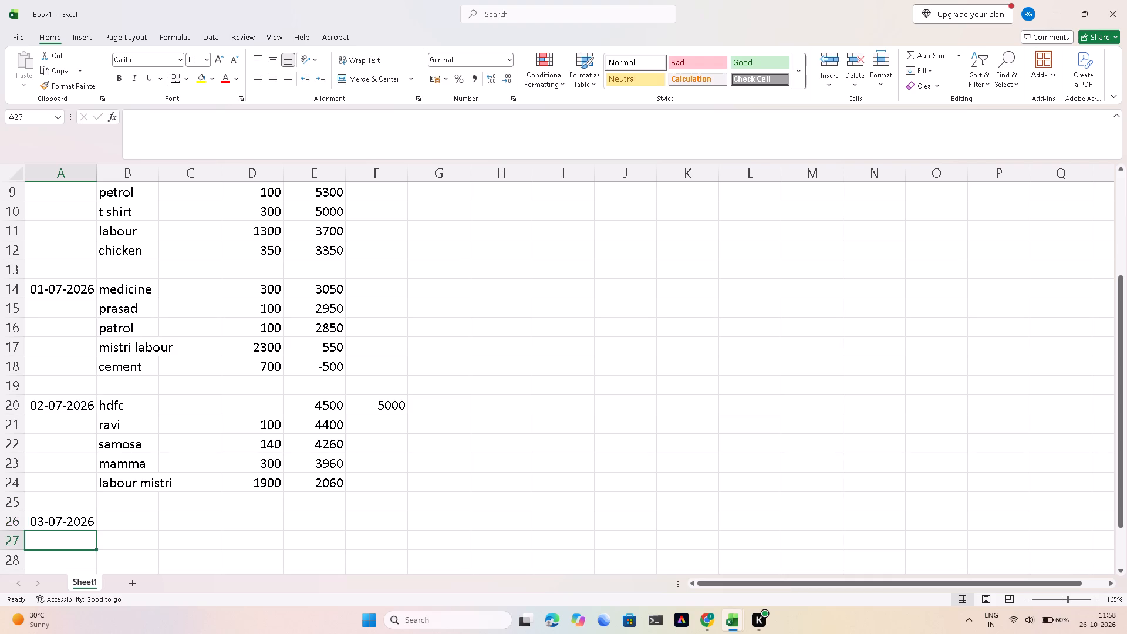
Add the griender rent entry in row 26 for 03-07-2026 with expense 100 and balance 1960.
{"action": "left_click", "coordinate": [113, 525]}
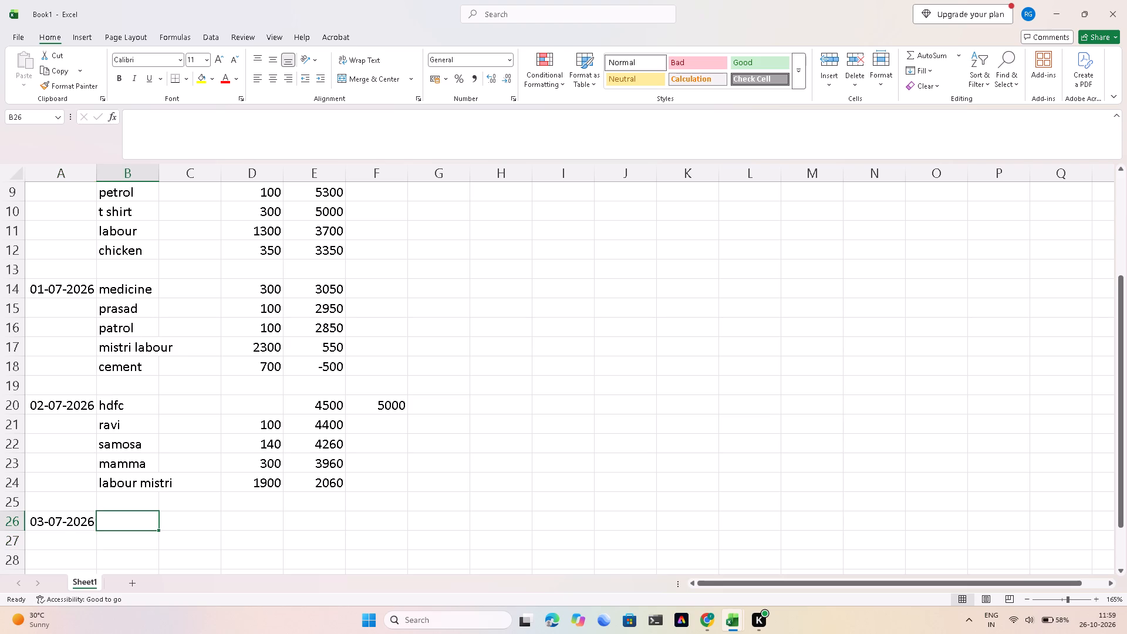
{"action": "scroll", "coordinate": [167, 416], "scroll_direction": "up", "scroll_amount": 2}
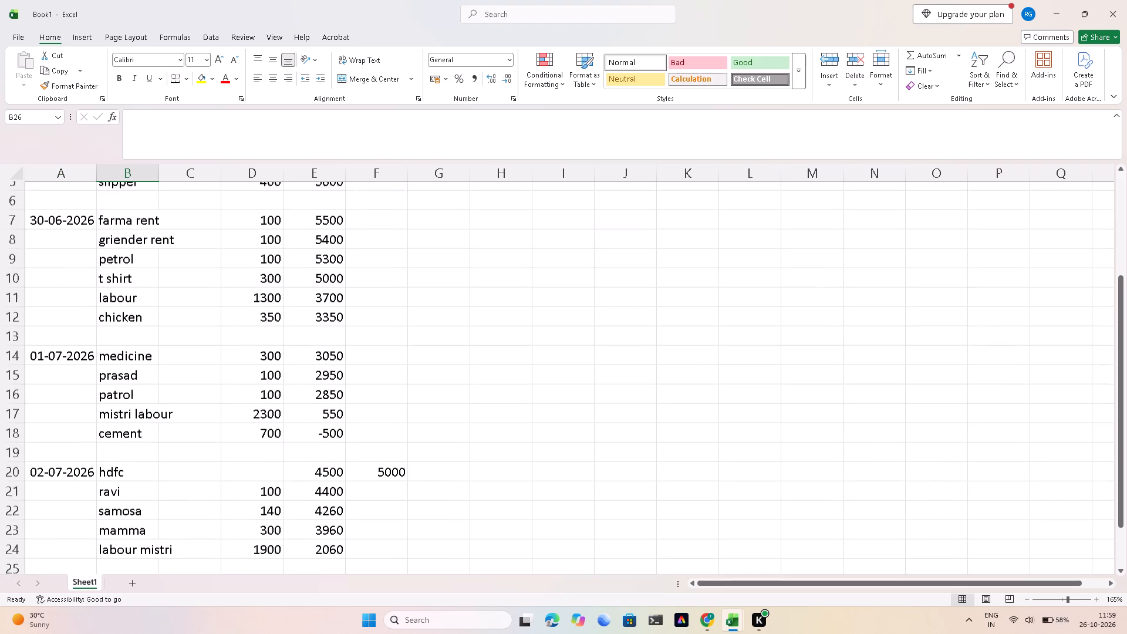
{"action": "scroll", "coordinate": [167, 416], "scroll_direction": "up", "scroll_amount": 1}
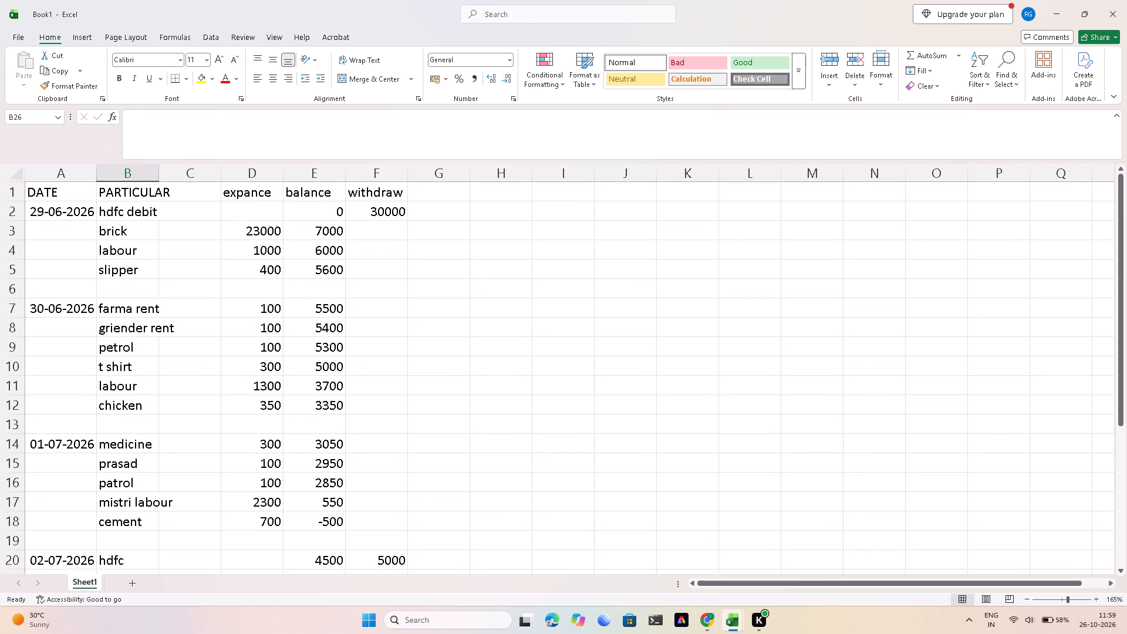
{"action": "scroll", "coordinate": [167, 416], "scroll_direction": "down", "scroll_amount": 1}
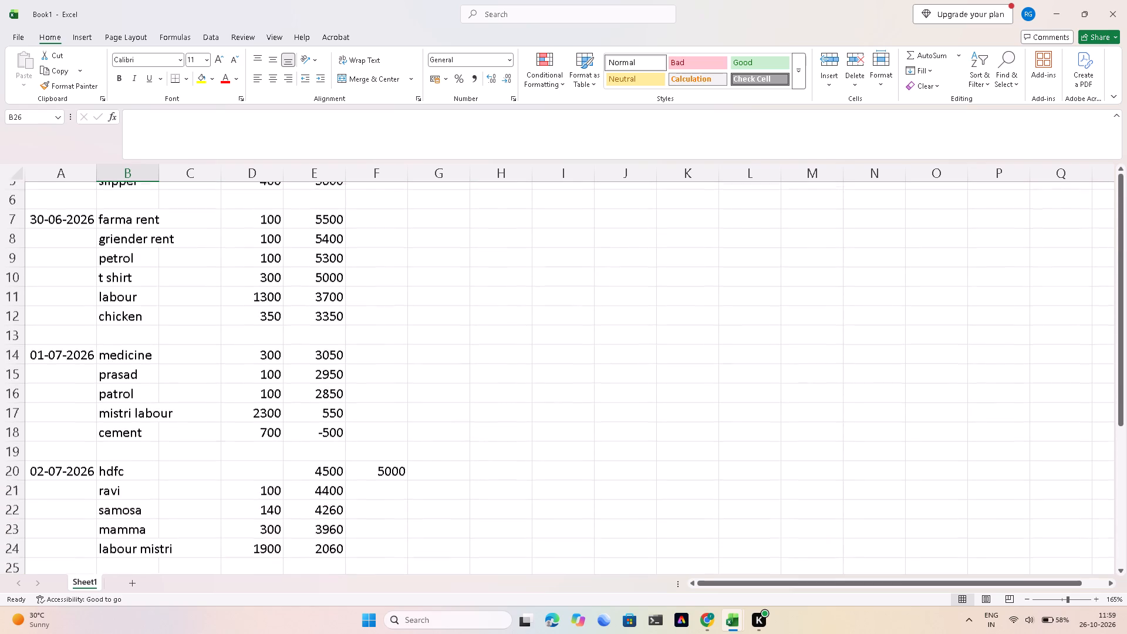
{"action": "scroll", "coordinate": [167, 416], "scroll_direction": "down", "scroll_amount": 1}
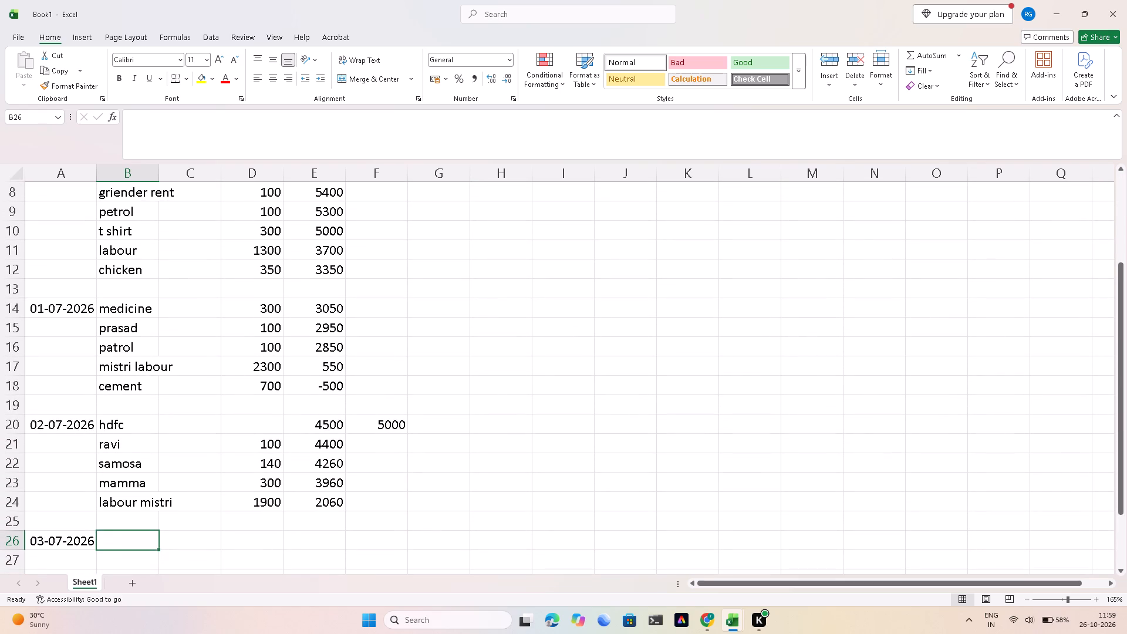
{"action": "type", "text": "griender re"}
{"action": "type", "text": "nt"}
{"action": "key", "text": "Return"}
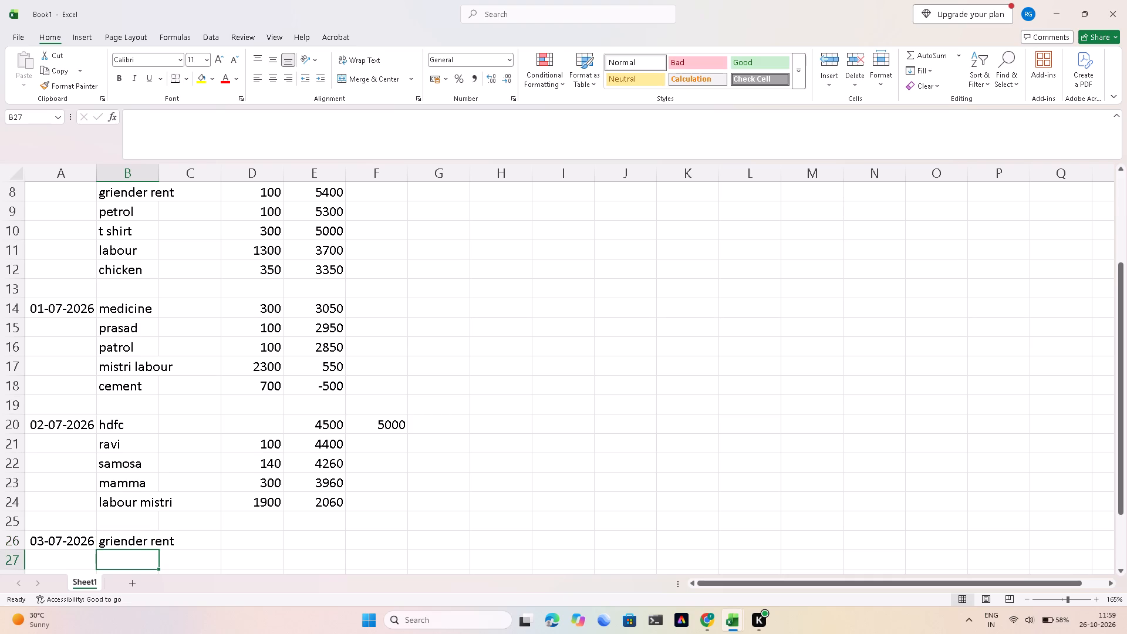
{"action": "left_click", "coordinate": [252, 548]}
{"action": "scroll", "coordinate": [252, 548], "scroll_direction": "up", "scroll_amount": 4}
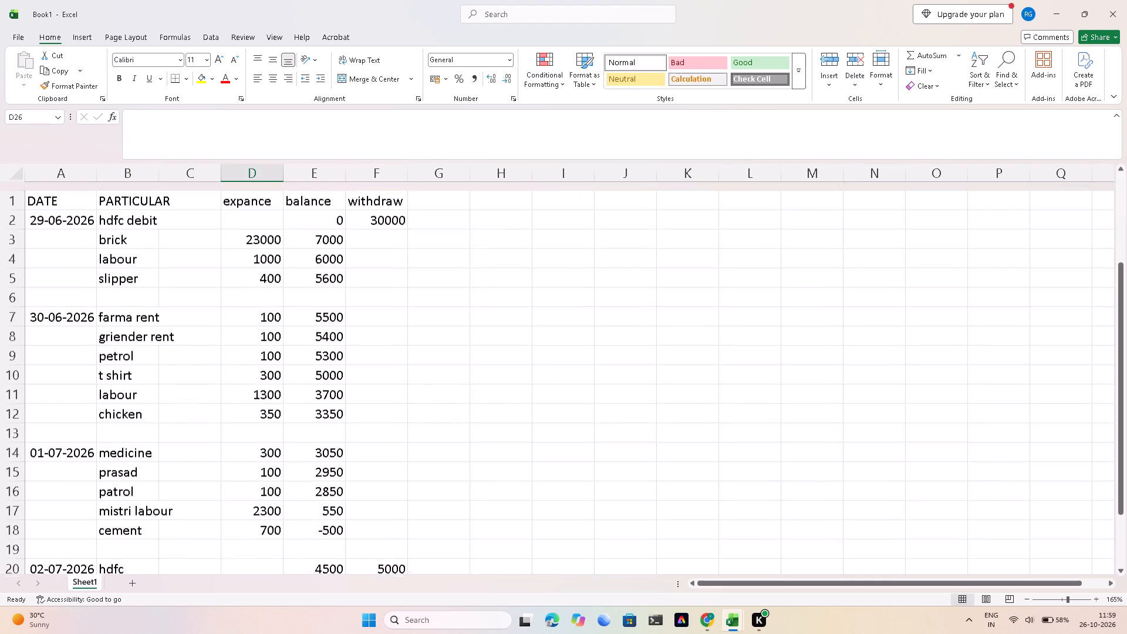
{"action": "scroll", "coordinate": [252, 548], "scroll_direction": "down", "scroll_amount": 3}
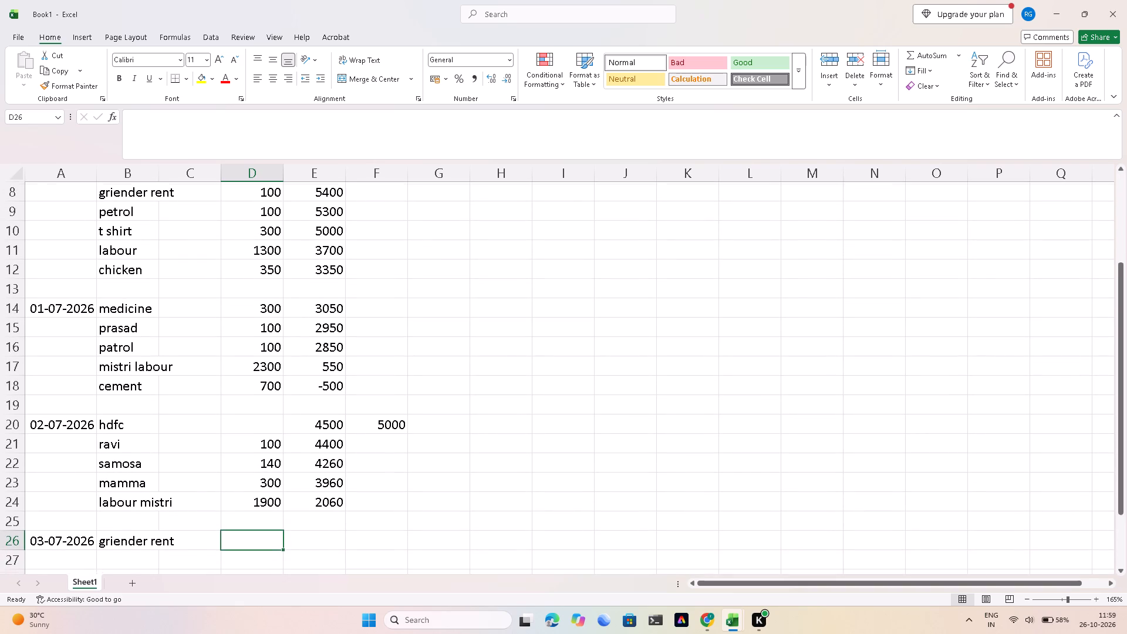
{"action": "type", "text": "100"}
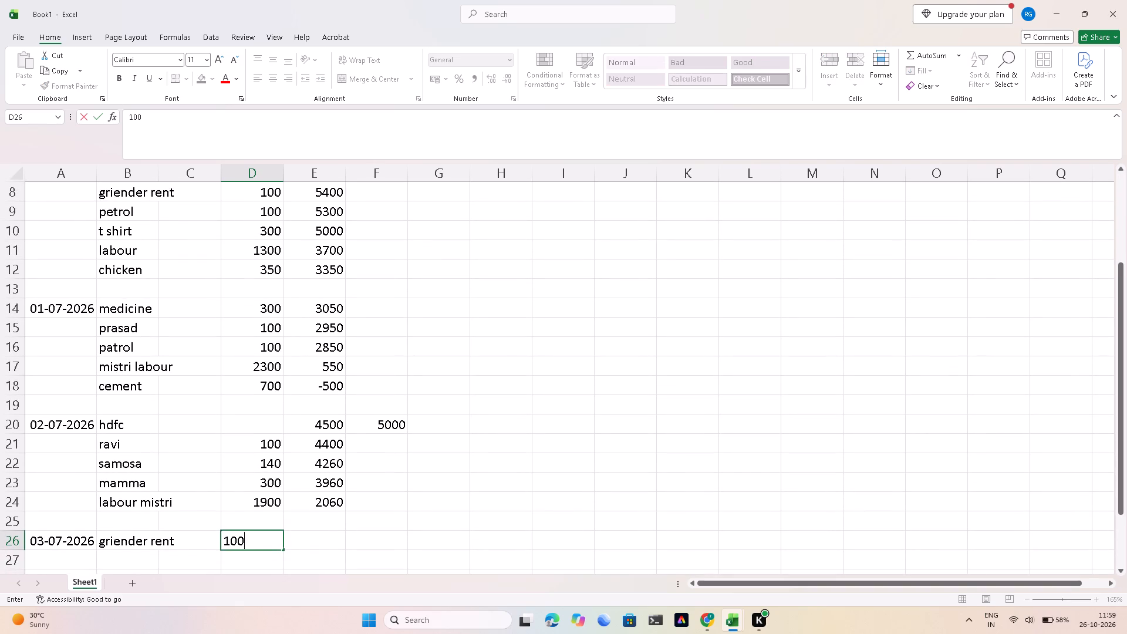
{"action": "left_click", "coordinate": [329, 539]}
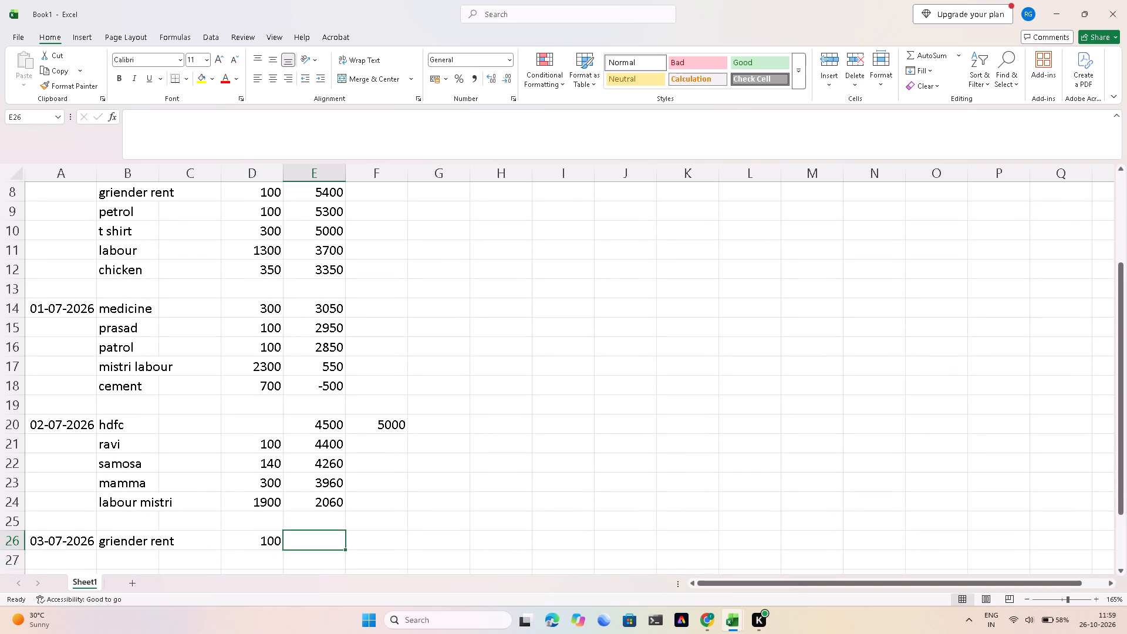
{"action": "type", "text": "1960"}
{"action": "key", "text": "Return"}
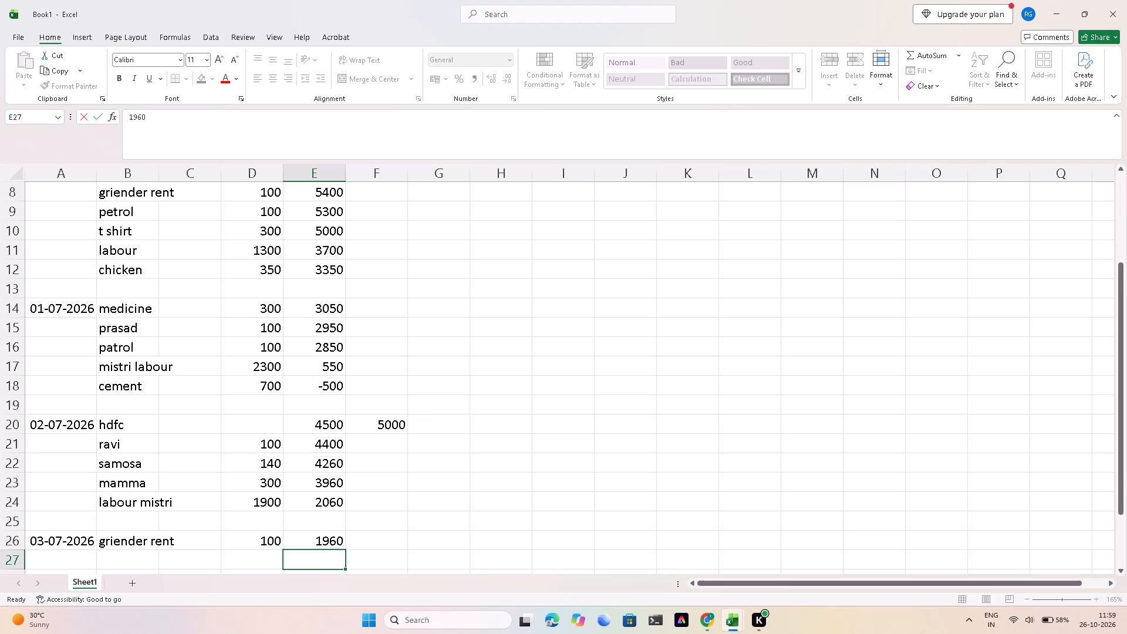
Add a cement entry in row 27 with expense 800 and balance 1160.
{"action": "scroll", "coordinate": [324, 547], "scroll_direction": "down", "scroll_amount": 2}
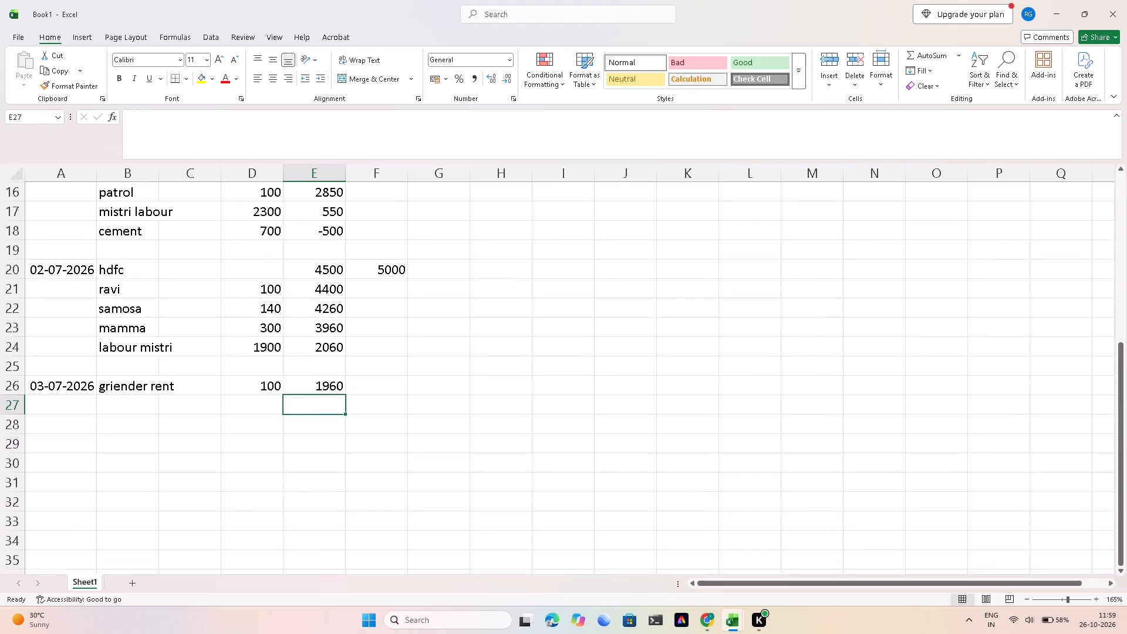
{"action": "left_click", "coordinate": [118, 407]}
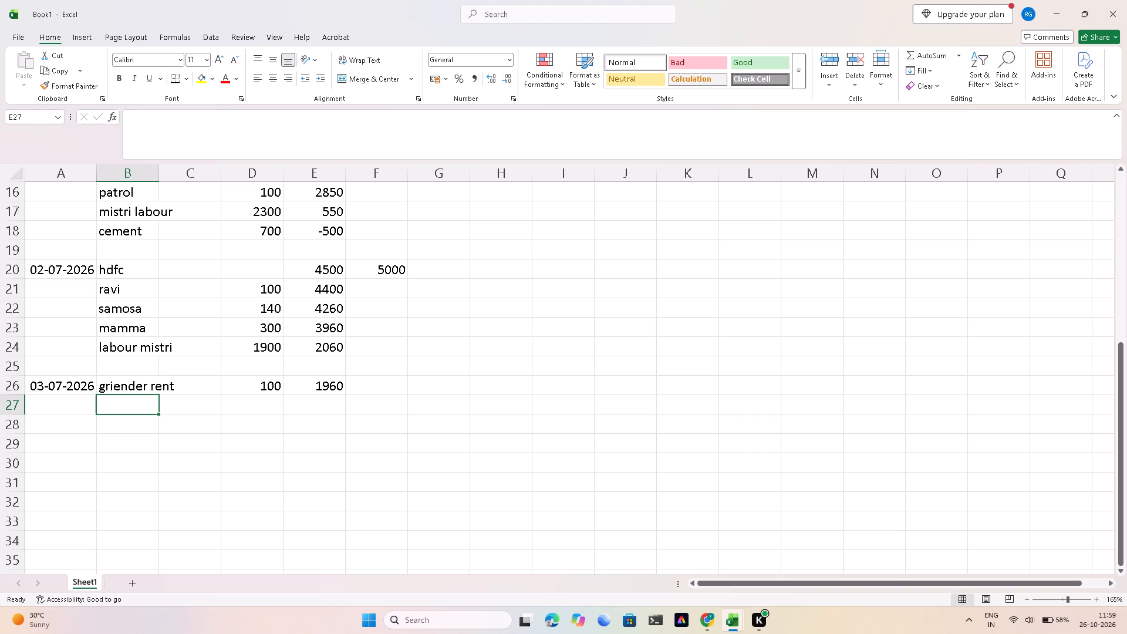
{"action": "type", "text": "cement"}
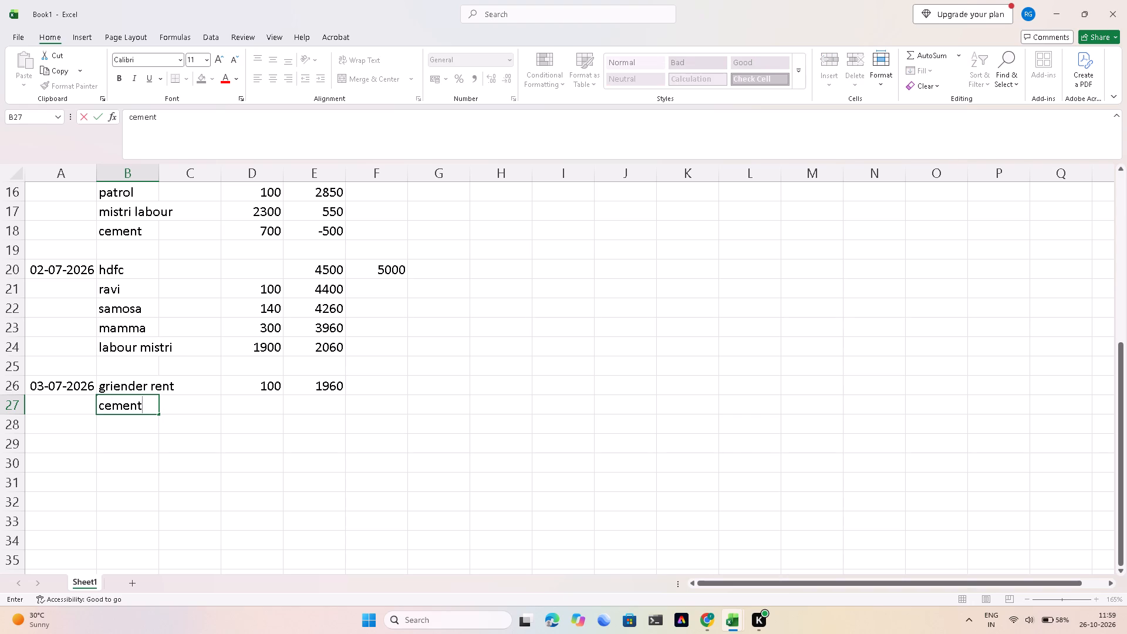
{"action": "left_click", "coordinate": [259, 402]}
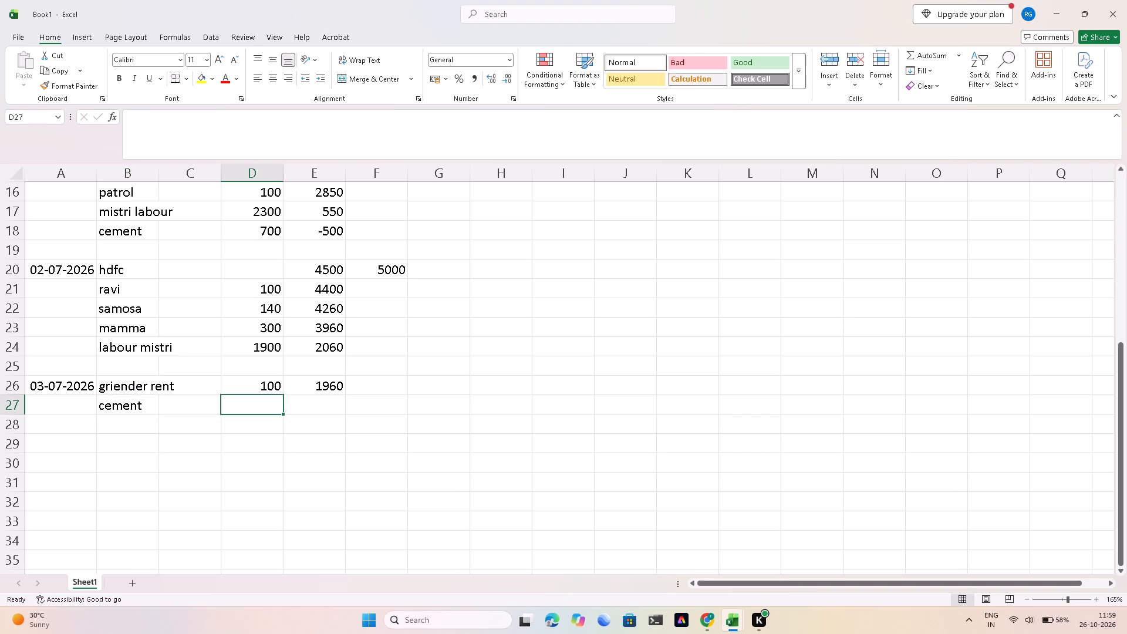
{"action": "type", "text": "800"}
{"action": "key", "text": "Return"}
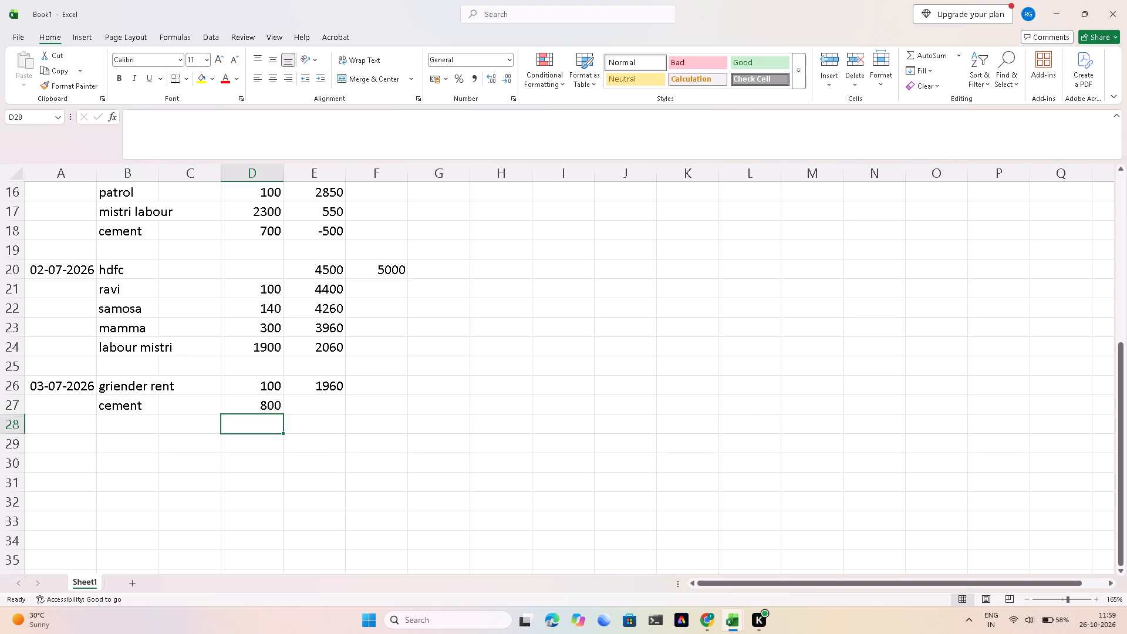
{"action": "left_click", "coordinate": [308, 410]}
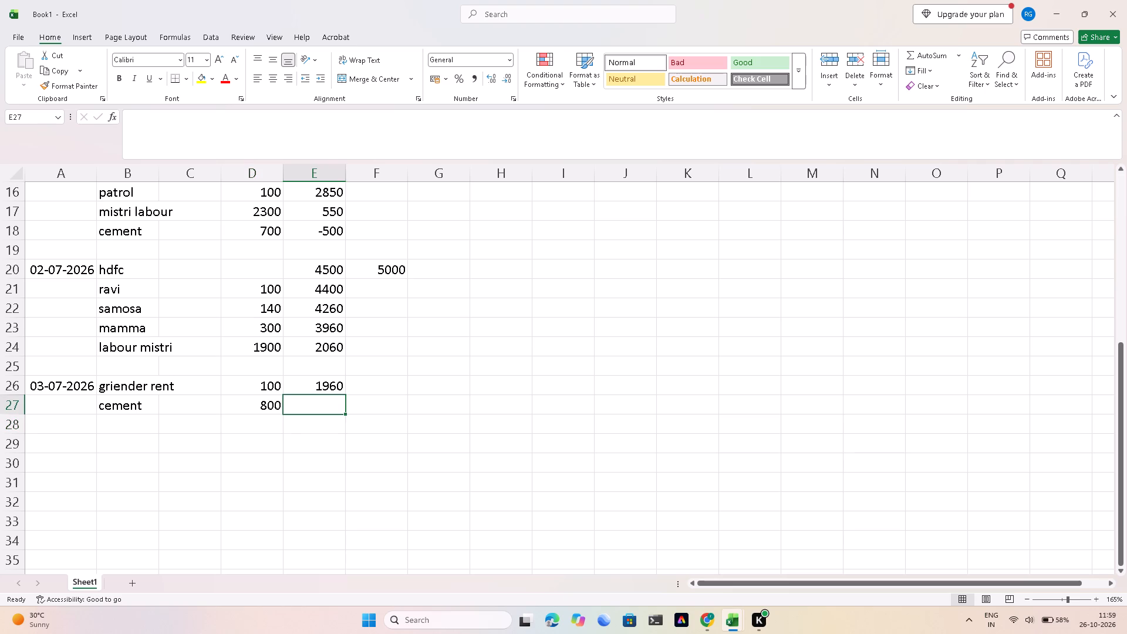
{"action": "type", "text": "1160"}
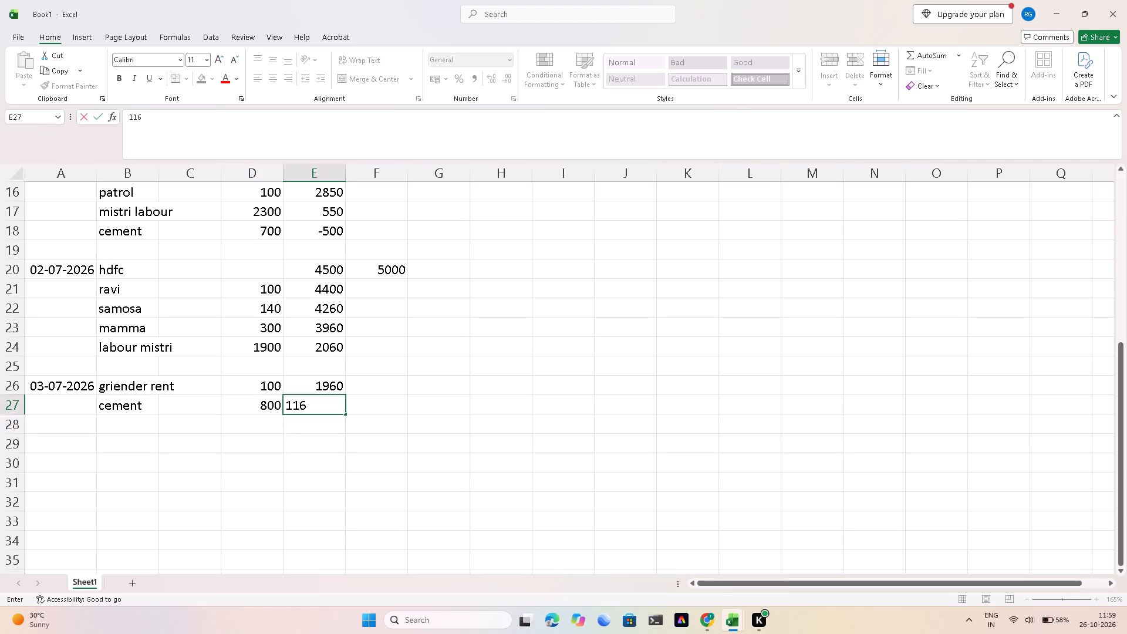
{"action": "key", "text": "Return"}
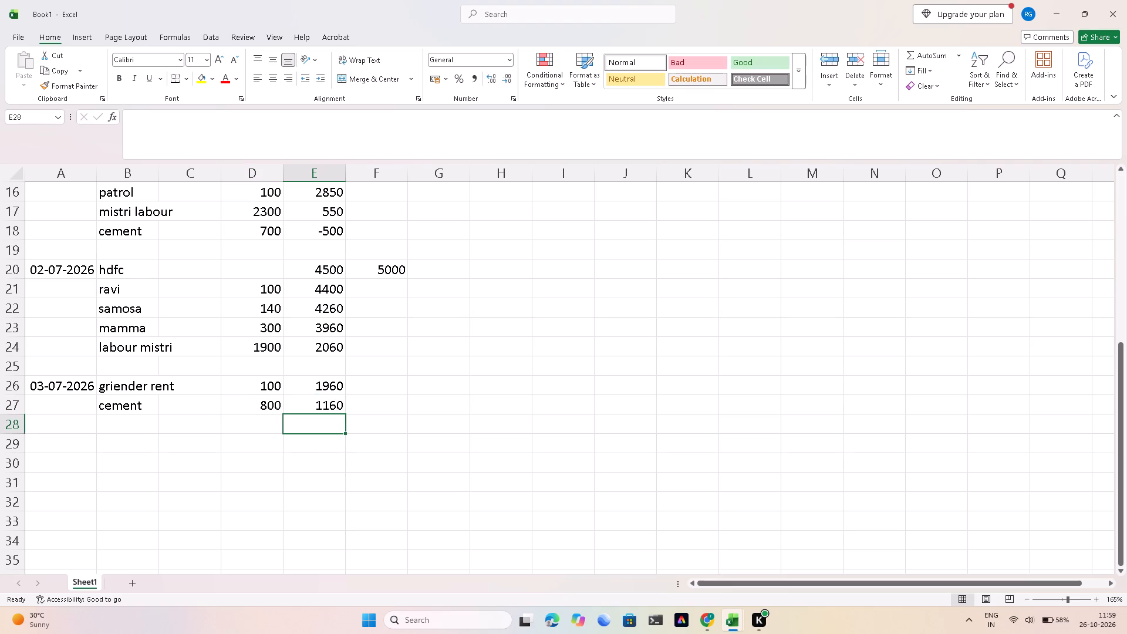
Add a second cement entry in row 28 with expense 400 and balance 760.
{"action": "left_click", "coordinate": [125, 423]}
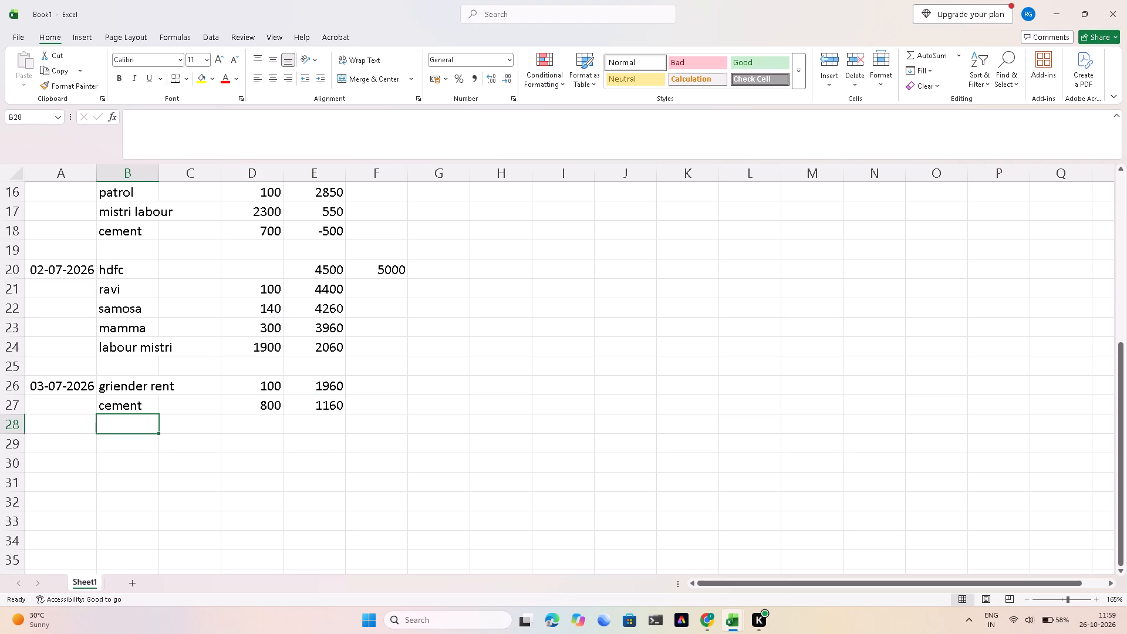
{"action": "type", "text": "cen"}
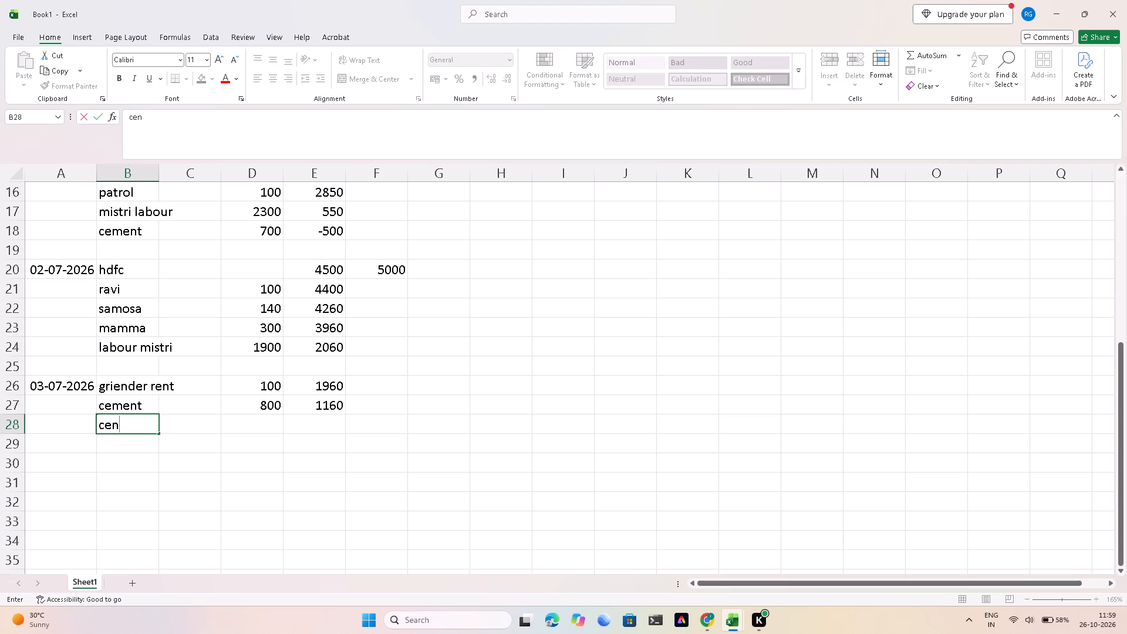
{"action": "key", "text": "BackSpace"}
{"action": "type", "text": "ment"}
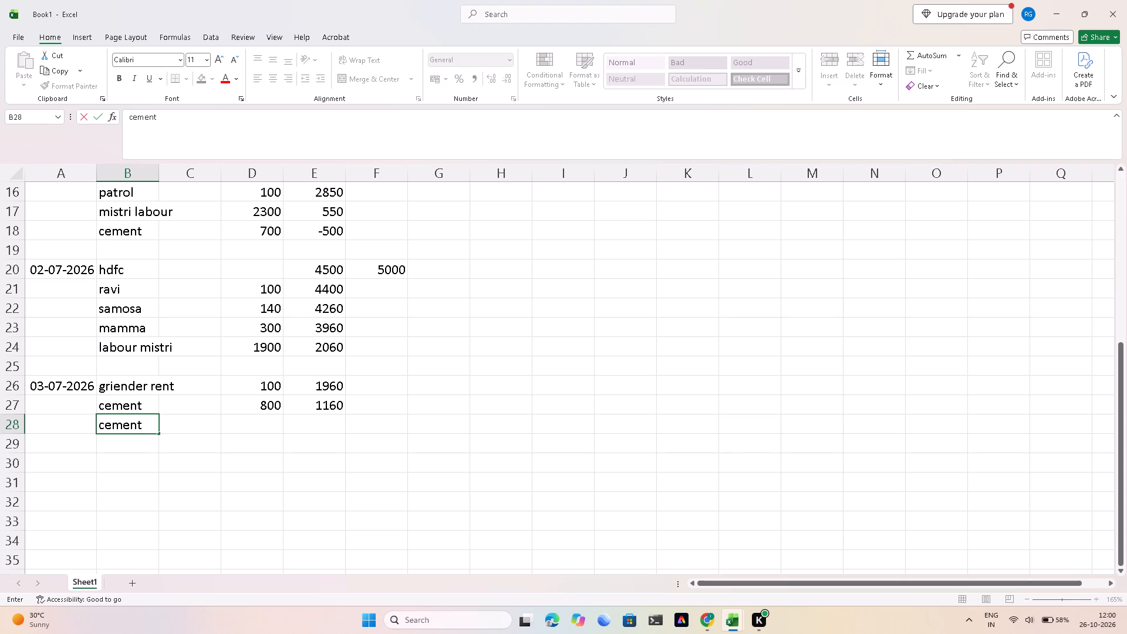
{"action": "left_click", "coordinate": [252, 420]}
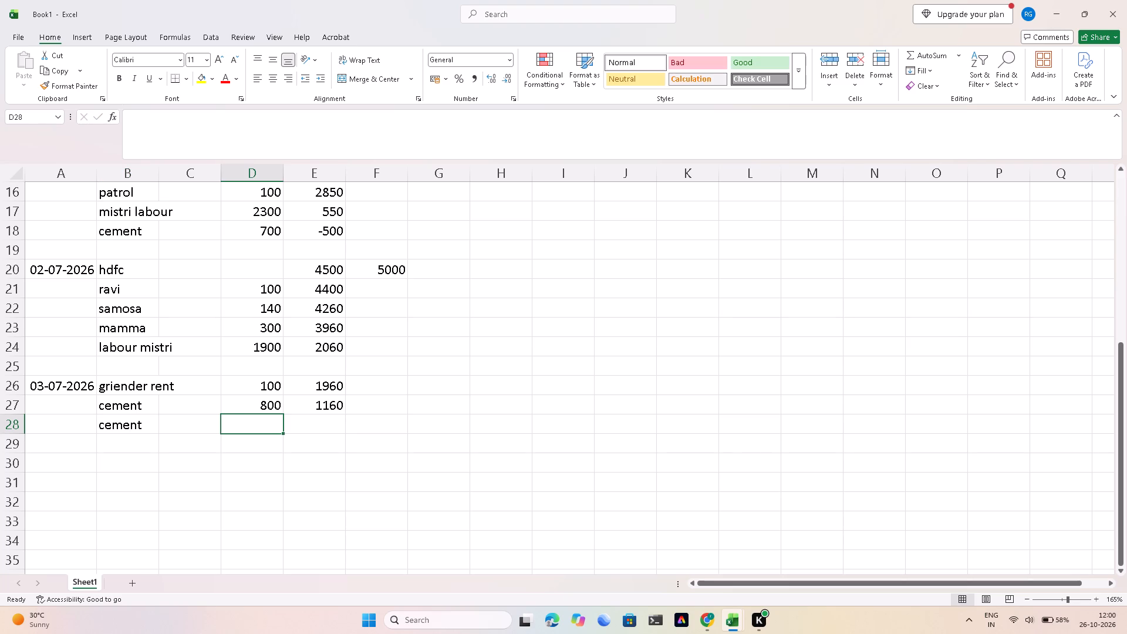
{"action": "type", "text": "400"}
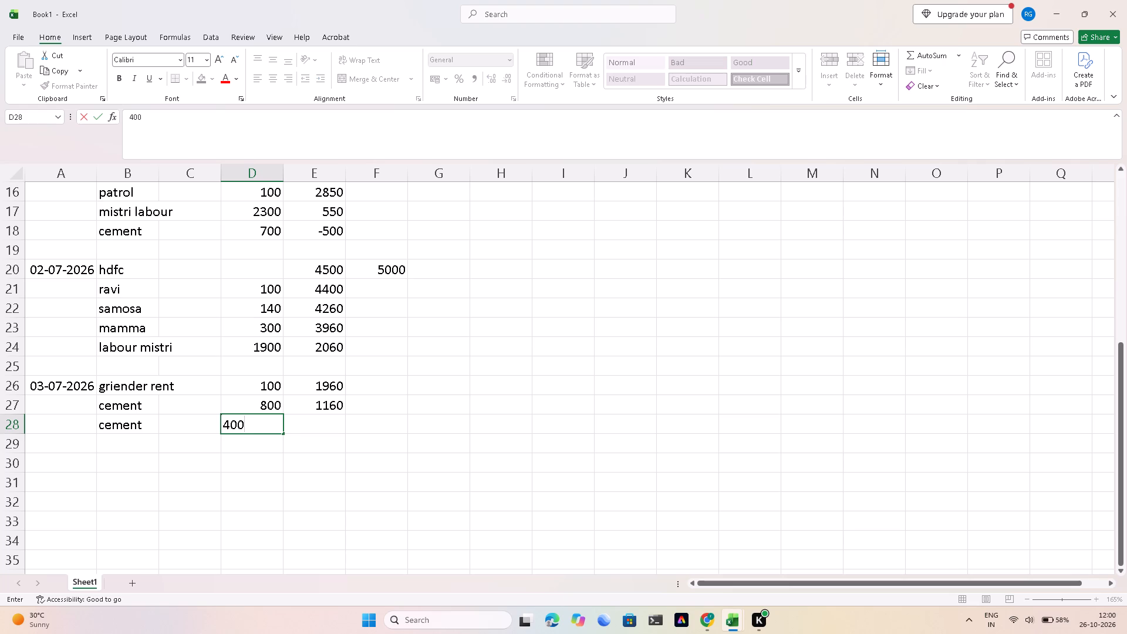
{"action": "key", "text": "Return"}
{"action": "left_click", "coordinate": [314, 426]}
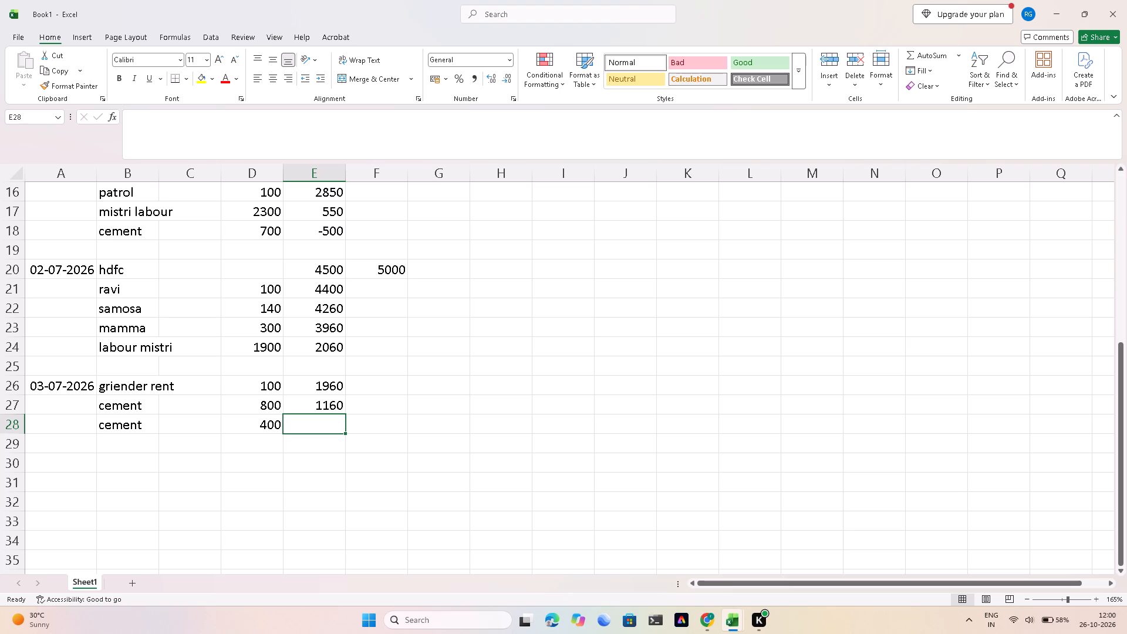
{"action": "type", "text": "760"}
{"action": "key", "text": "Return"}
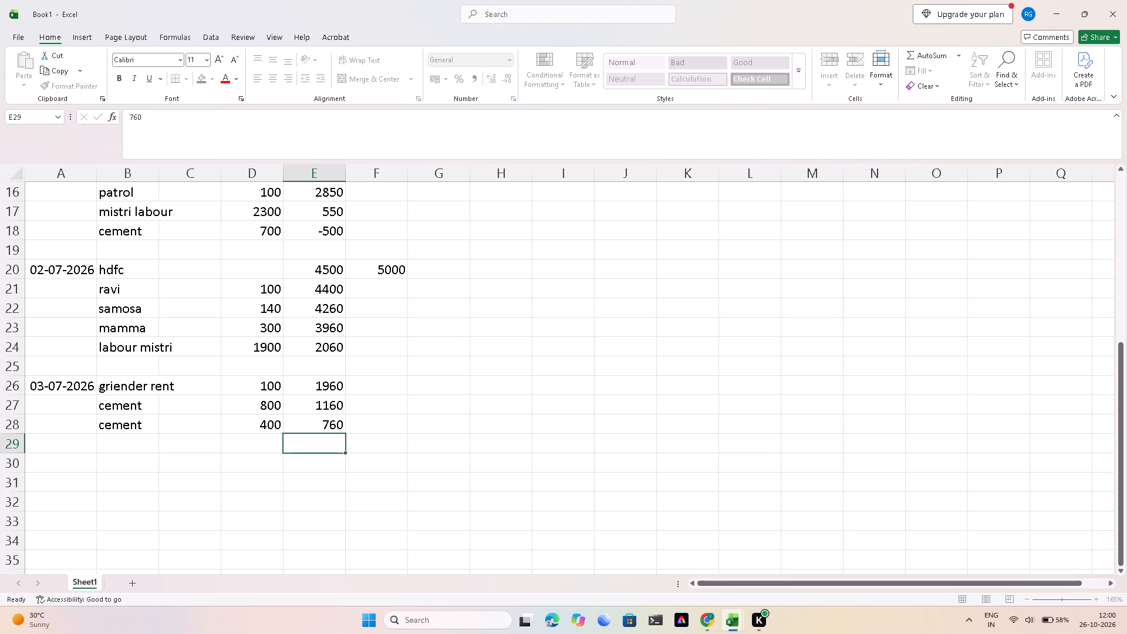
Add a hexablade entry in row 29 with expense 50 and balance 710.
{"action": "left_click", "coordinate": [141, 444]}
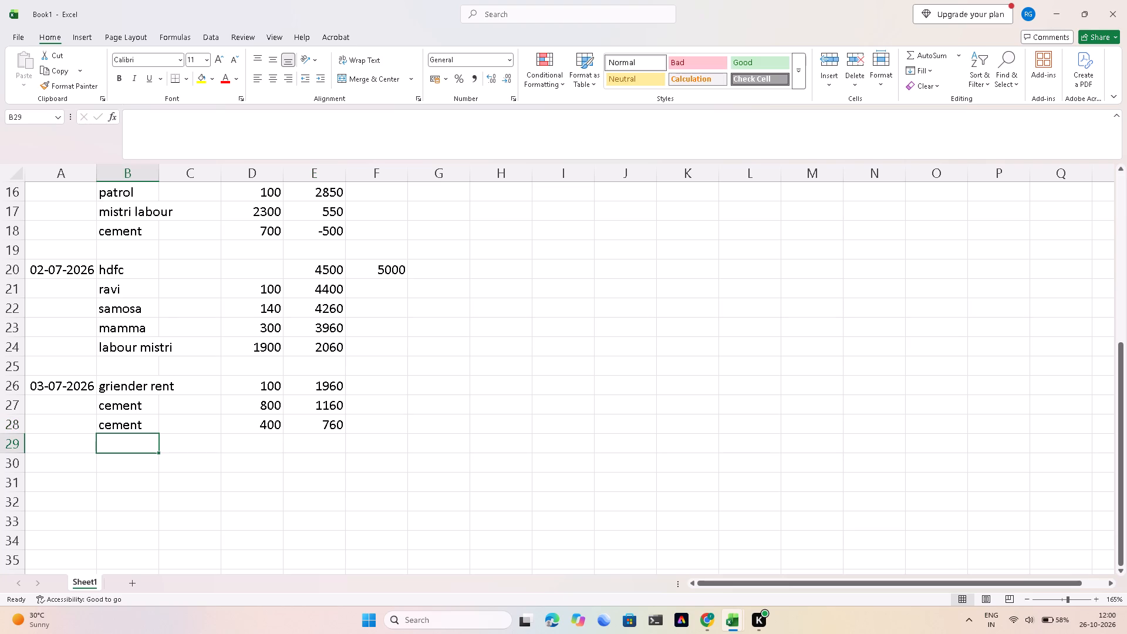
{"action": "type", "text": "her"}
{"action": "key", "text": "BackSpace"}
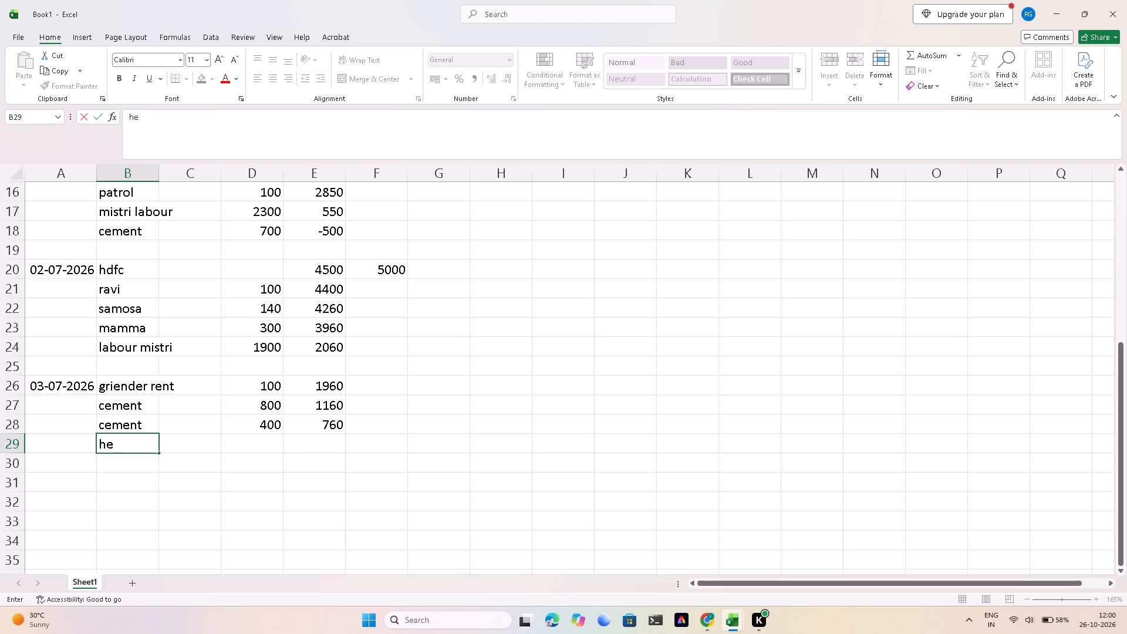
{"action": "type", "text": "xa"}
{"action": "key", "text": "b"}
{"action": "type", "text": "lade"}
{"action": "left_click", "coordinate": [269, 443]}
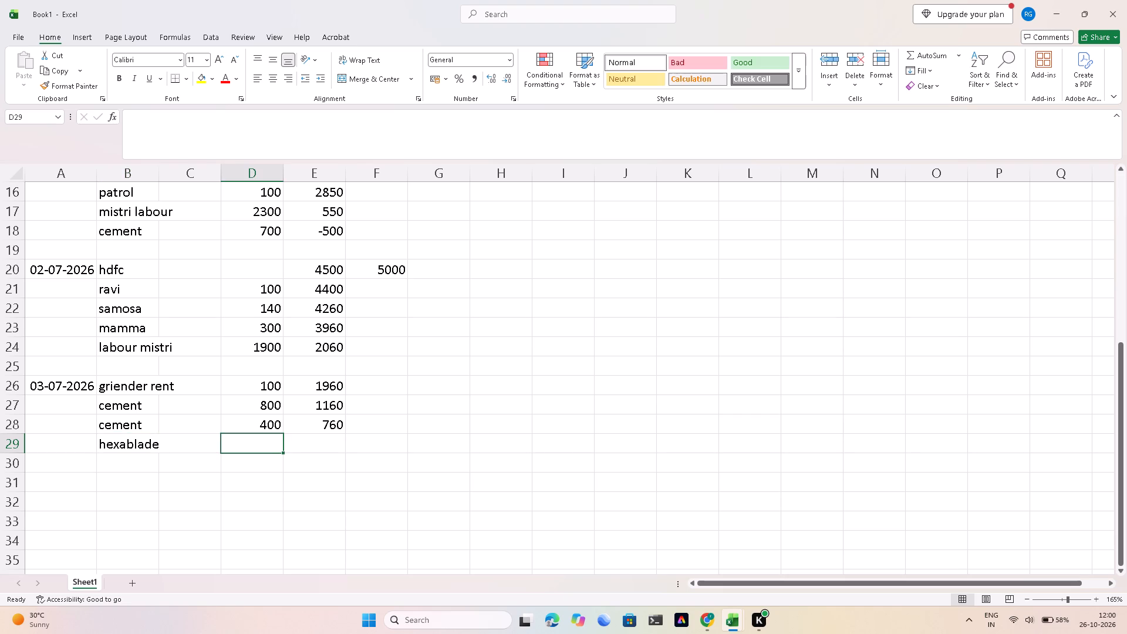
{"action": "type", "text": "50"}
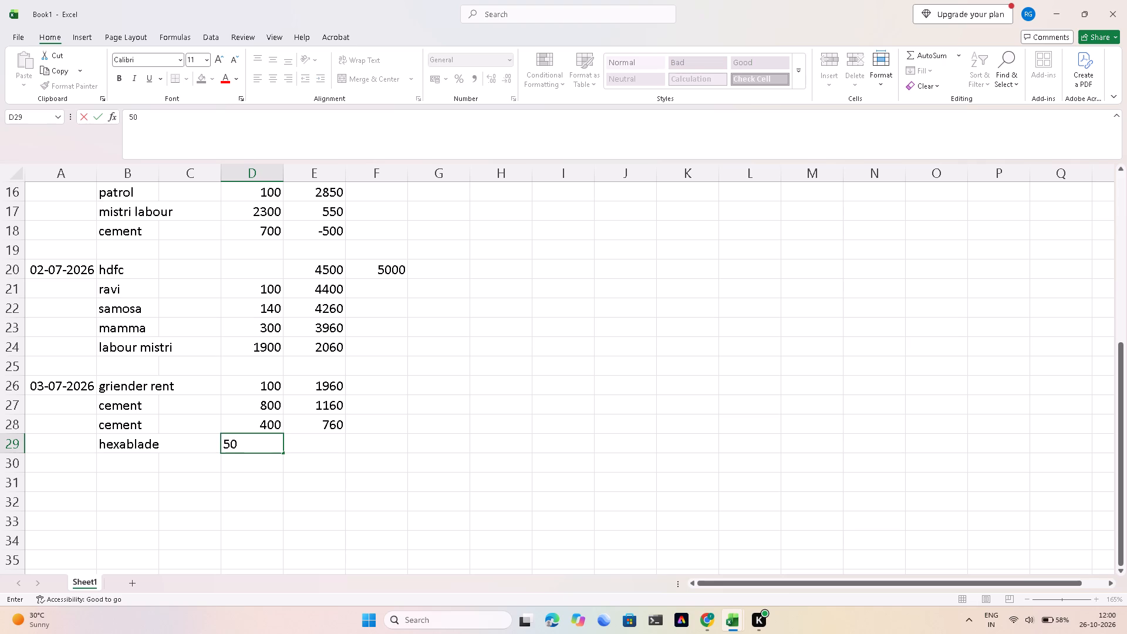
{"action": "key", "text": "Return"}
{"action": "left_click", "coordinate": [301, 441]}
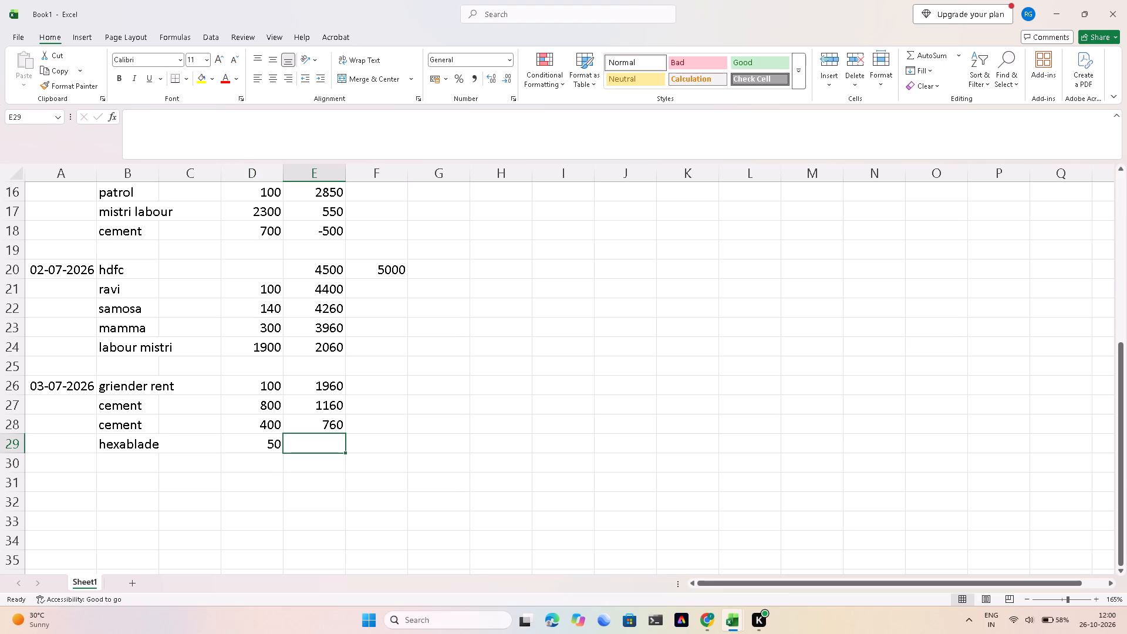
{"action": "type", "text": "710"}
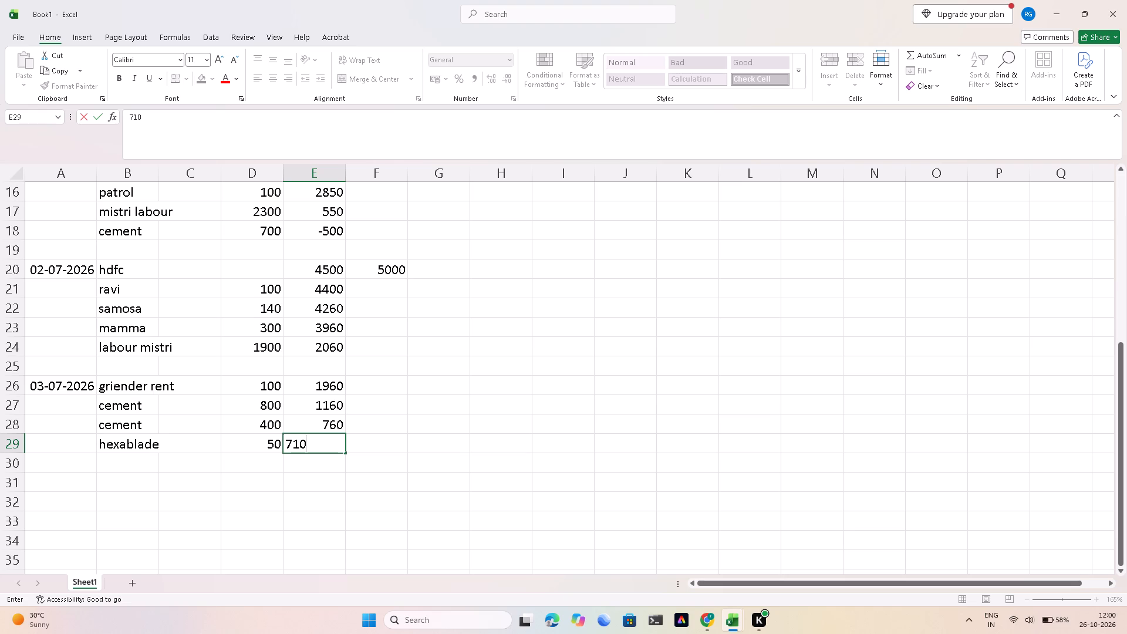
{"action": "key", "text": "Return"}
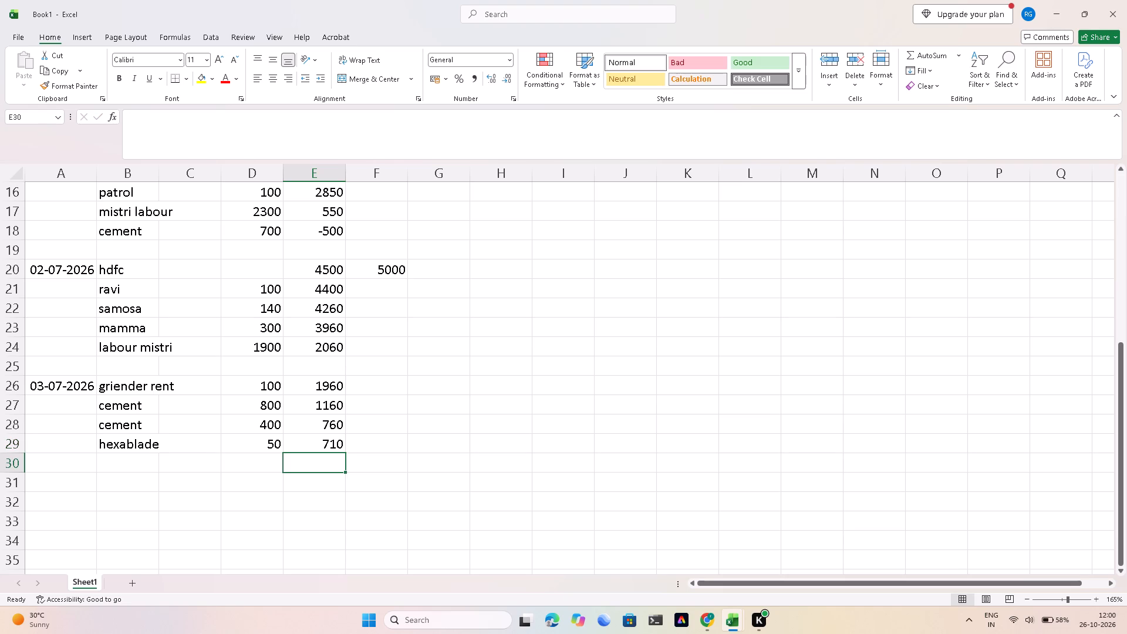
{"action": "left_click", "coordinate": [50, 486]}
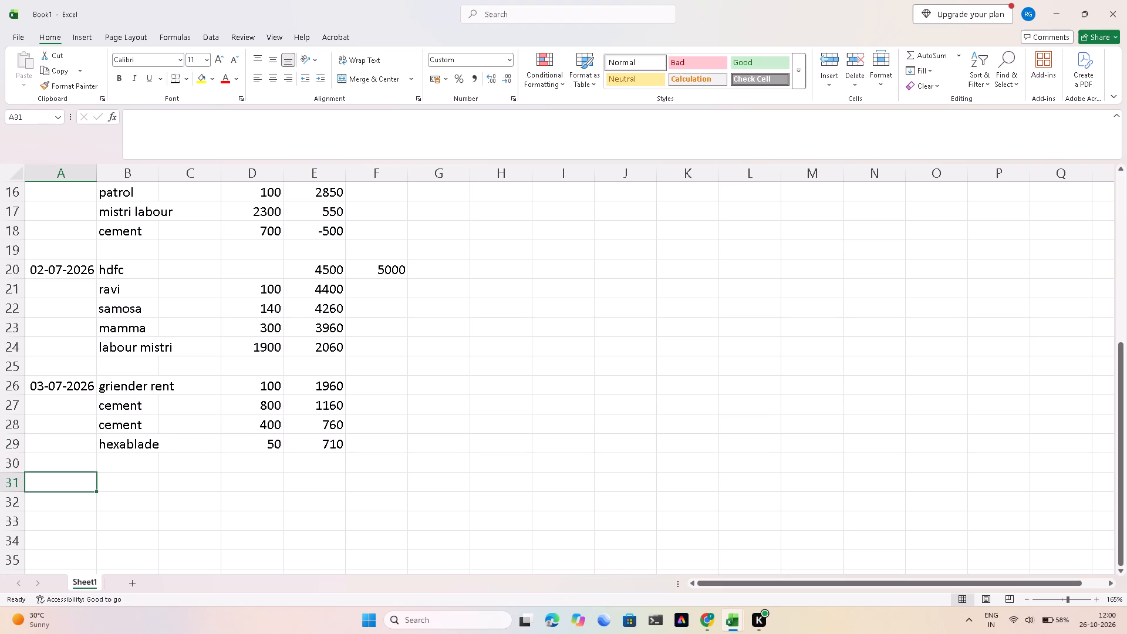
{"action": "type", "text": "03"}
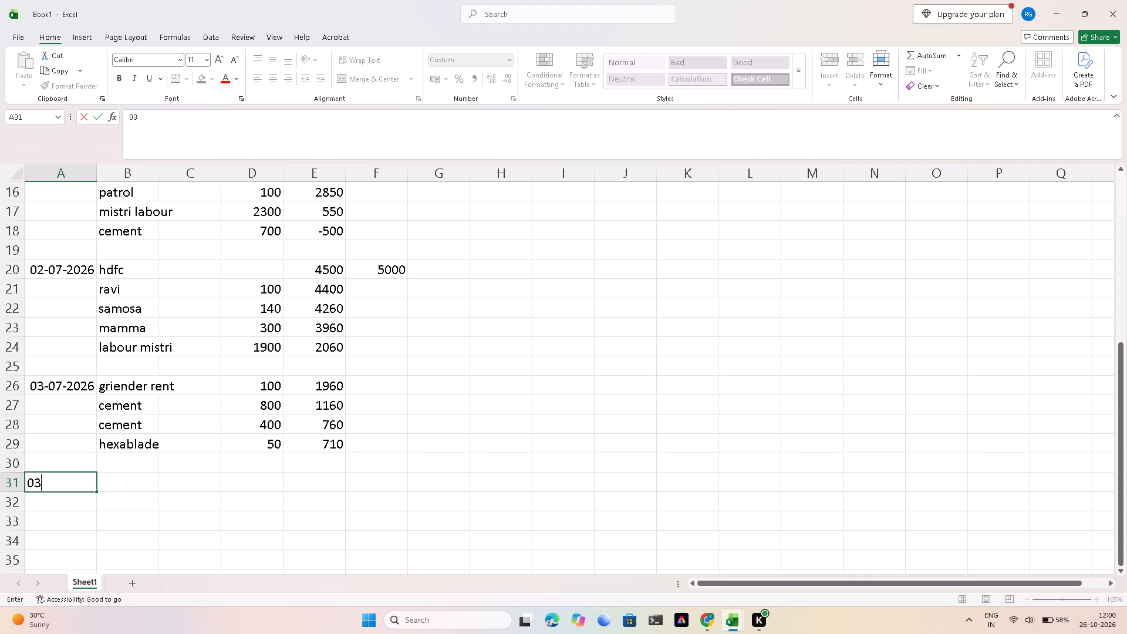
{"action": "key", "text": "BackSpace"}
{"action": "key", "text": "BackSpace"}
Add an hdfc entry in row 30 with 1500 in column F and balance 2210.
{"action": "left_click", "coordinate": [112, 468]}
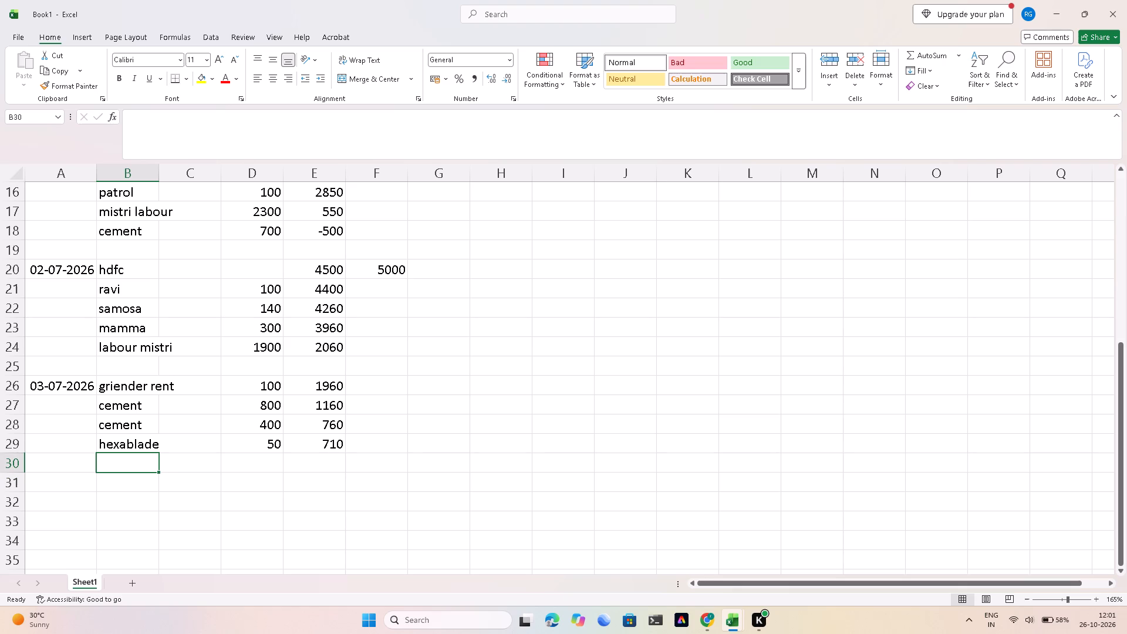
{"action": "type", "text": "hdfc"}
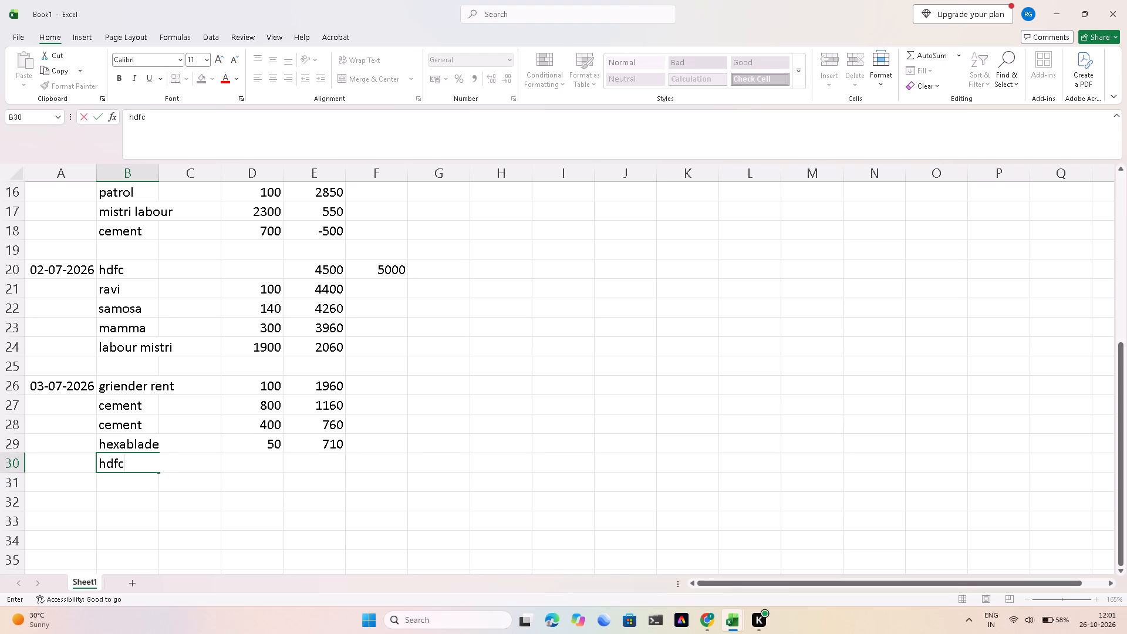
{"action": "left_click", "coordinate": [372, 463]}
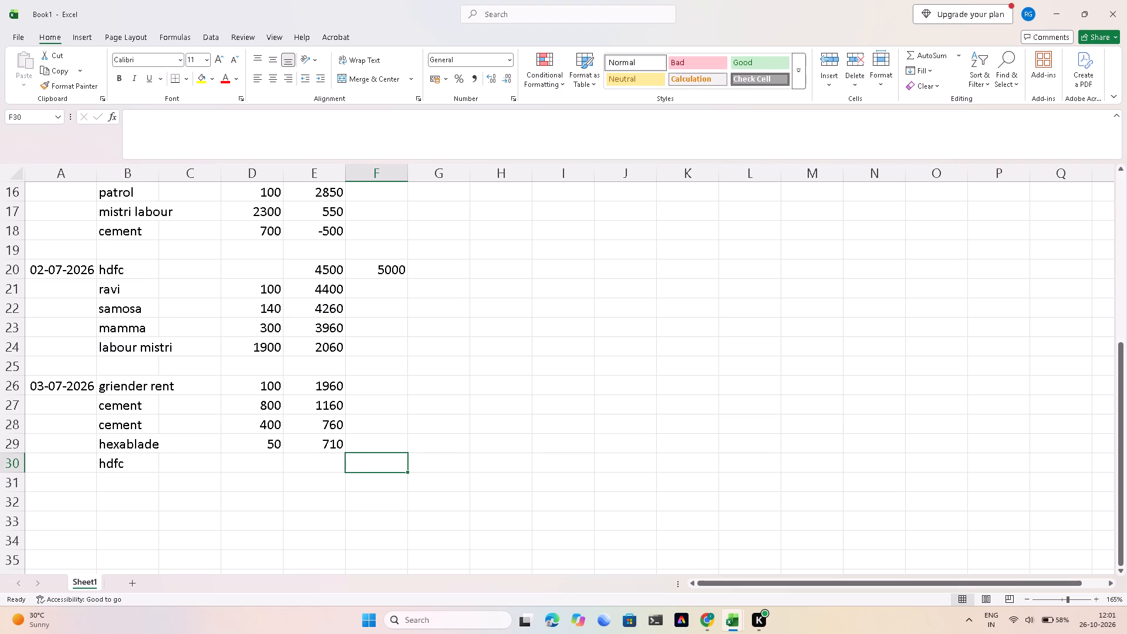
{"action": "type", "text": "1500"}
{"action": "key", "text": "Return"}
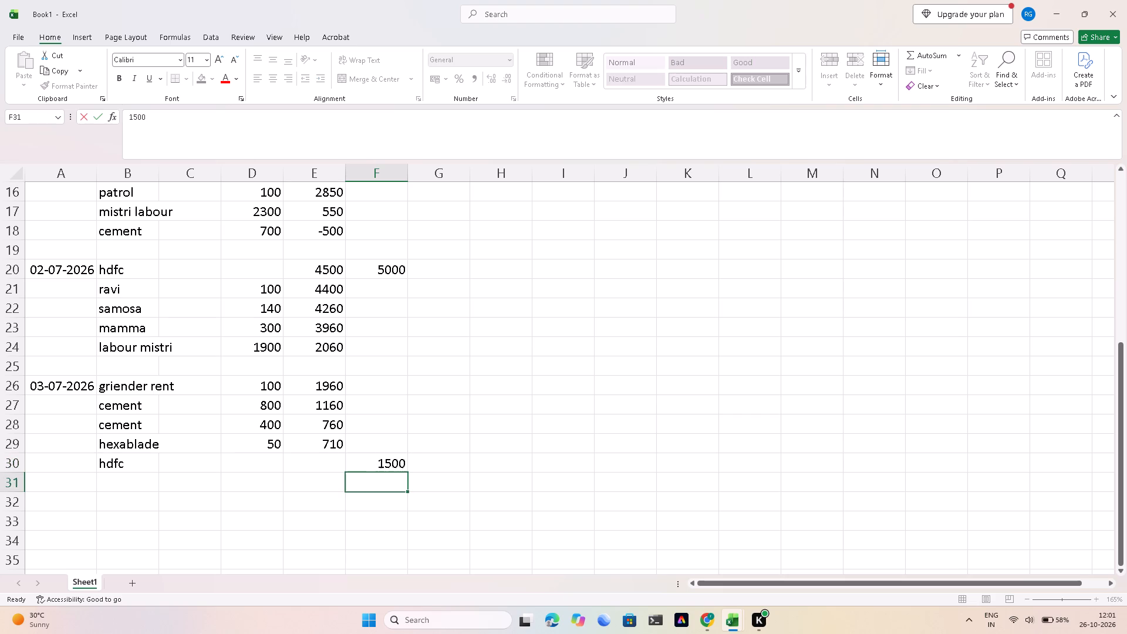
{"action": "left_click", "coordinate": [129, 484]}
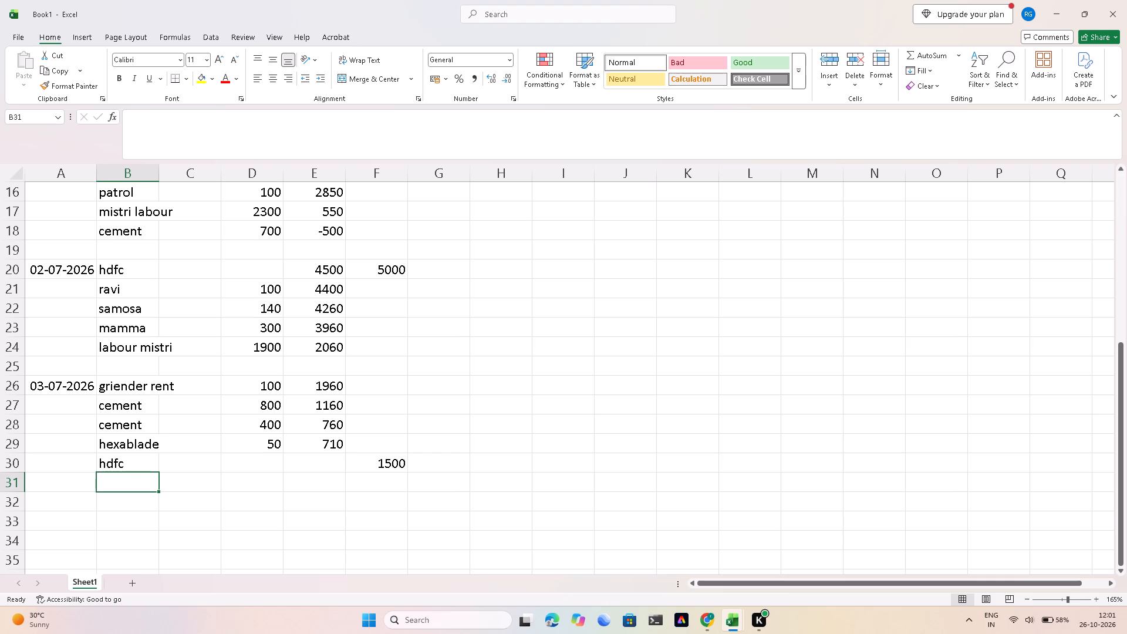
{"action": "left_click", "coordinate": [318, 467]}
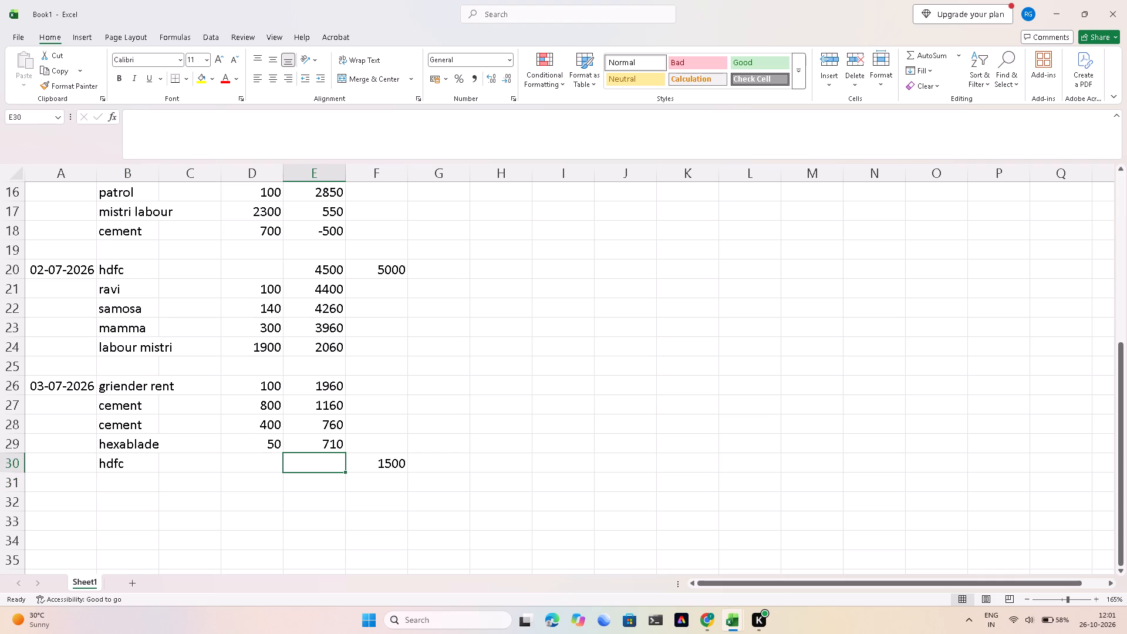
{"action": "type", "text": "2210"}
{"action": "key", "text": "Return"}
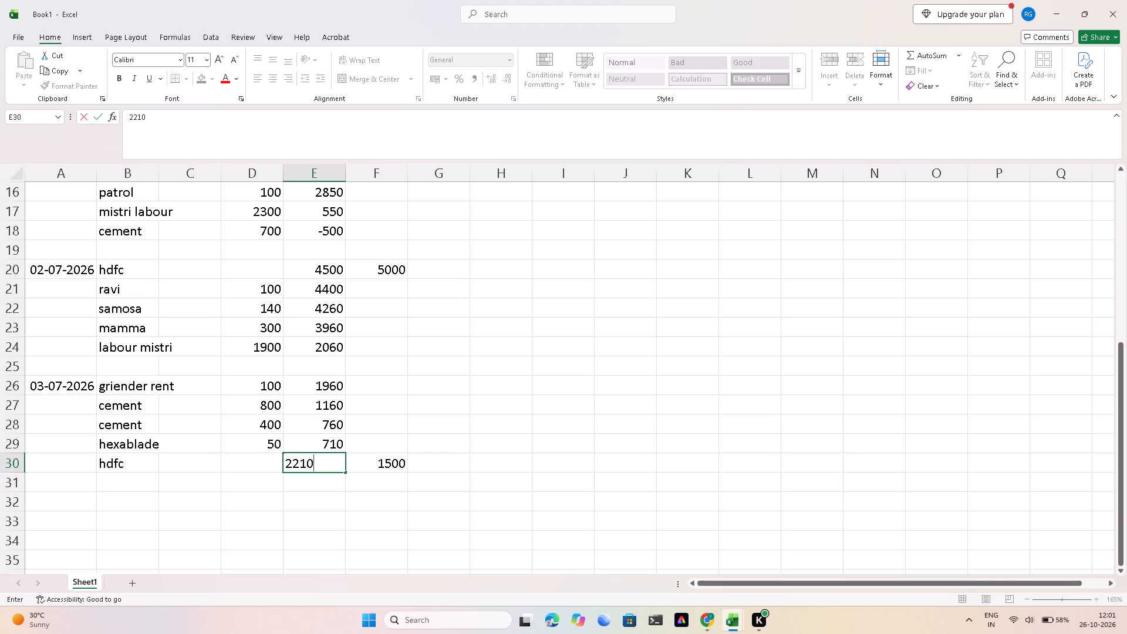
Add a labour mistri entry in row 31 with expense 2300 and balance 90.
{"action": "left_click", "coordinate": [120, 483]}
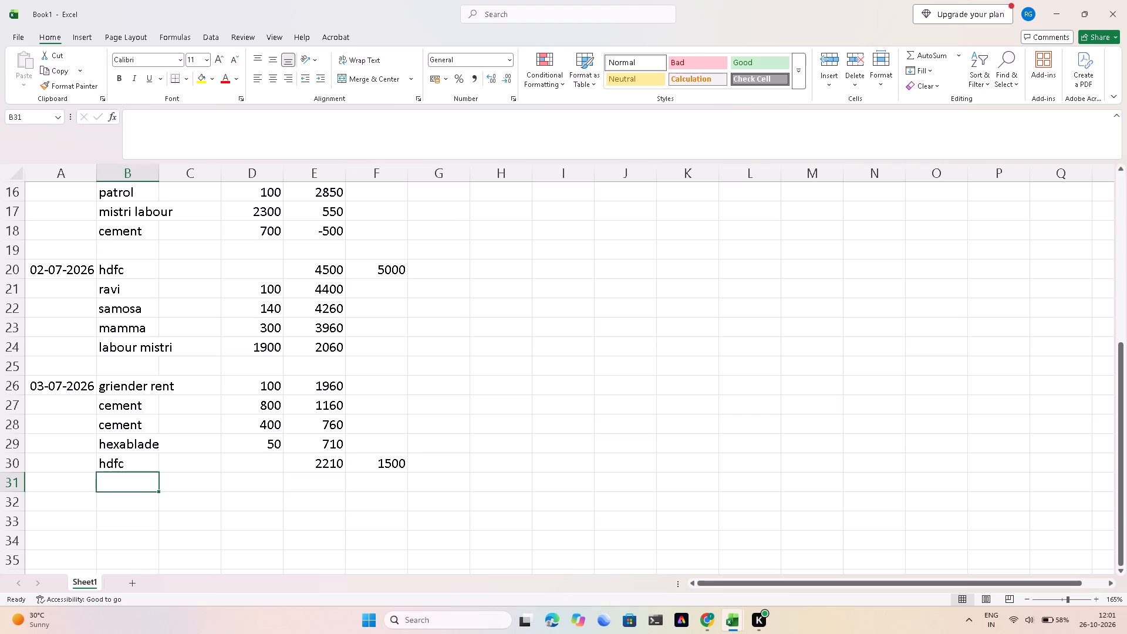
{"action": "type", "text": "labout"}
{"action": "key", "text": "BackSpace"}
{"action": "type", "text": "r"}
{"action": "key", "text": "space"}
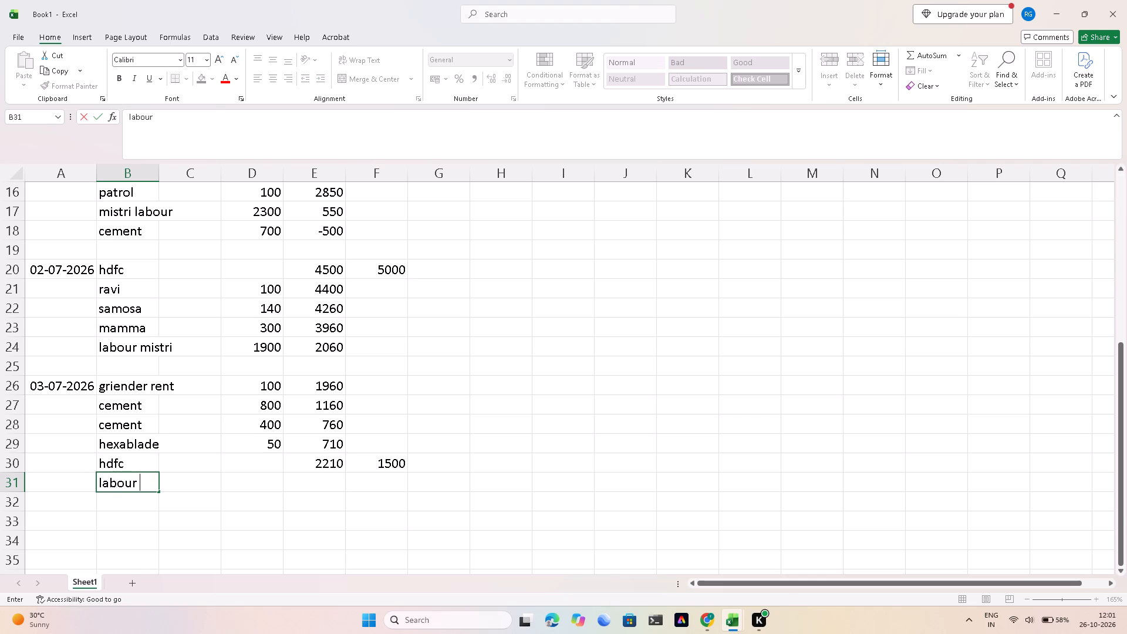
{"action": "type", "text": "mi"}
{"action": "type", "text": "stri"}
{"action": "key", "text": "Return"}
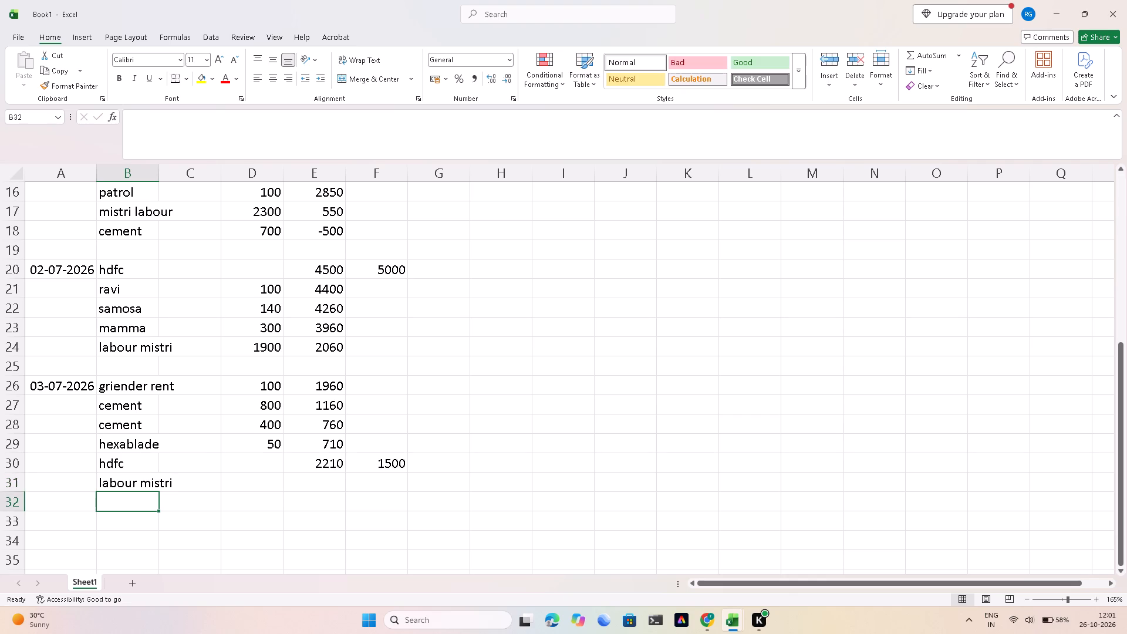
{"action": "left_click", "coordinate": [310, 485]}
{"action": "scroll", "coordinate": [310, 485], "scroll_direction": "up", "scroll_amount": 4}
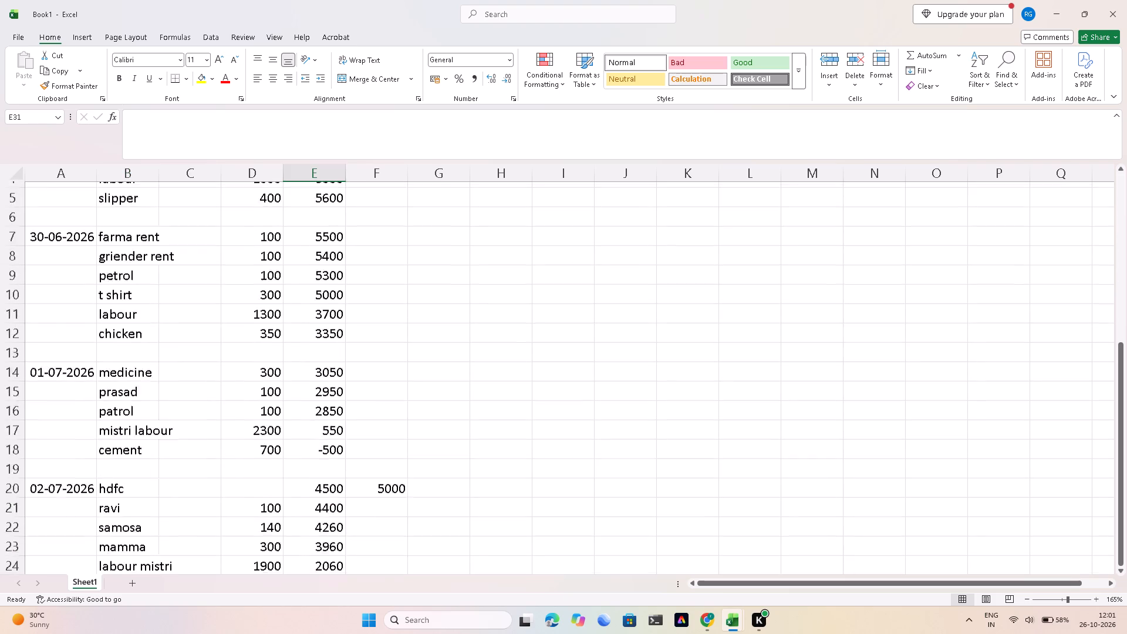
{"action": "scroll", "coordinate": [310, 485], "scroll_direction": "up", "scroll_amount": 1}
{"action": "scroll", "coordinate": [310, 485], "scroll_direction": "down", "scroll_amount": 4}
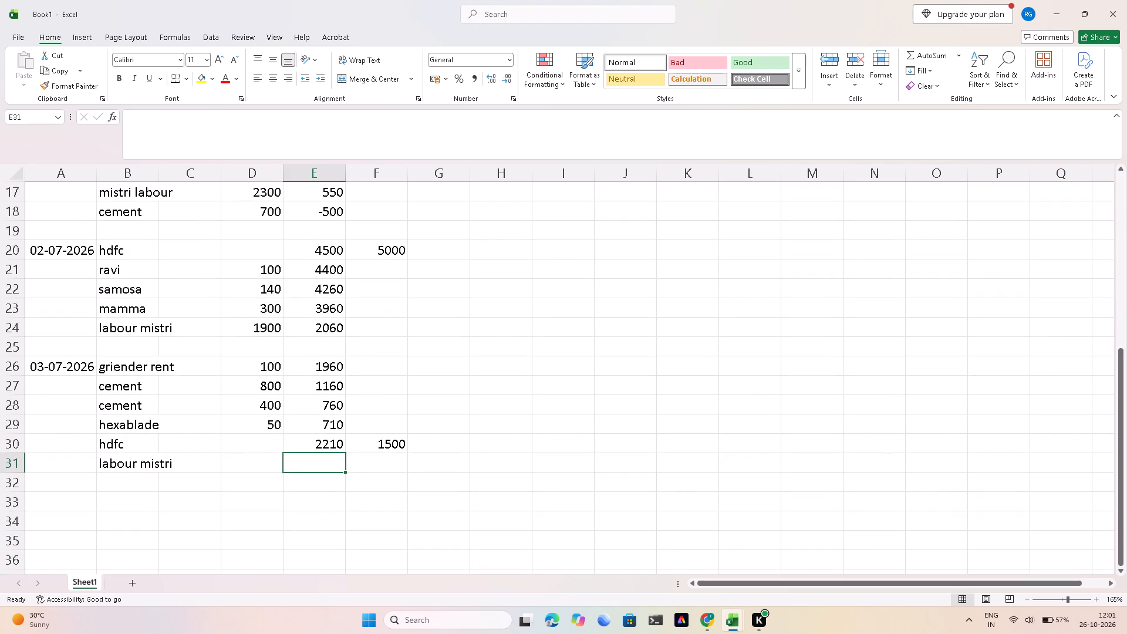
{"action": "left_click", "coordinate": [266, 469]}
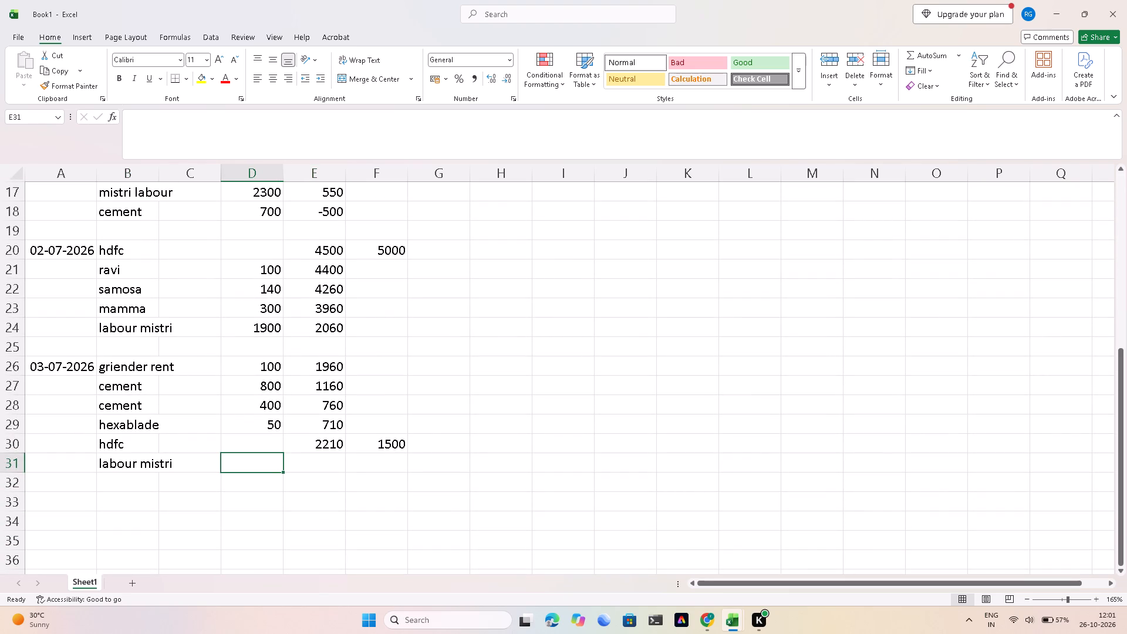
{"action": "type", "text": "2300"}
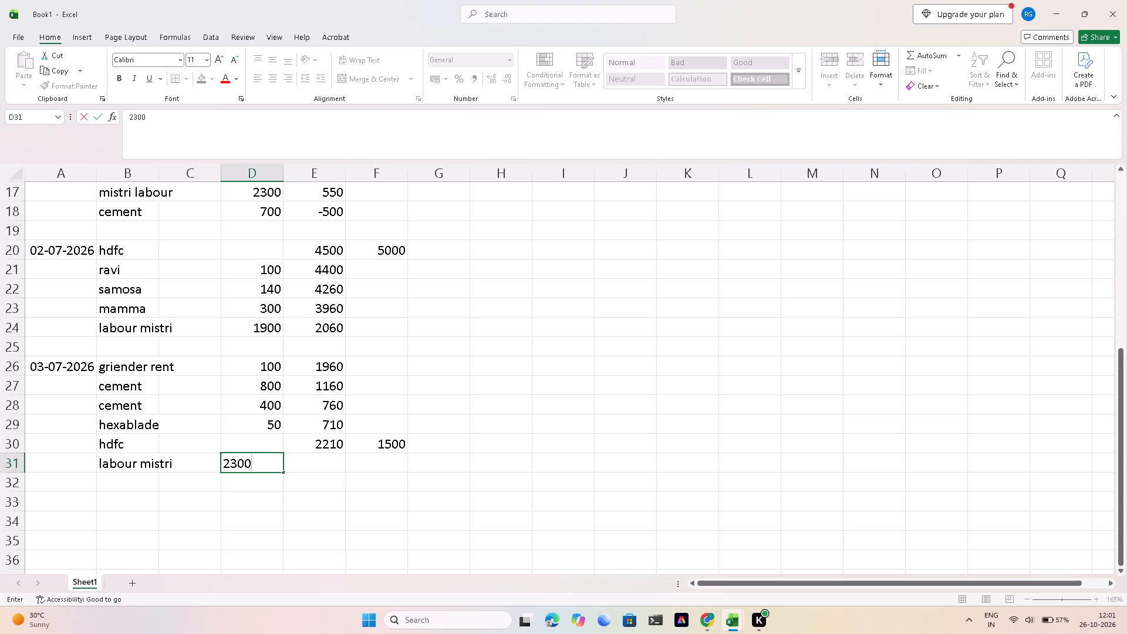
{"action": "key", "text": "Return"}
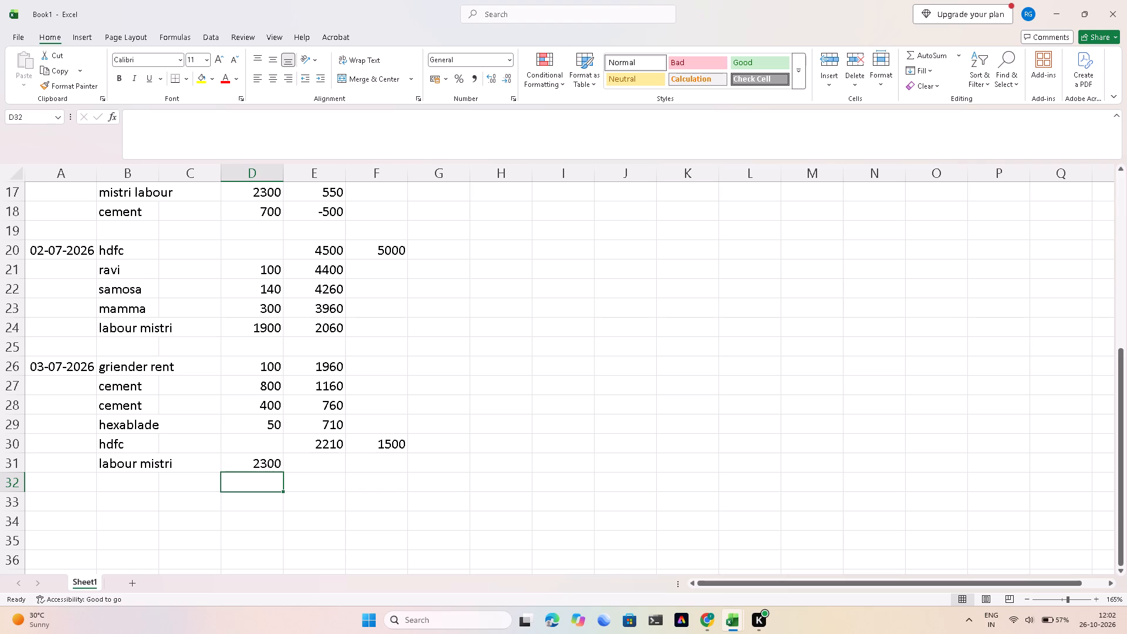
{"action": "left_click", "coordinate": [333, 464]}
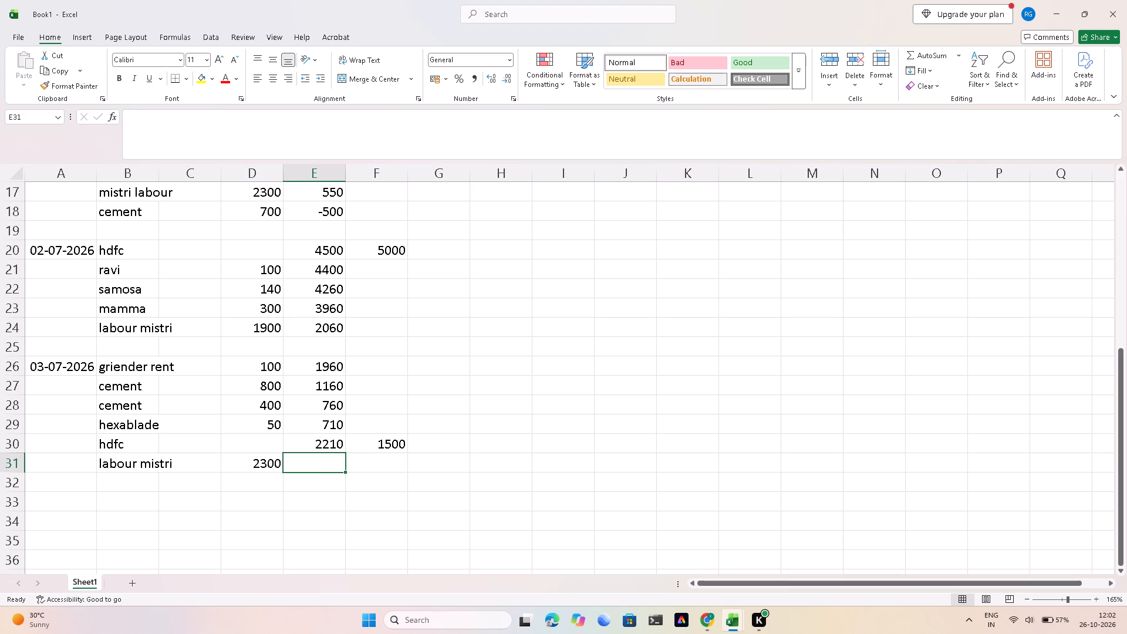
{"action": "type", "text": "90"}
{"action": "key", "text": "Return"}
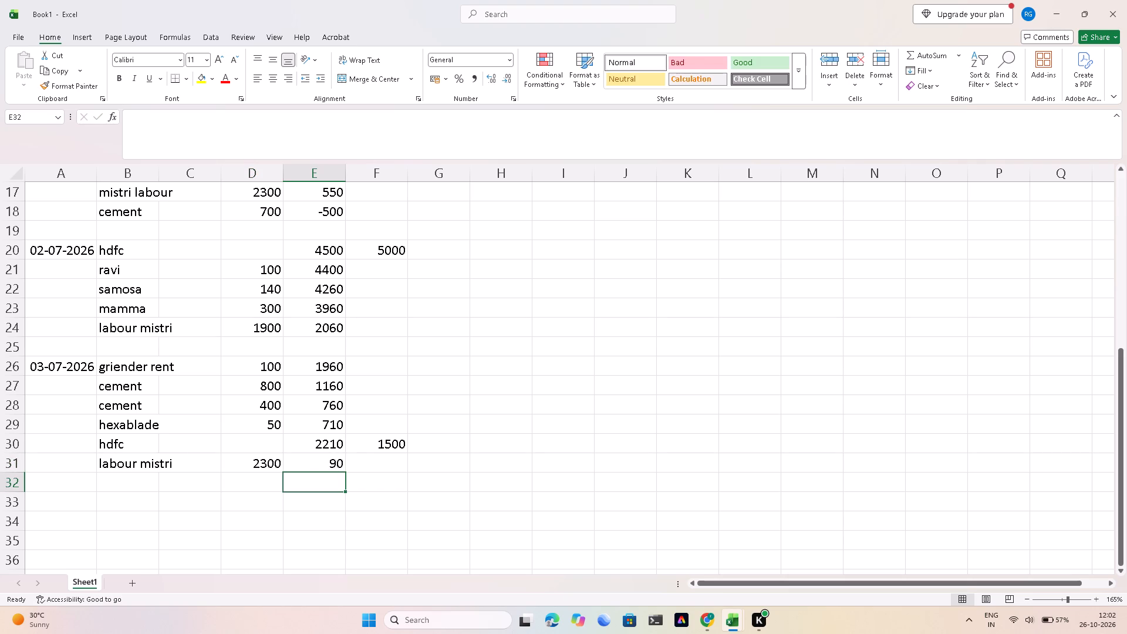
Correct the labour mistri balance in row 31 to -90.
{"action": "left_click", "coordinate": [394, 462]}
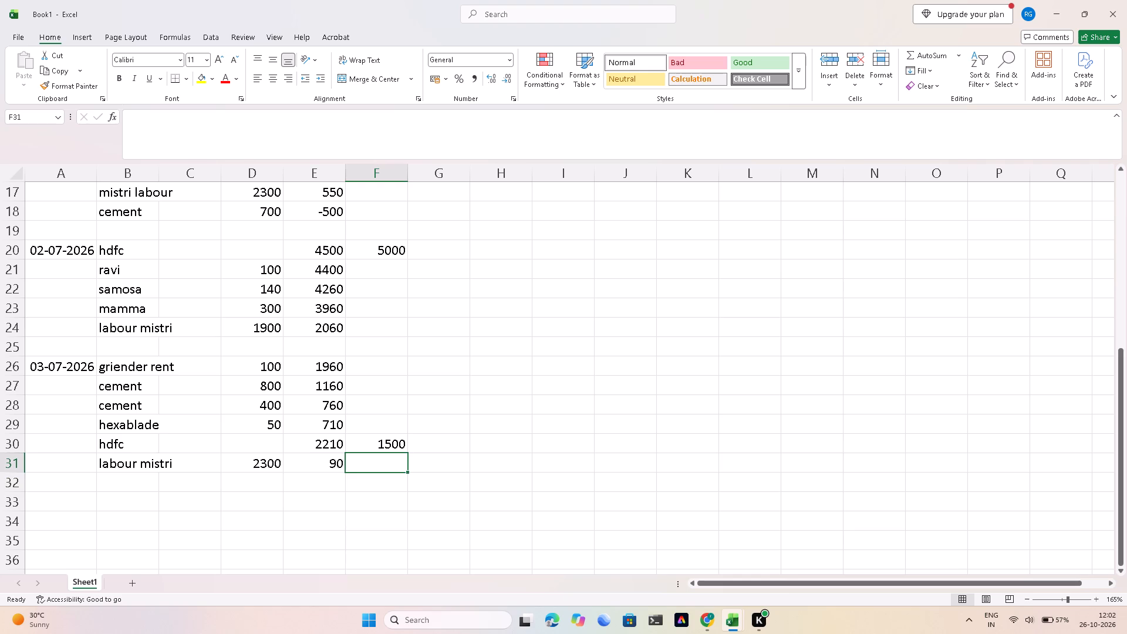
{"action": "left_click", "coordinate": [143, 480]}
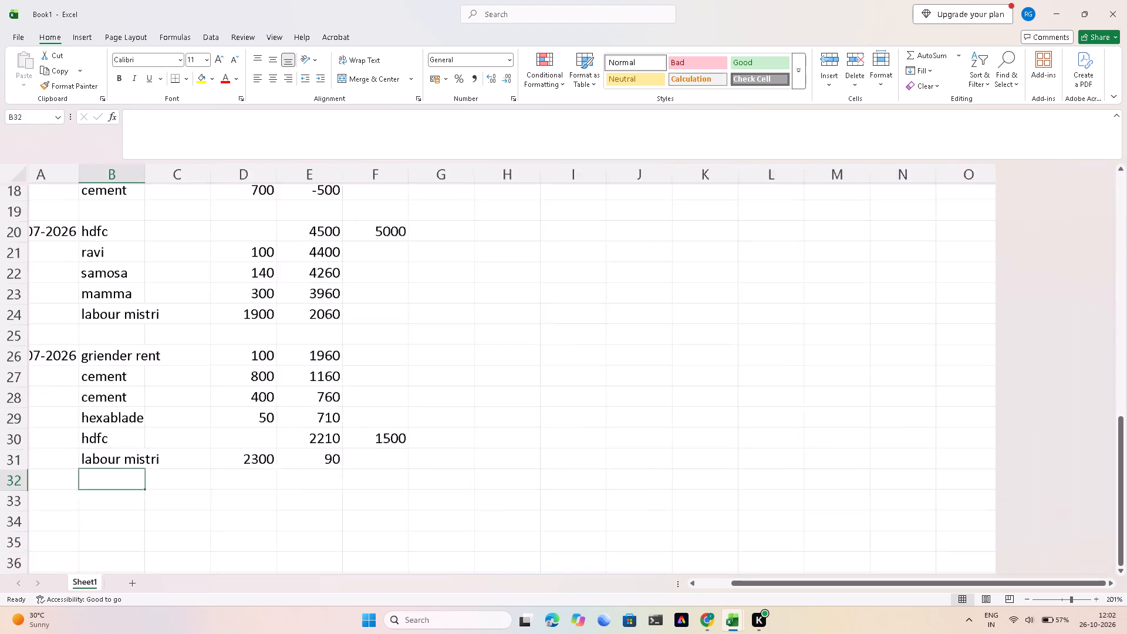
{"action": "left_click", "coordinate": [338, 468]}
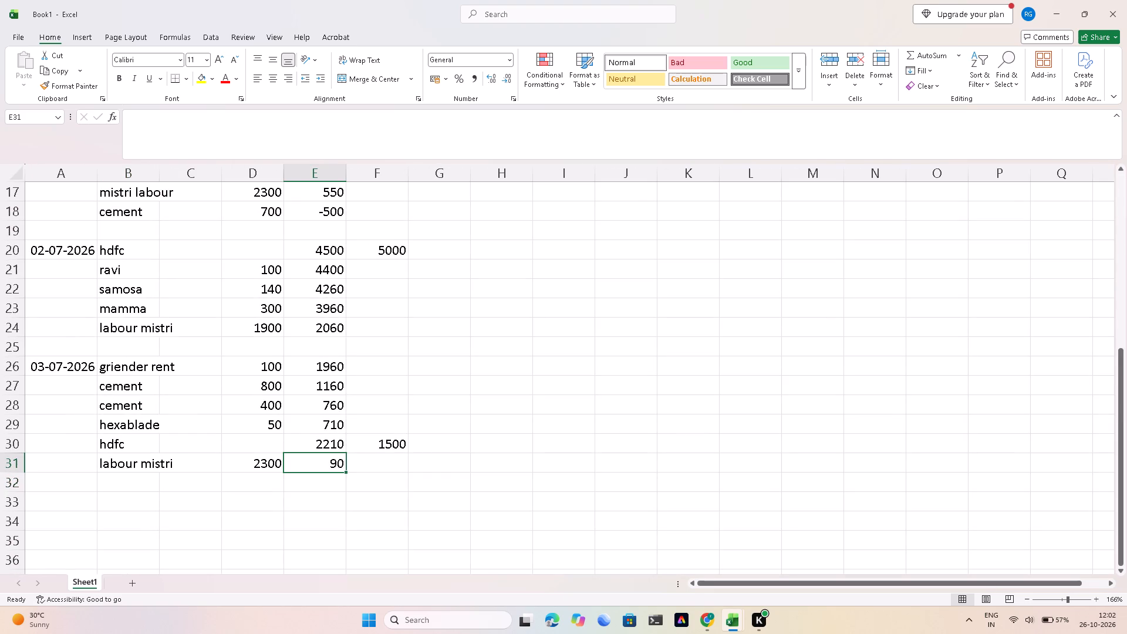
{"action": "key", "text": "BackSpace"}
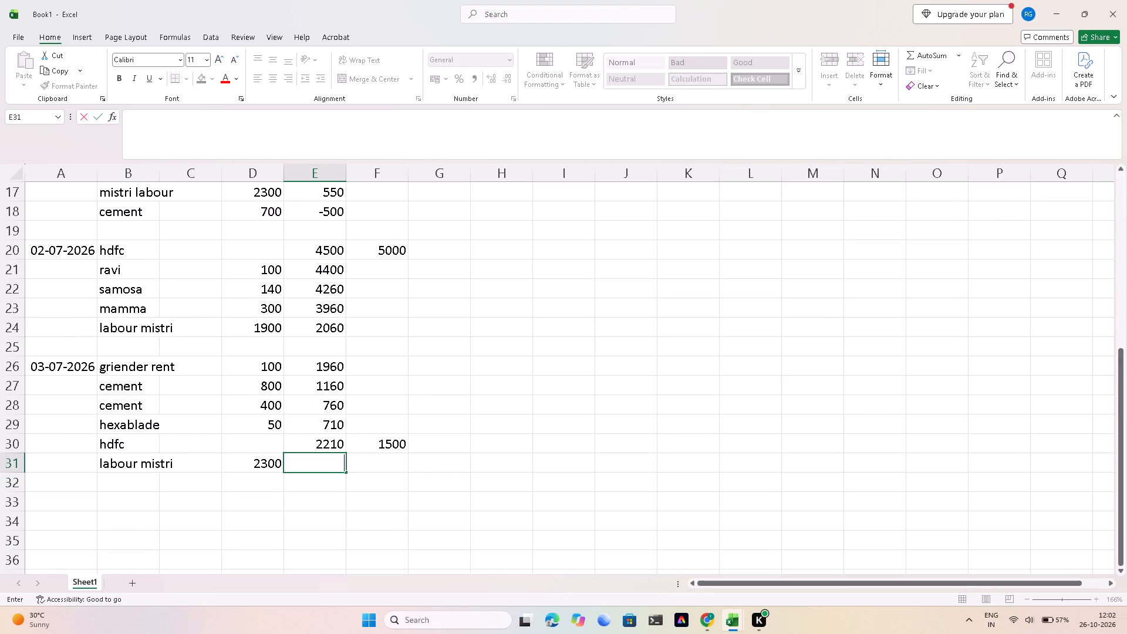
{"action": "type", "text": "-90"}
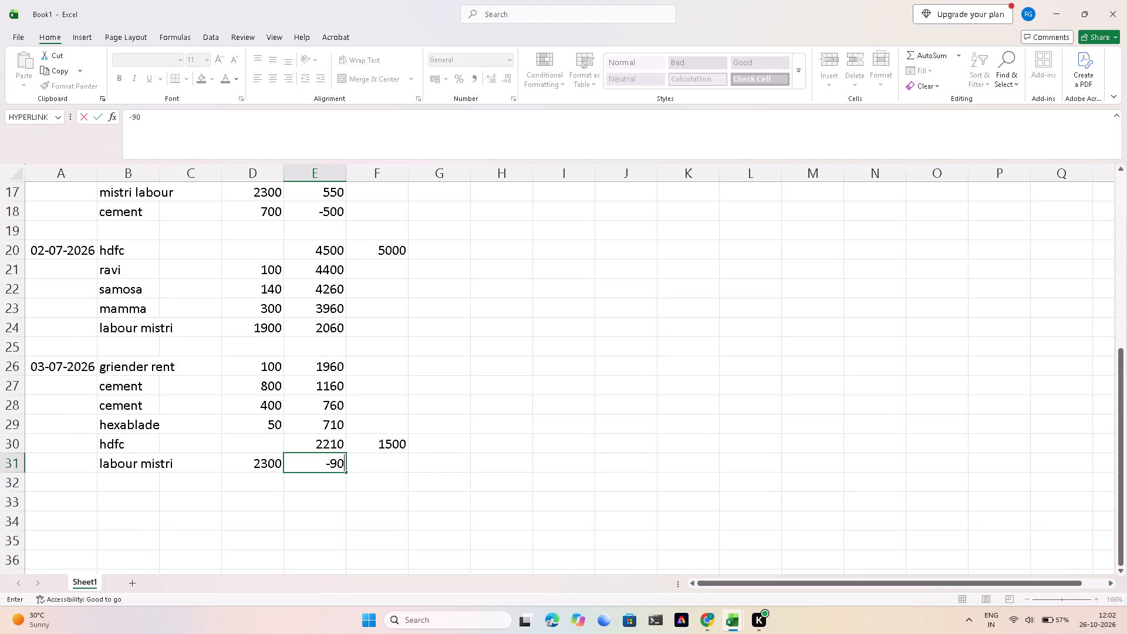
{"action": "key", "text": "Return"}
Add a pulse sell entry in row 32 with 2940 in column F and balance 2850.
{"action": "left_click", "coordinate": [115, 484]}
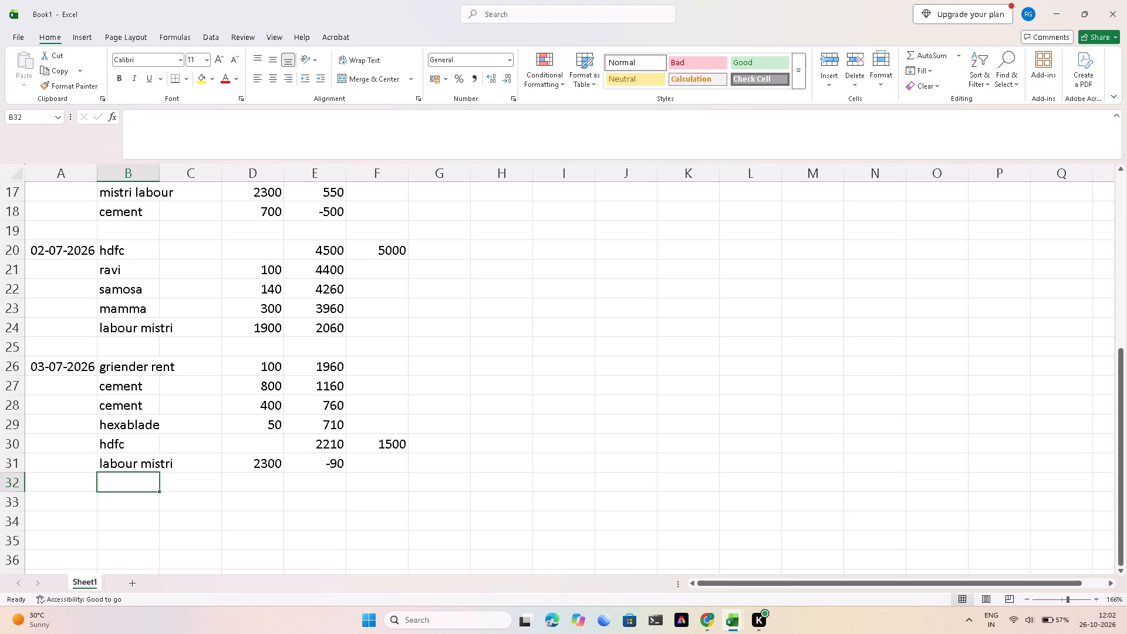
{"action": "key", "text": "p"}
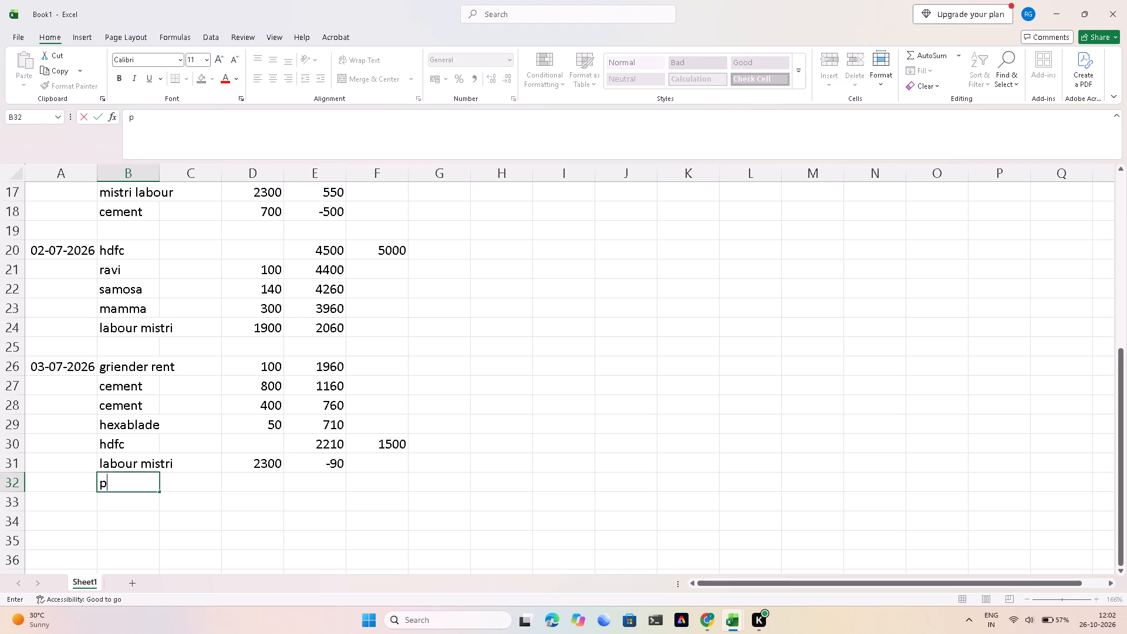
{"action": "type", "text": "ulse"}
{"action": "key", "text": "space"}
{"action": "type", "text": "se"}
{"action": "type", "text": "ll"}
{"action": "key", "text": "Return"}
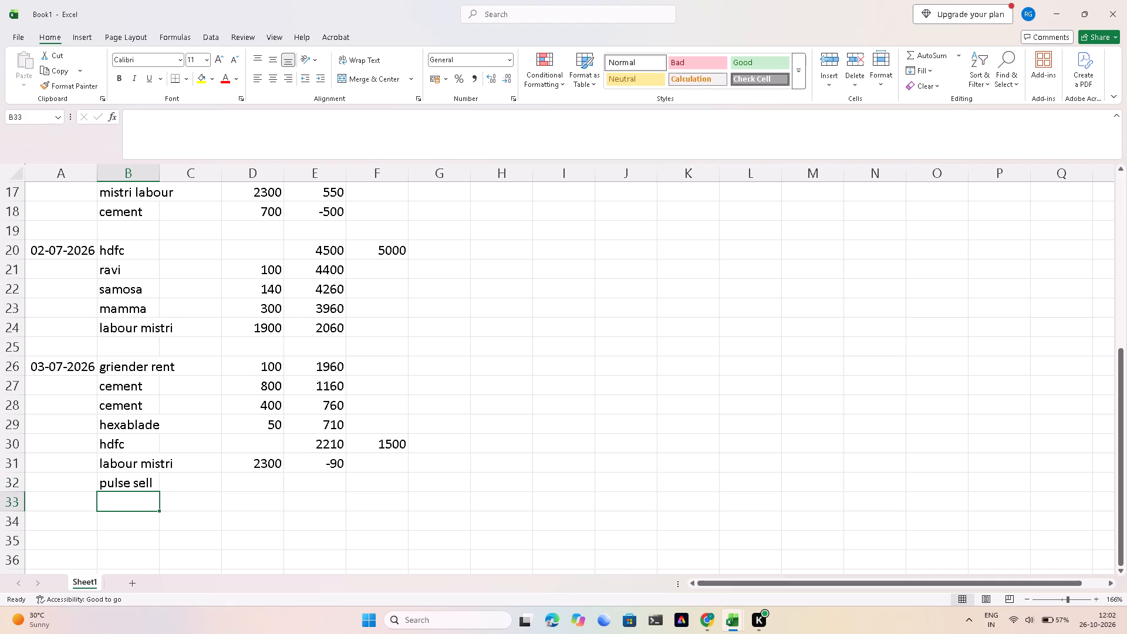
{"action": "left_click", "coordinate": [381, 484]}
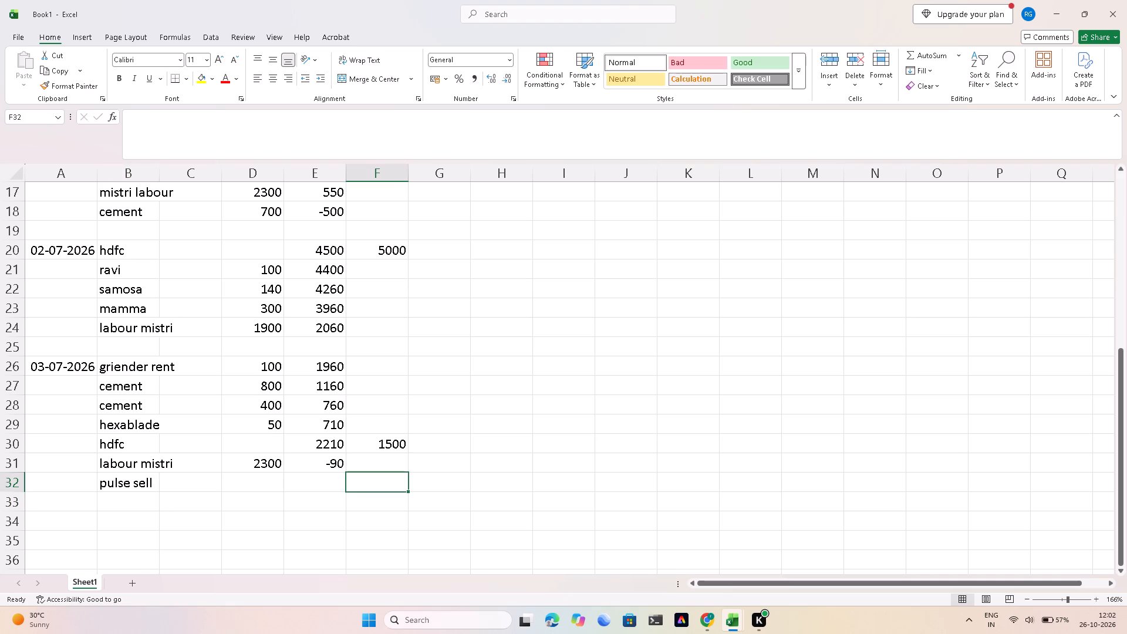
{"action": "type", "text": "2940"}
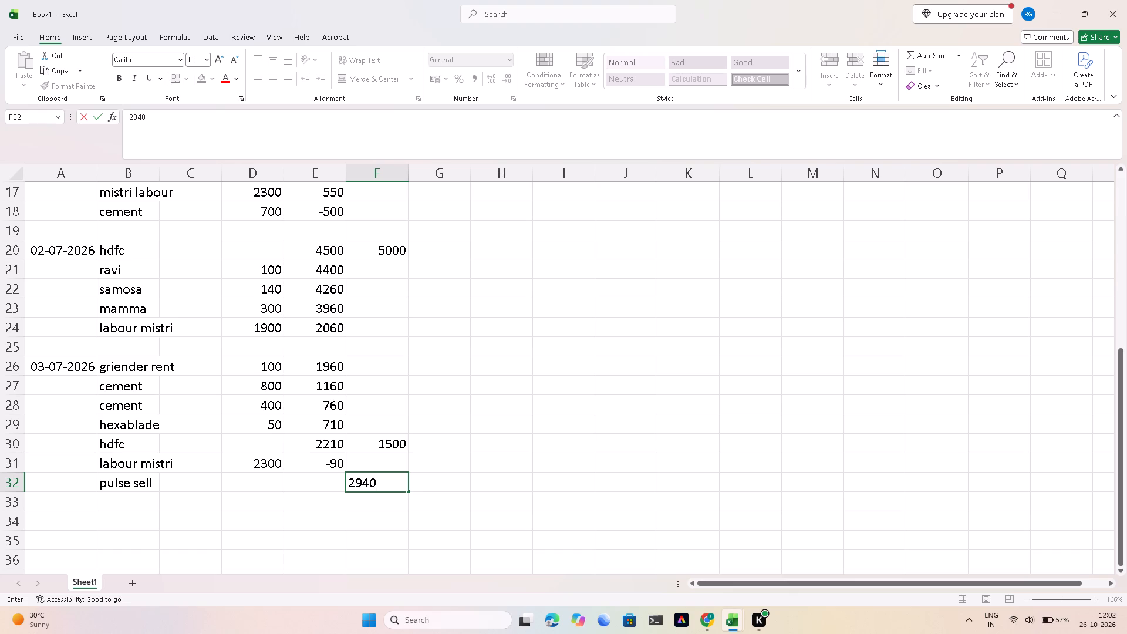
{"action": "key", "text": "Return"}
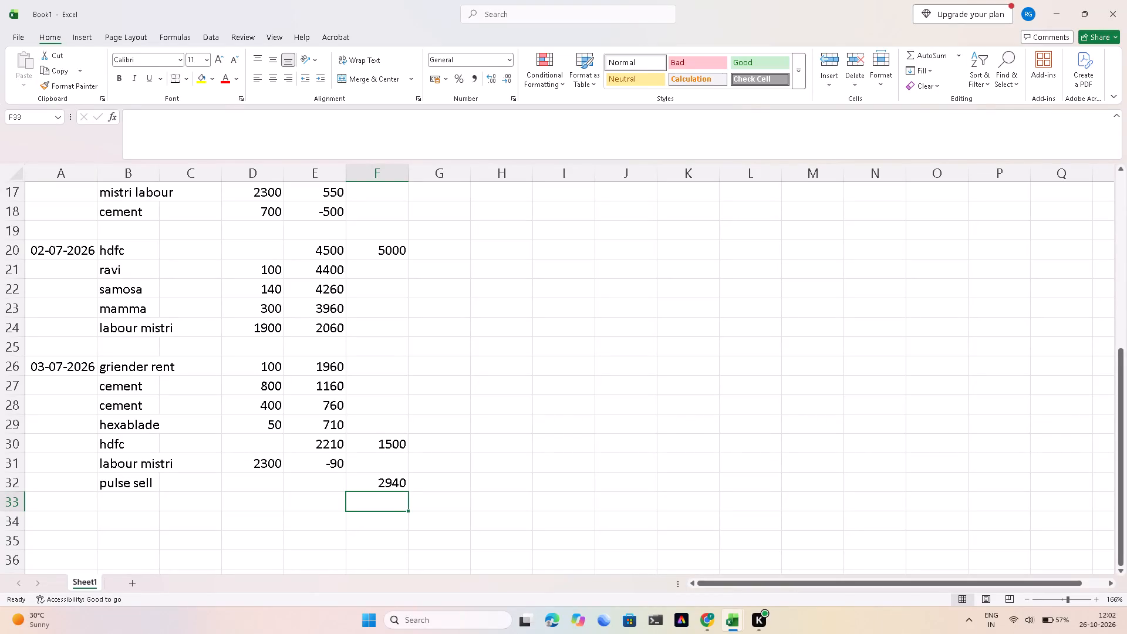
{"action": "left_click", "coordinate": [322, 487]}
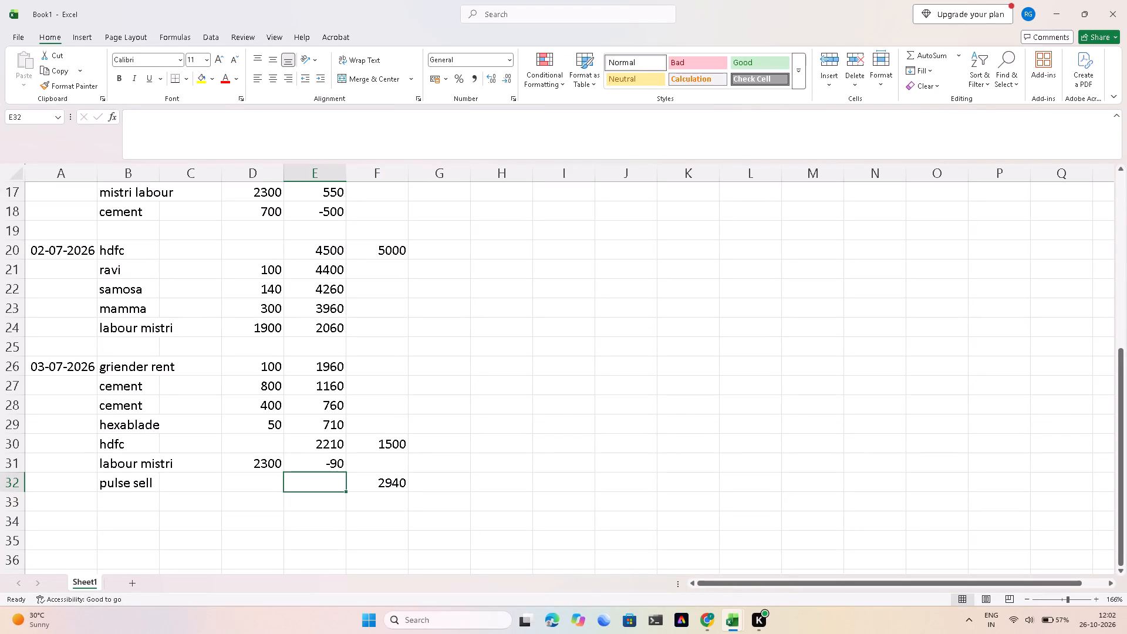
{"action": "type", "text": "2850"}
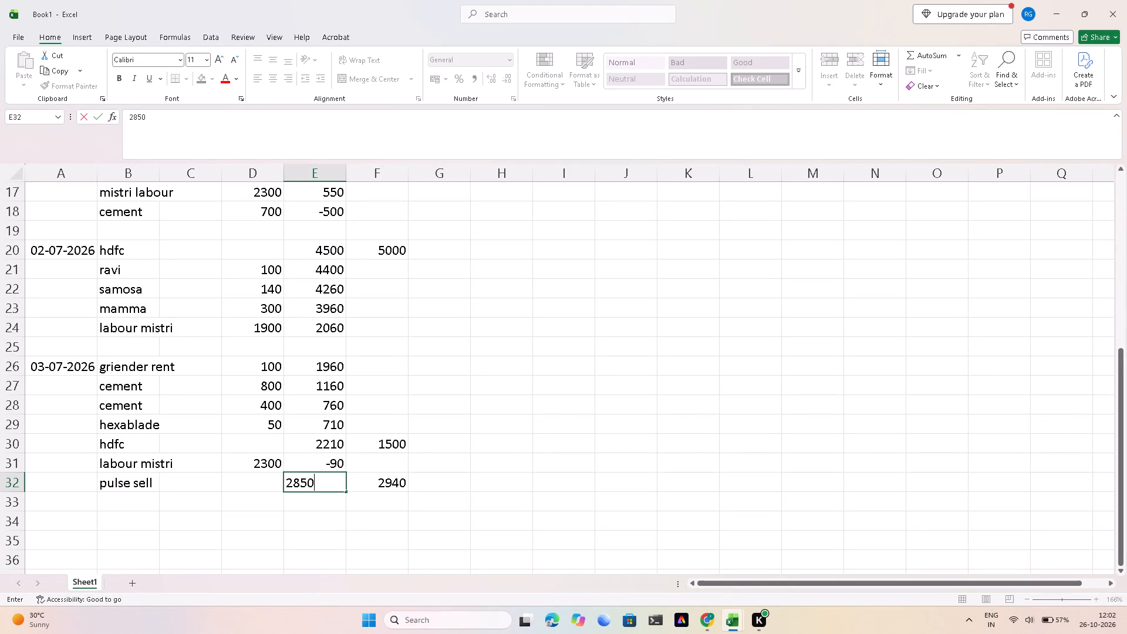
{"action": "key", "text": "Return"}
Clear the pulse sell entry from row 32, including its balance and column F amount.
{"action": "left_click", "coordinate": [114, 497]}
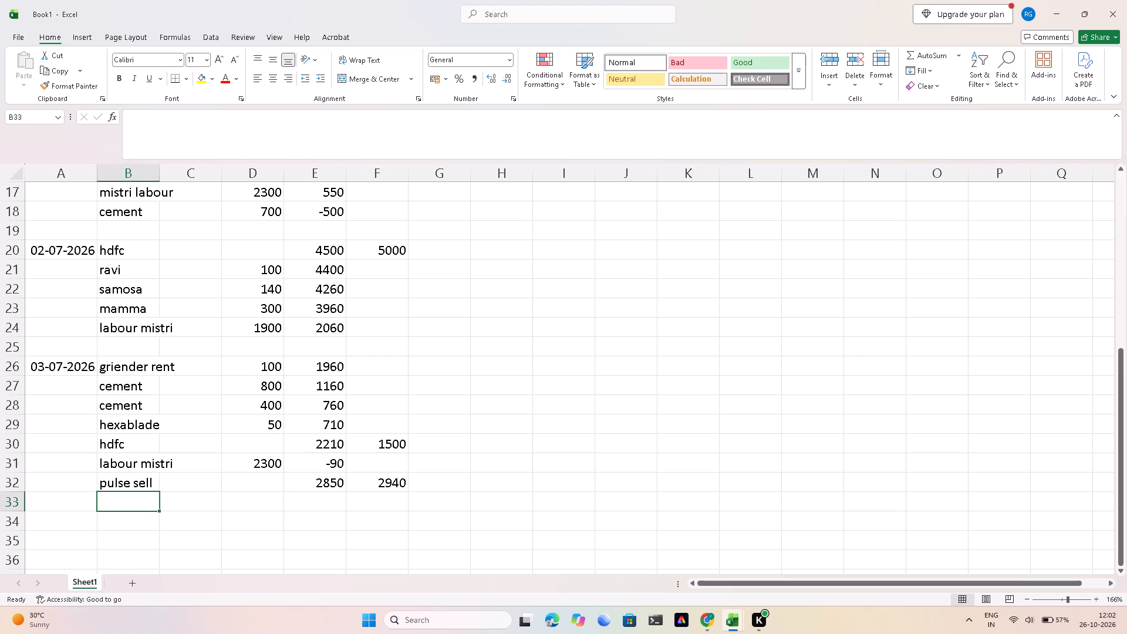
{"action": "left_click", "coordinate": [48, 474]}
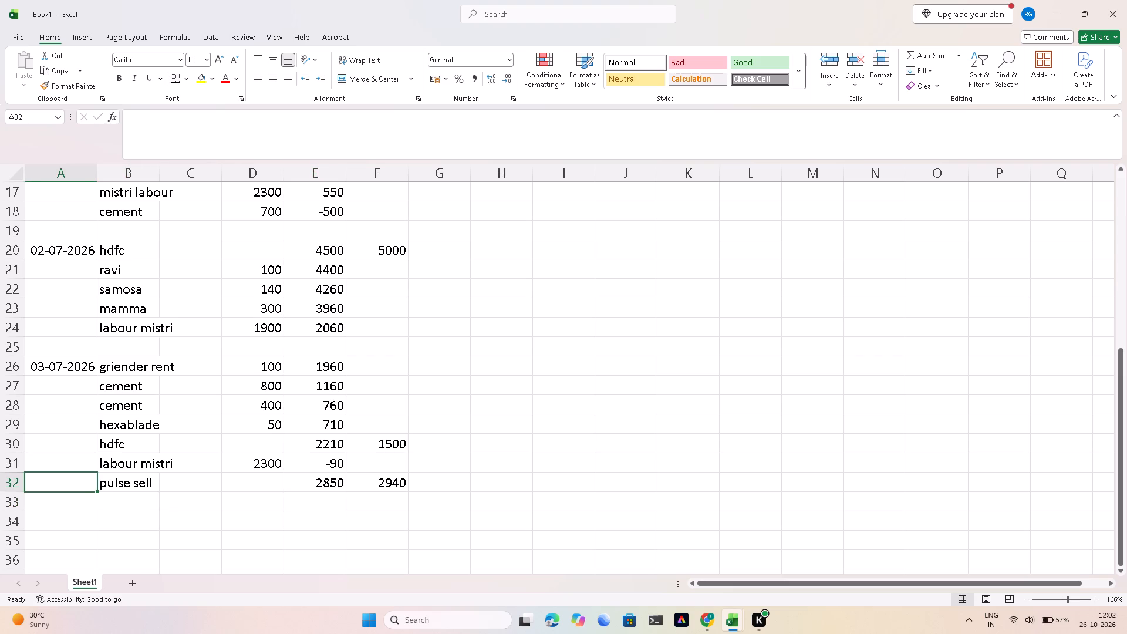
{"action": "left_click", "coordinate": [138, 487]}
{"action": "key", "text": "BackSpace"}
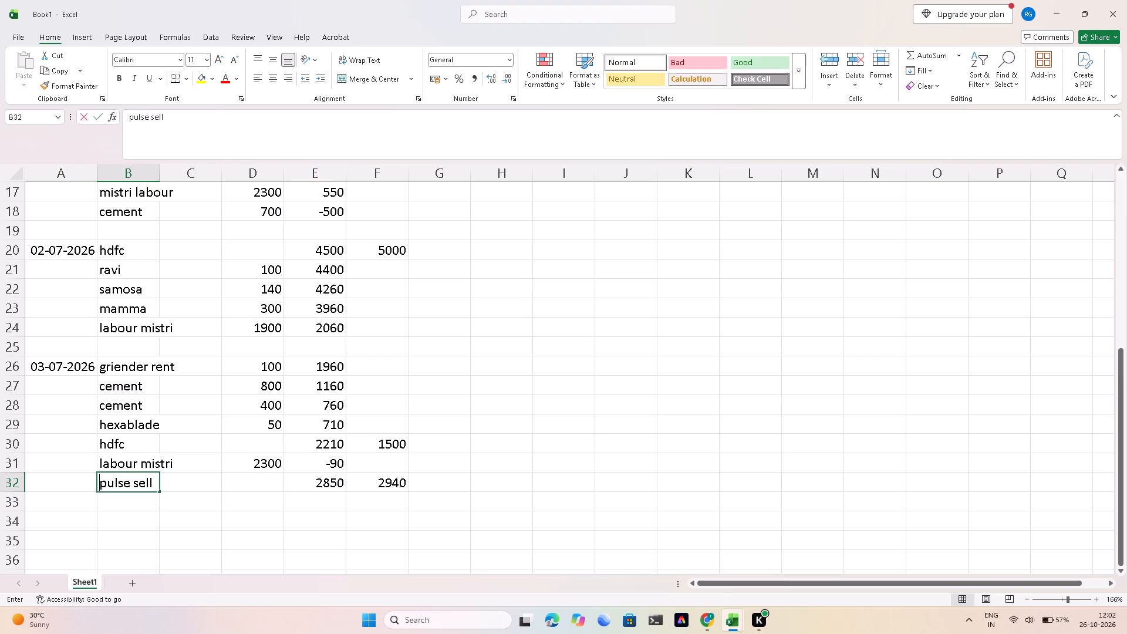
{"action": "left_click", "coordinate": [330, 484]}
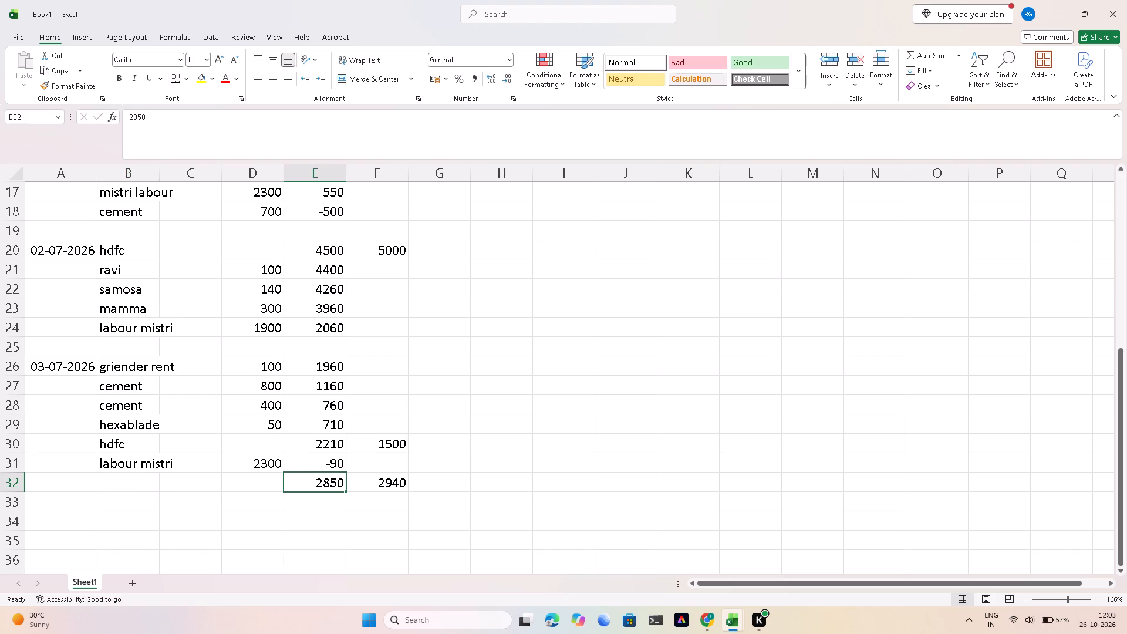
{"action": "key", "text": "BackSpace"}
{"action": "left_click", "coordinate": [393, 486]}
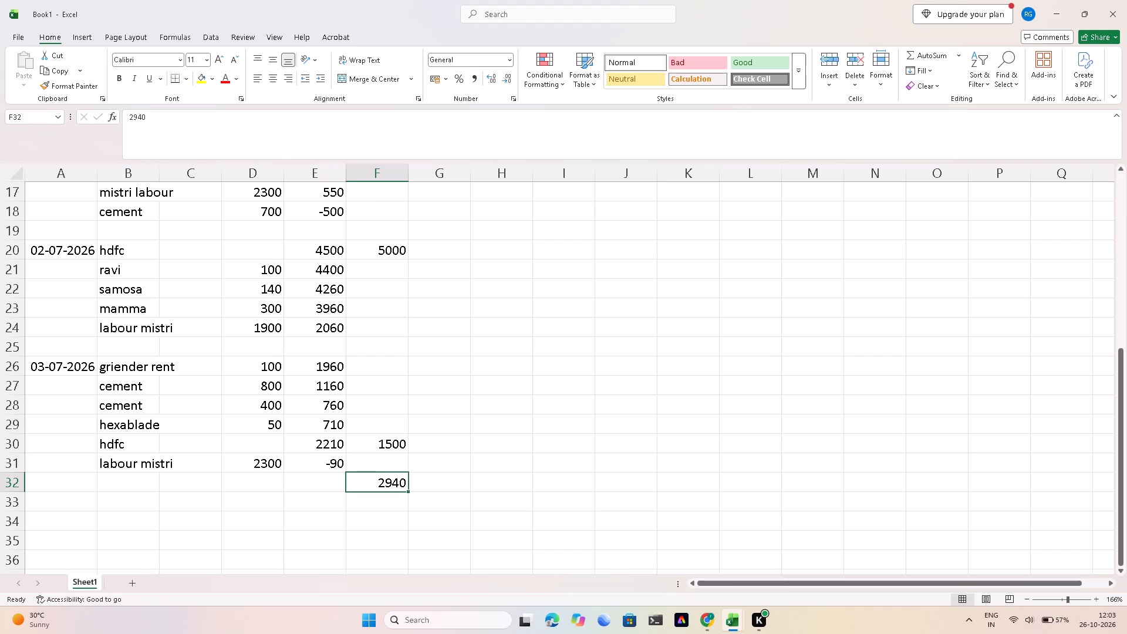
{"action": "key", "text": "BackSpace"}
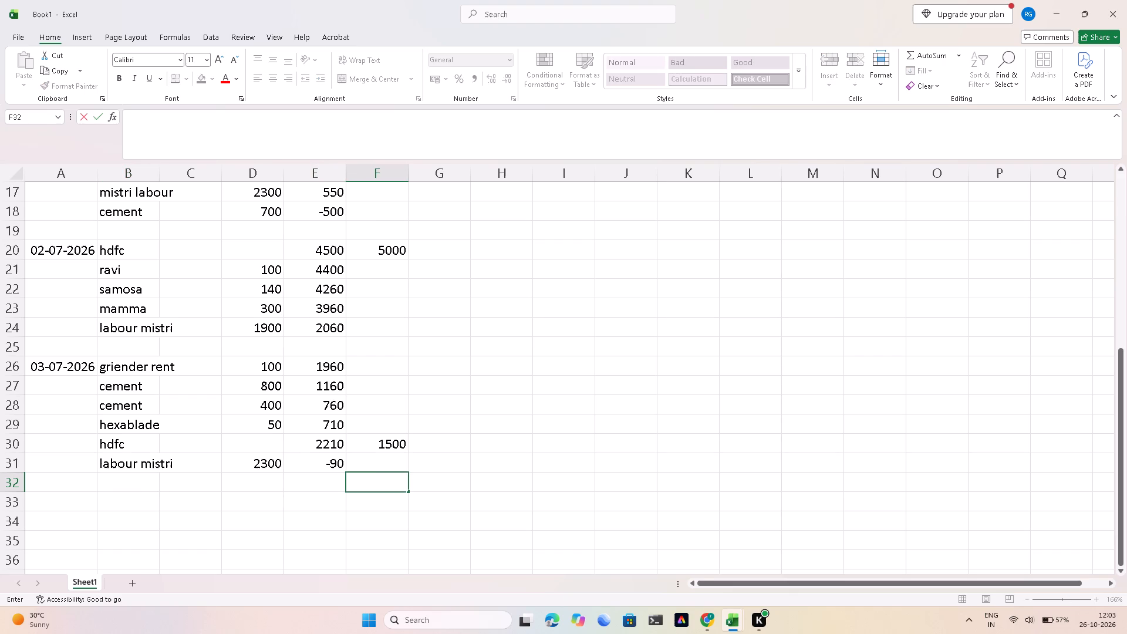
Start a new dated entry in row 33 with date 04/07/2026 and particular pulse sell.
{"action": "left_click", "coordinate": [60, 502]}
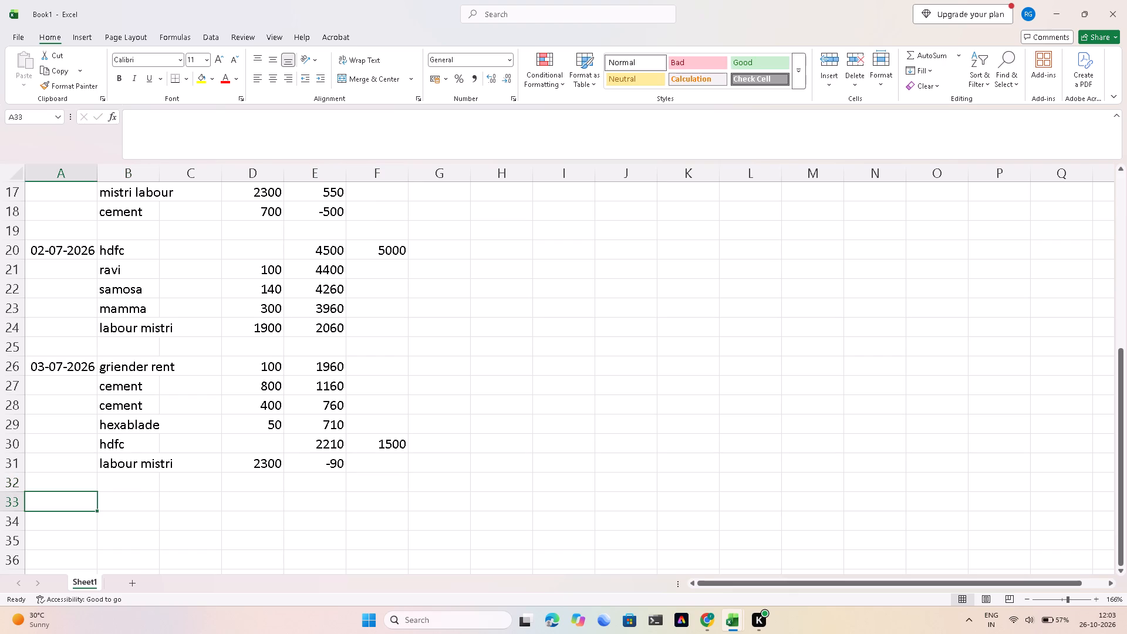
{"action": "type", "text": "04/"}
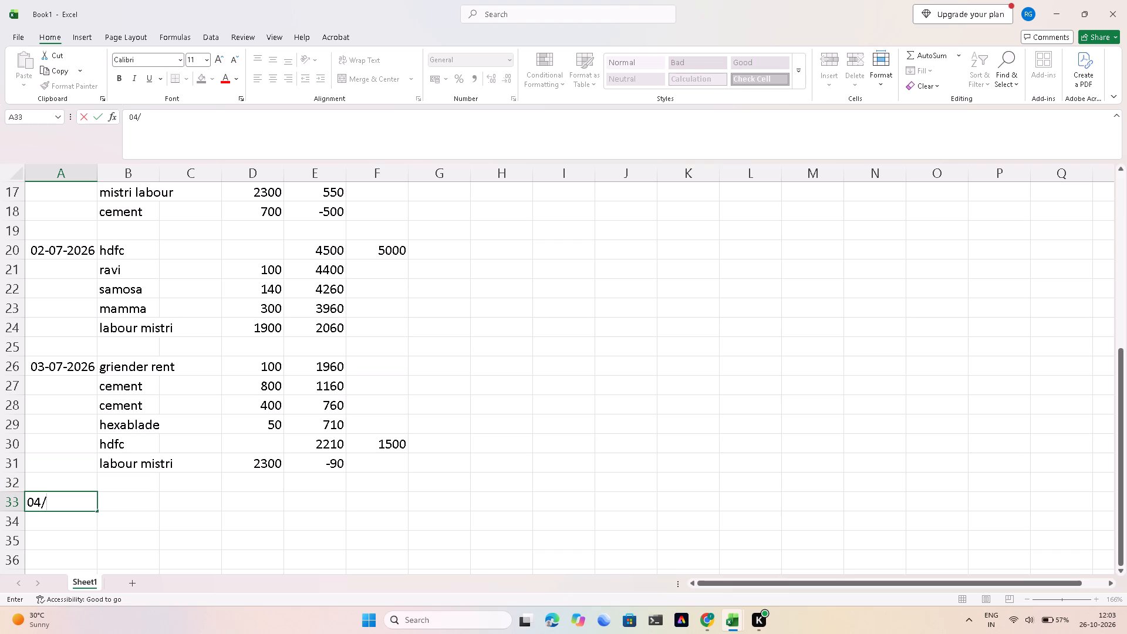
{"action": "type", "text": "07/2026"}
{"action": "key", "text": "Return"}
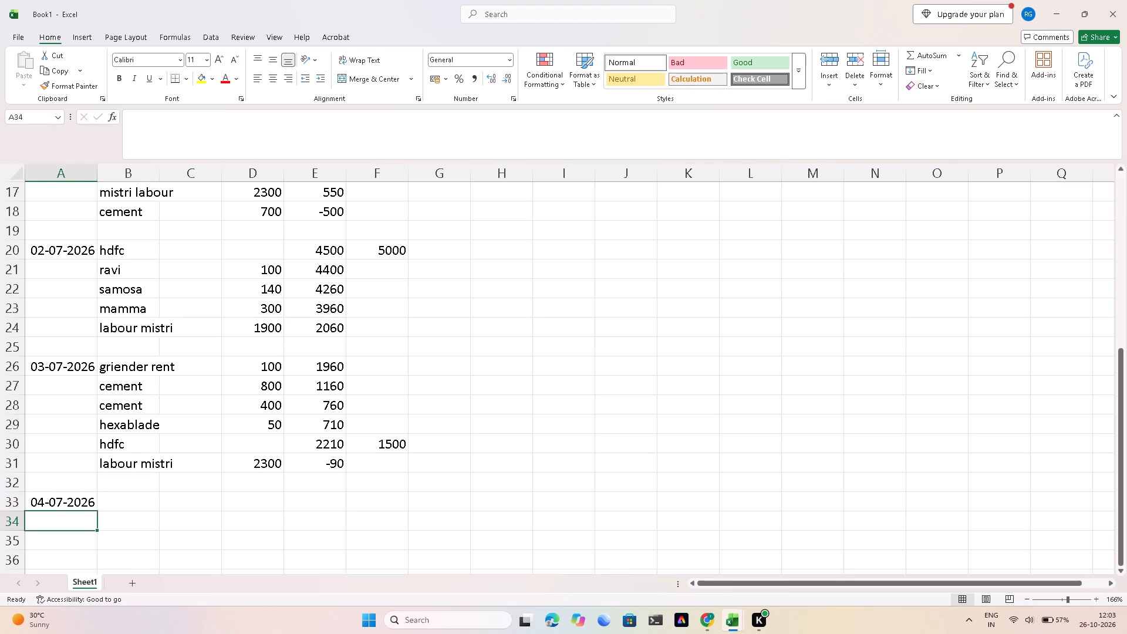
{"action": "left_click", "coordinate": [120, 507]}
{"action": "type", "text": "pulse sell"}
{"action": "key", "text": "Return"}
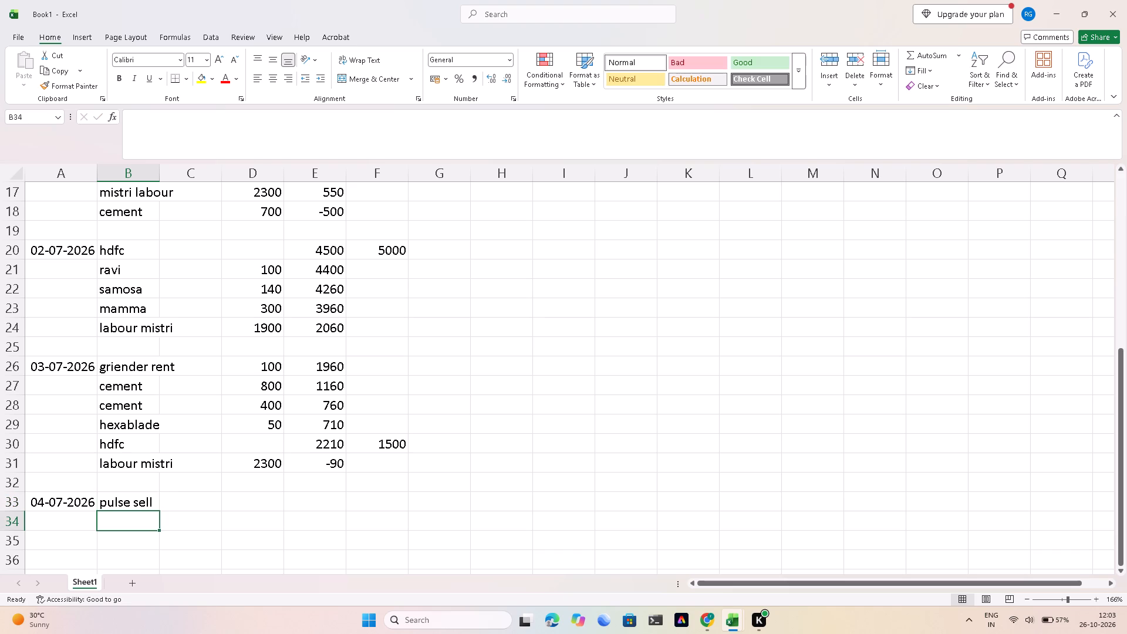
Fill the row 33 pulse sell entry with 2940 in column F and balance 2850.
{"action": "left_click", "coordinate": [262, 498]}
{"action": "scroll", "coordinate": [262, 498], "scroll_direction": "up", "scroll_amount": 3}
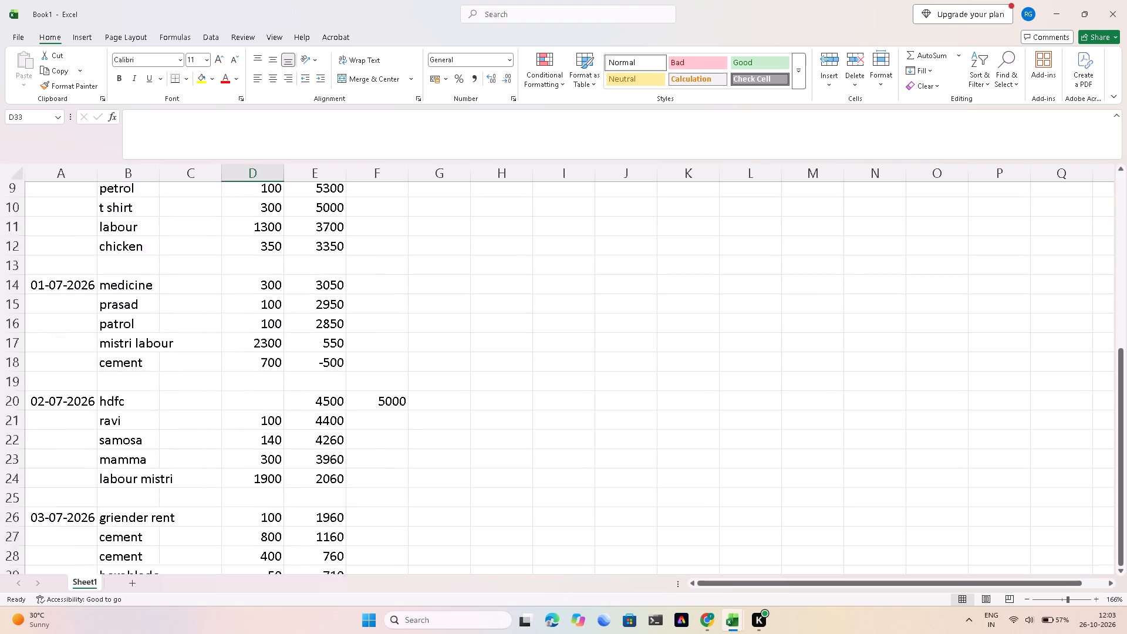
{"action": "scroll", "coordinate": [262, 498], "scroll_direction": "up", "scroll_amount": 3}
{"action": "scroll", "coordinate": [262, 498], "scroll_direction": "down", "scroll_amount": 2}
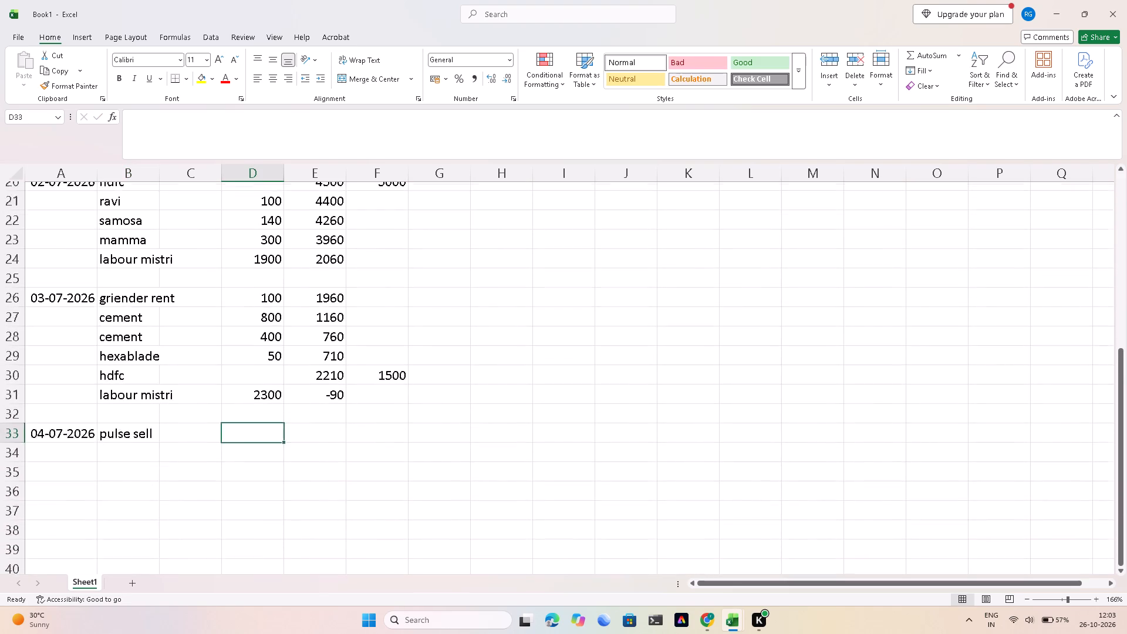
{"action": "scroll", "coordinate": [338, 392], "scroll_direction": "up", "scroll_amount": 6}
{"action": "scroll", "coordinate": [338, 392], "scroll_direction": "down", "scroll_amount": 1}
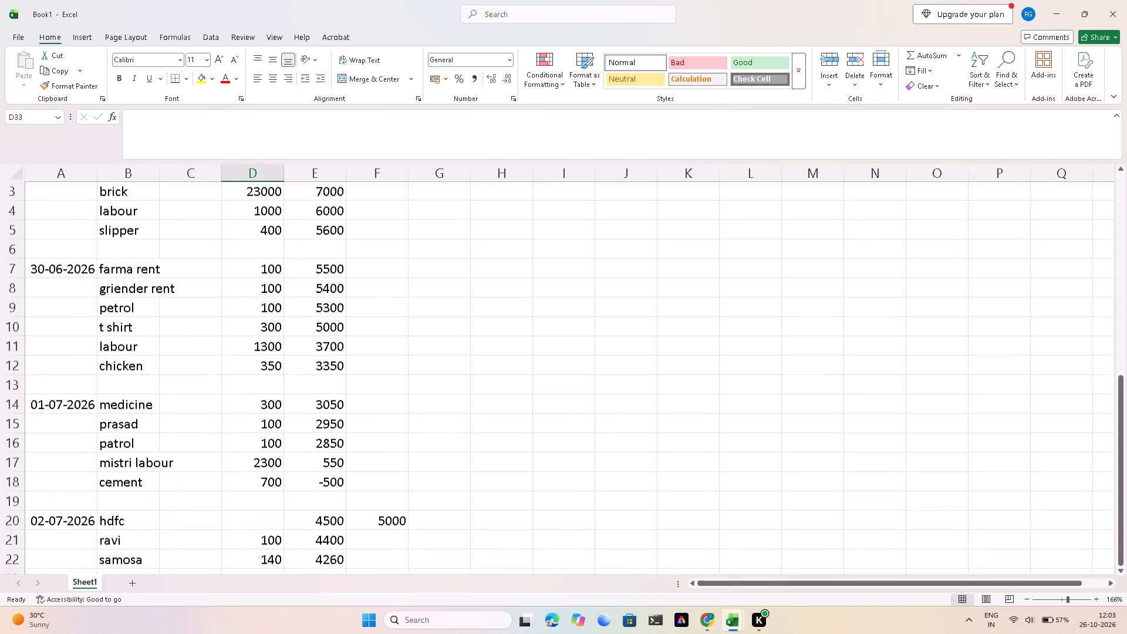
{"action": "scroll", "coordinate": [371, 528], "scroll_direction": "down", "scroll_amount": 3}
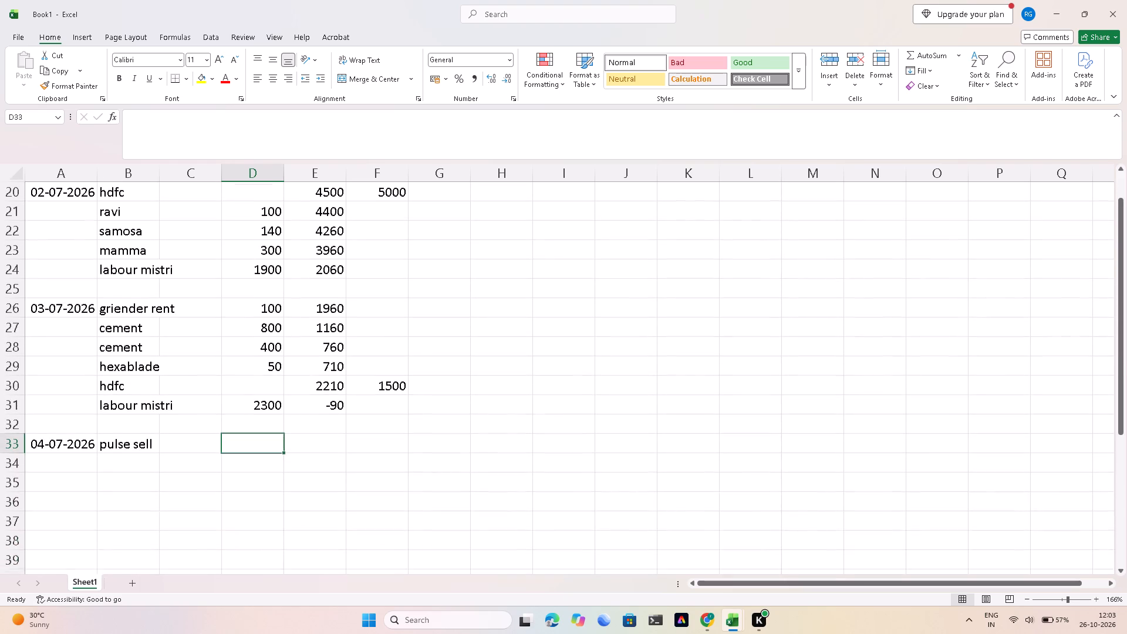
{"action": "left_click", "coordinate": [374, 443]}
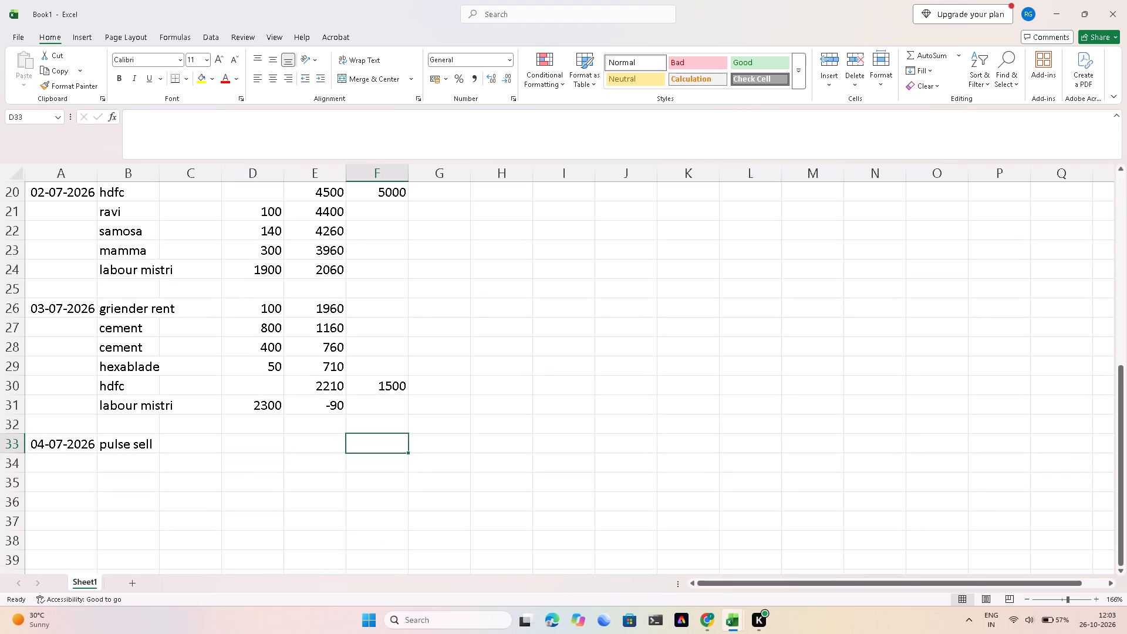
{"action": "scroll", "coordinate": [374, 443], "scroll_direction": "up", "scroll_amount": 1}
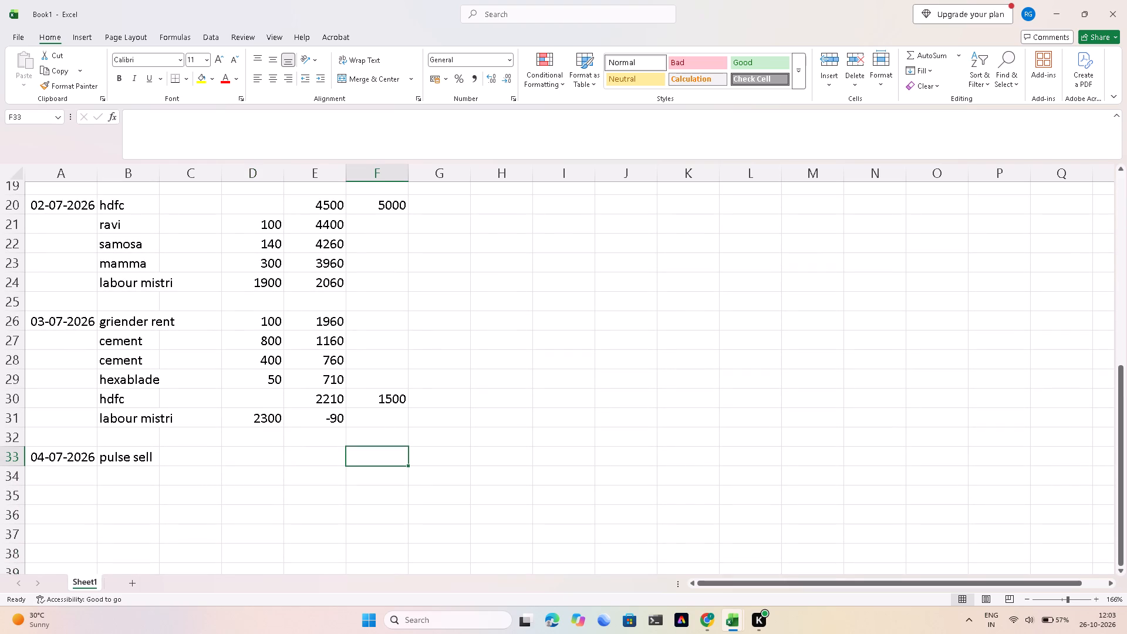
{"action": "type", "text": "2940"}
{"action": "key", "text": "Return"}
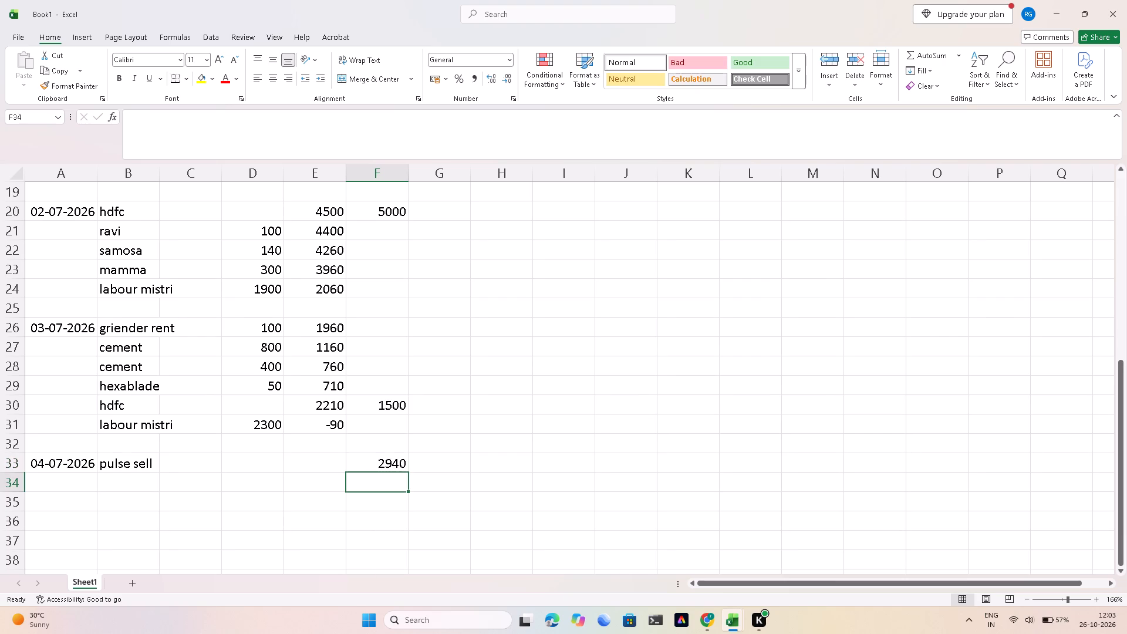
{"action": "left_click", "coordinate": [251, 466]}
{"action": "scroll", "coordinate": [251, 466], "scroll_direction": "up", "scroll_amount": 6}
{"action": "scroll", "coordinate": [251, 466], "scroll_direction": "down", "scroll_amount": 4}
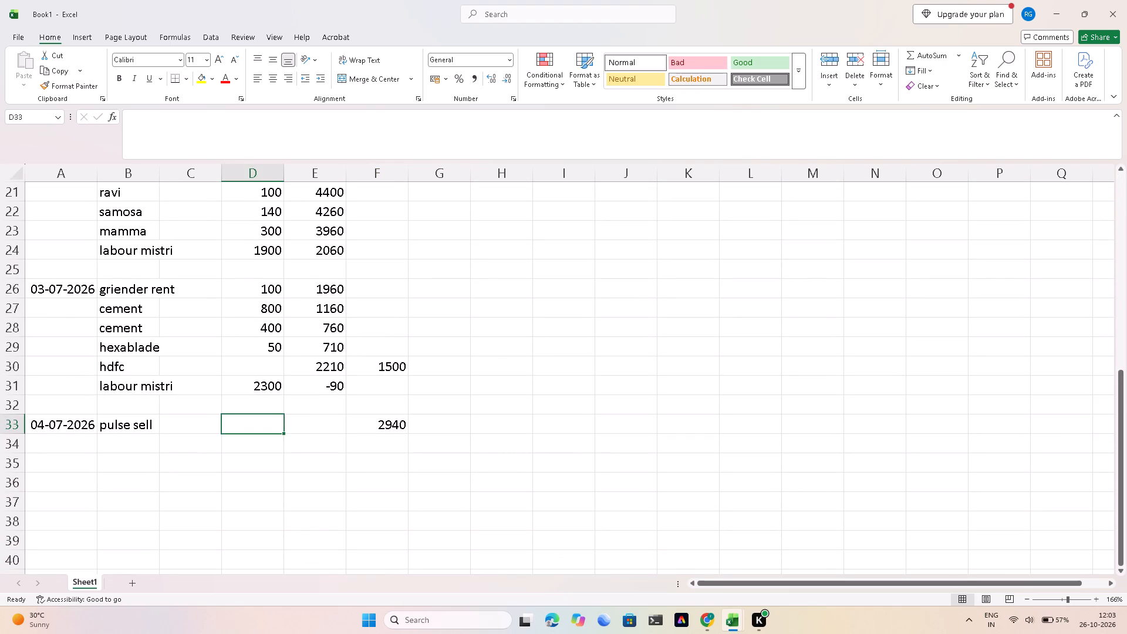
{"action": "left_click", "coordinate": [305, 428]}
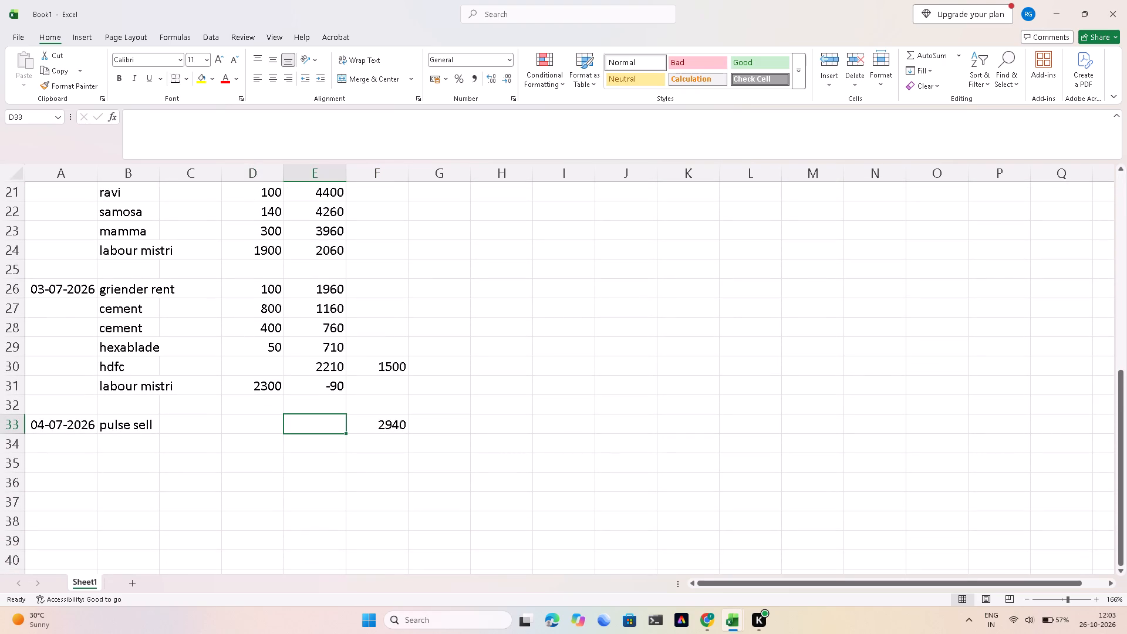
{"action": "type", "text": "2850"}
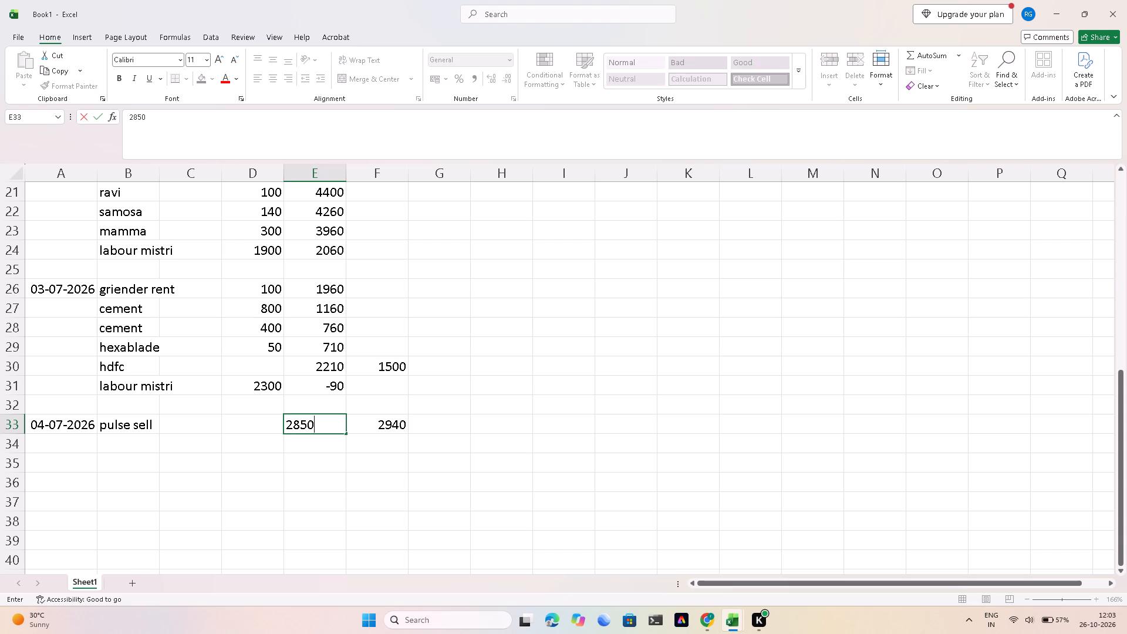
{"action": "key", "text": "Return"}
Add a rent entry in row 34 with 5000 in column F and balance 7940 in column E.
{"action": "left_click", "coordinate": [103, 445]}
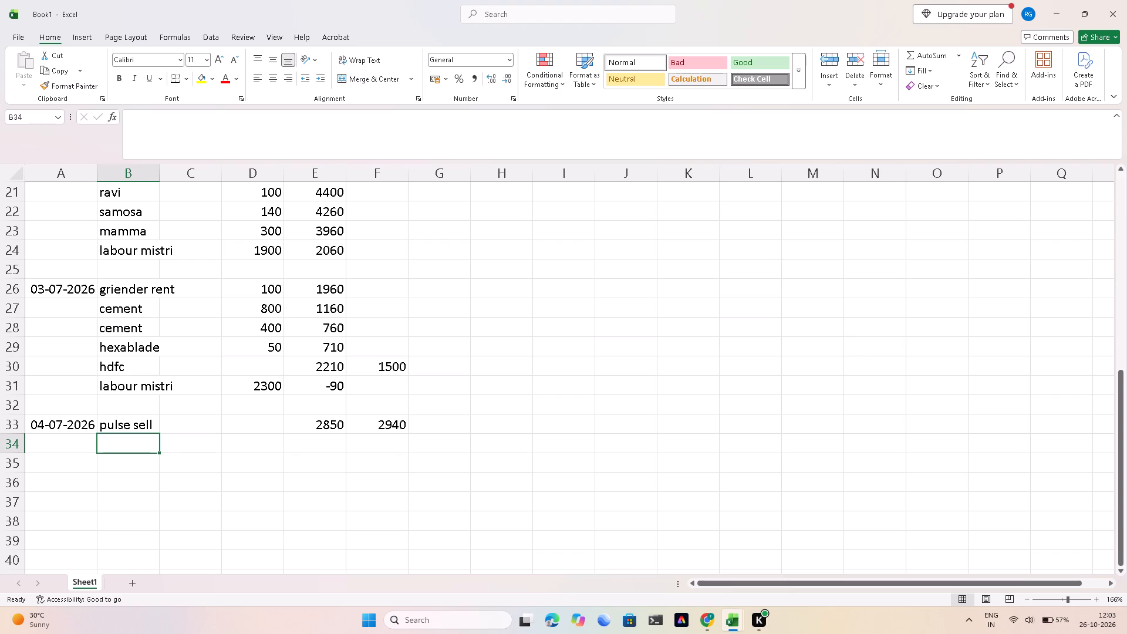
{"action": "type", "text": "rent"}
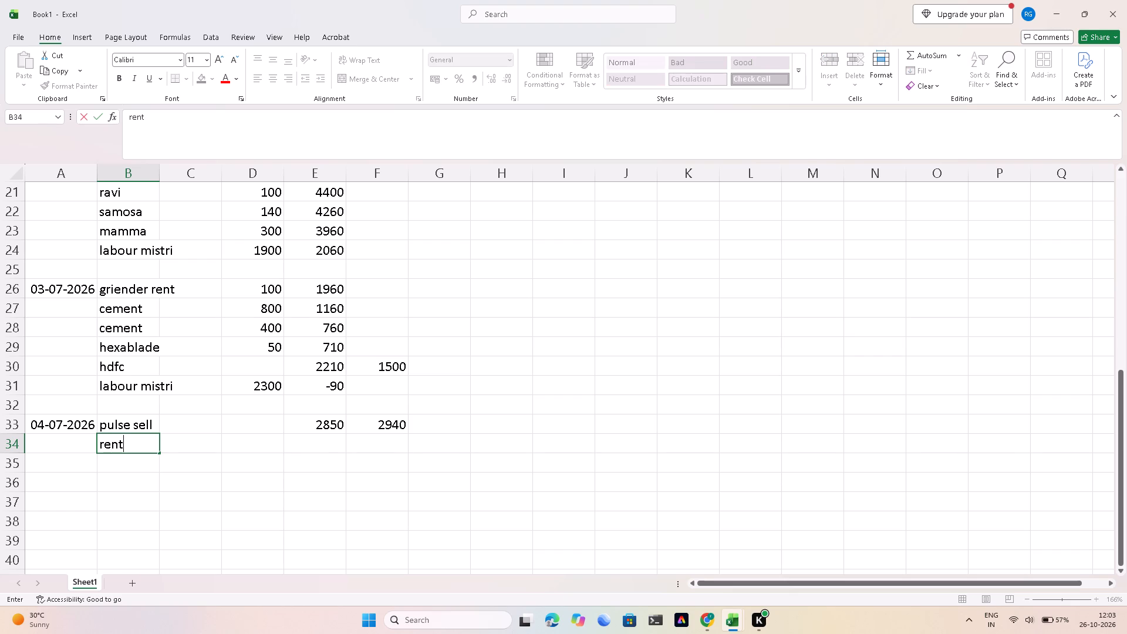
{"action": "key", "text": "space"}
{"action": "left_click", "coordinate": [380, 446]}
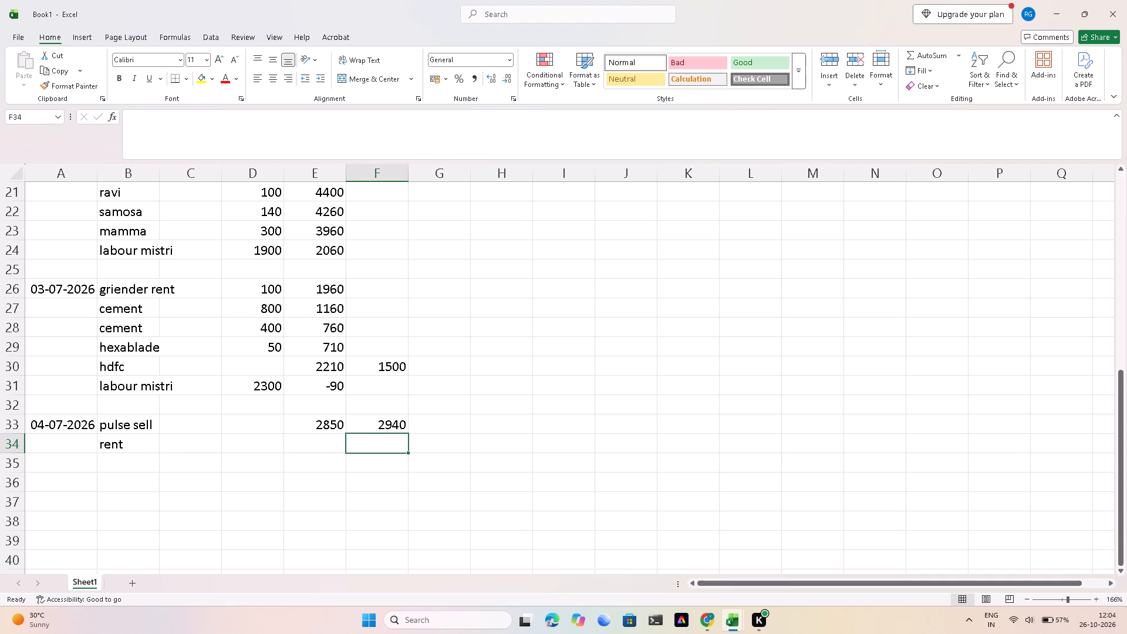
{"action": "type", "text": "5000"}
{"action": "key", "text": "Return"}
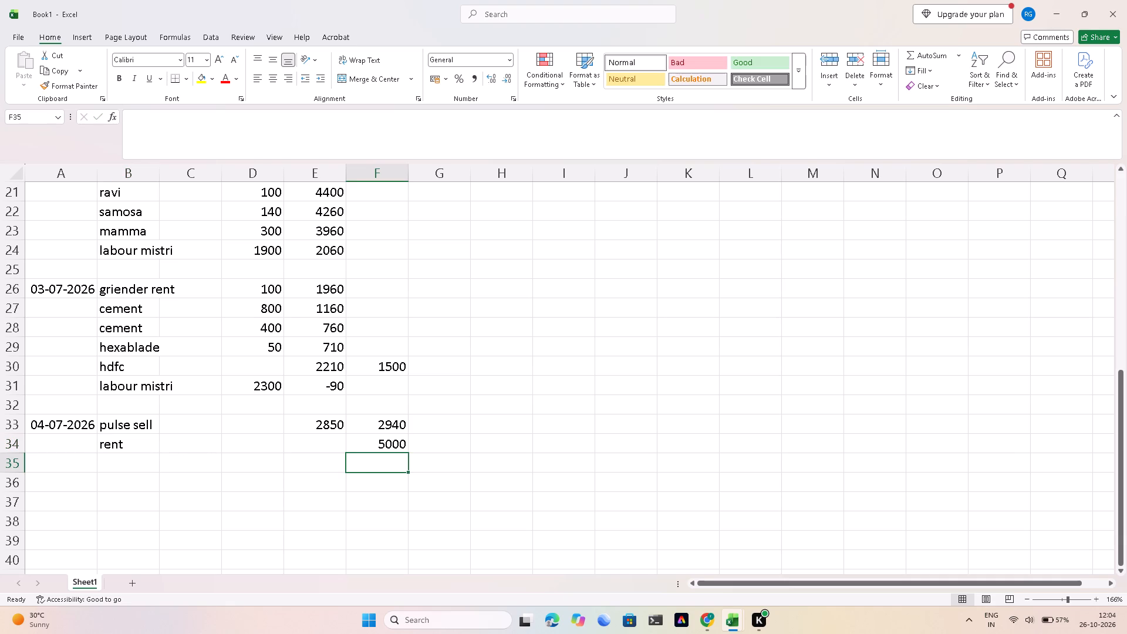
{"action": "left_click", "coordinate": [324, 443]}
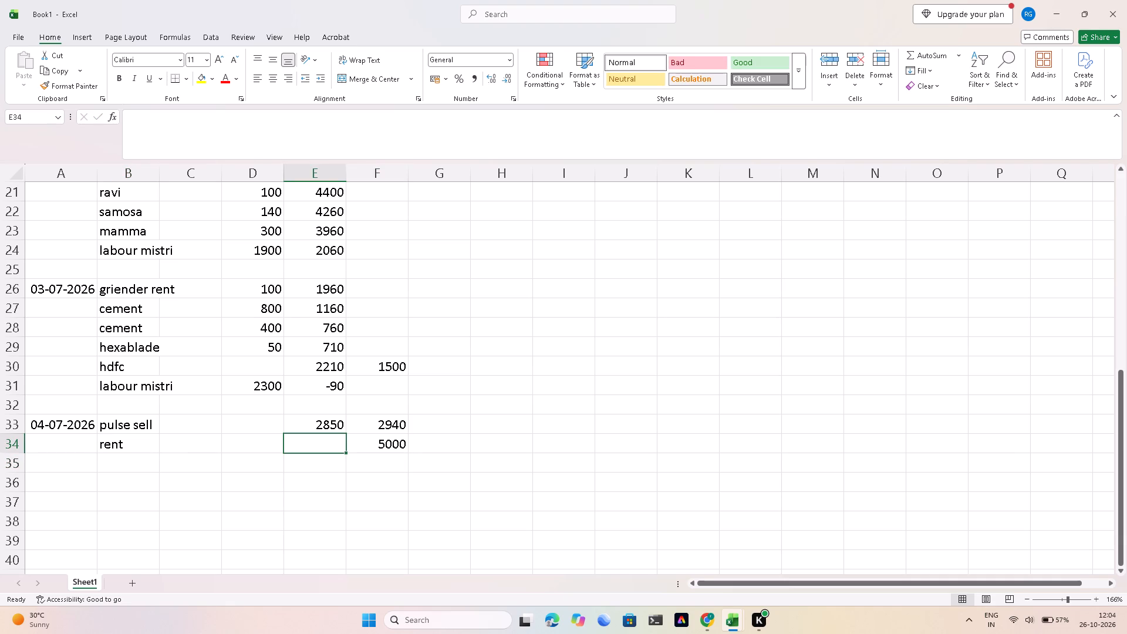
{"action": "key", "text": "7"}
{"action": "type", "text": "940"}
{"action": "key", "text": "Return"}
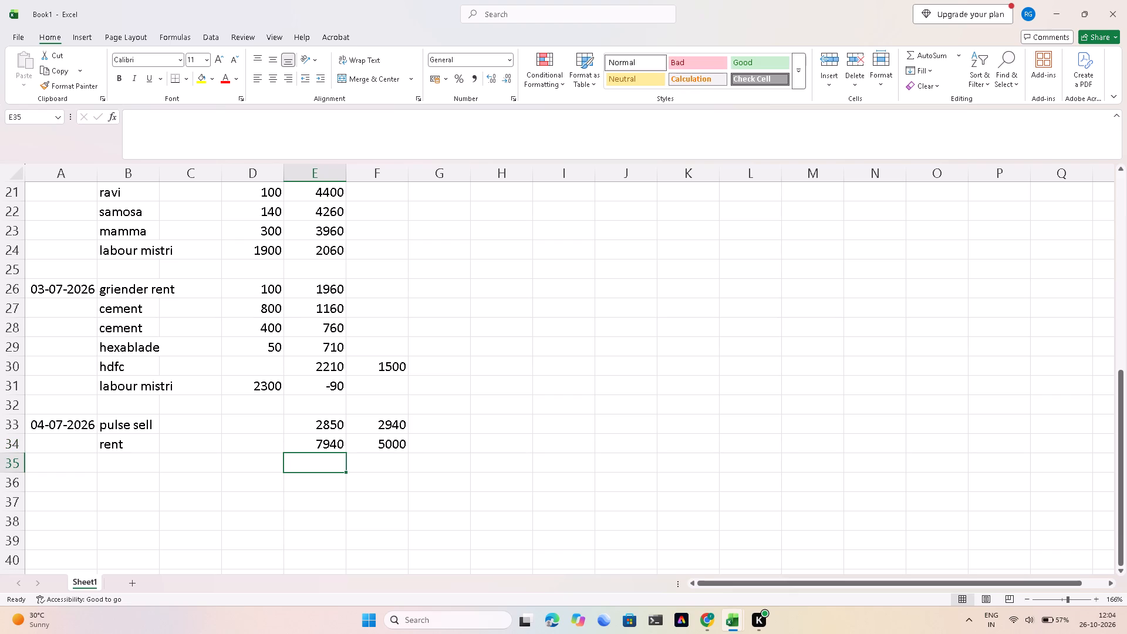
Add the particular ragini dawa in row 35 with an expense of 1500 in column D.
{"action": "left_click", "coordinate": [116, 472]}
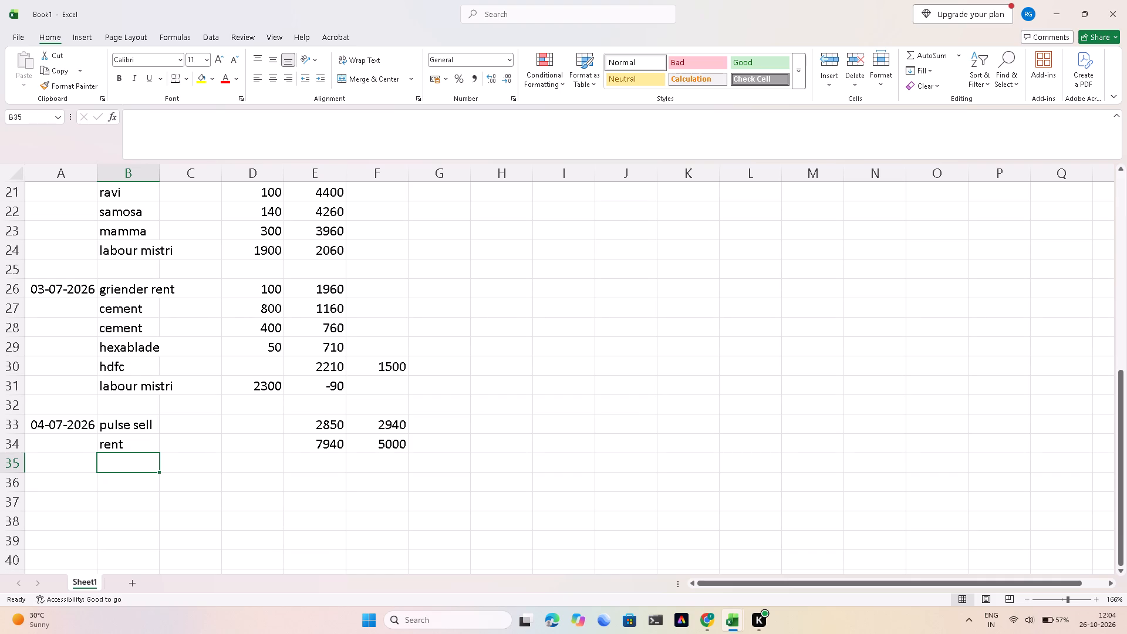
{"action": "type", "text": "ragini dawa"}
{"action": "key", "text": "Return"}
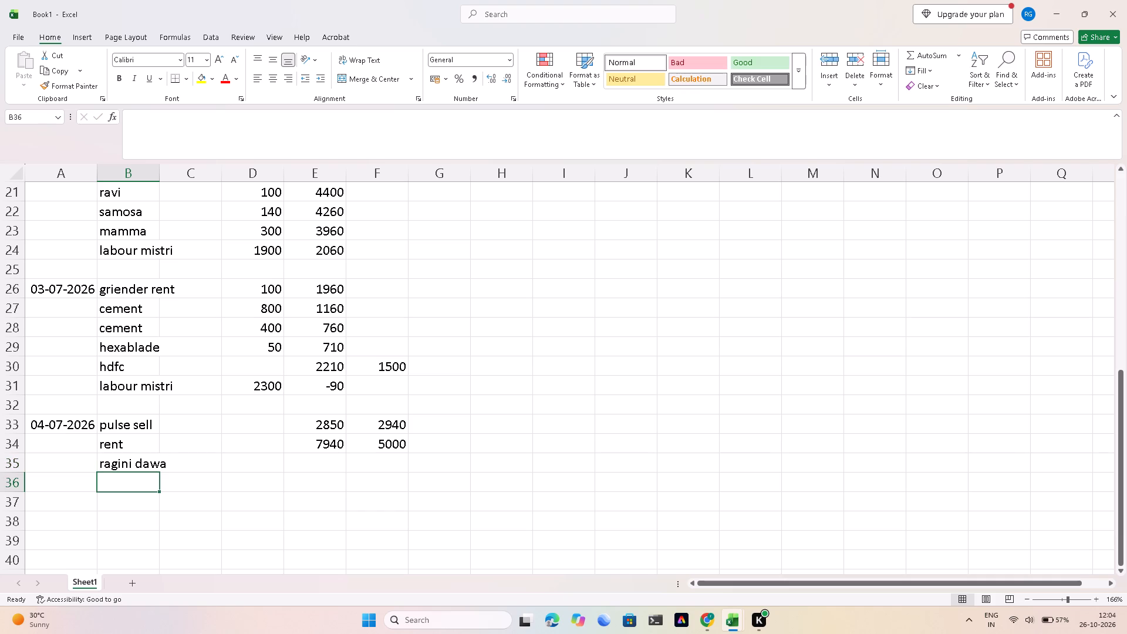
{"action": "left_click", "coordinate": [259, 467]}
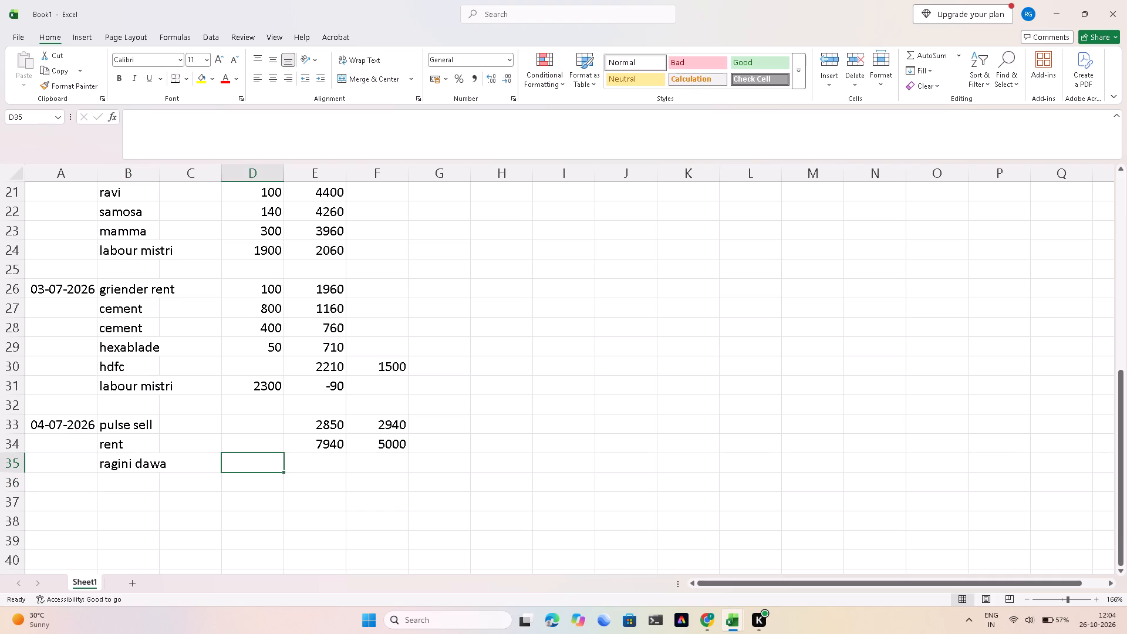
{"action": "type", "text": "1500"}
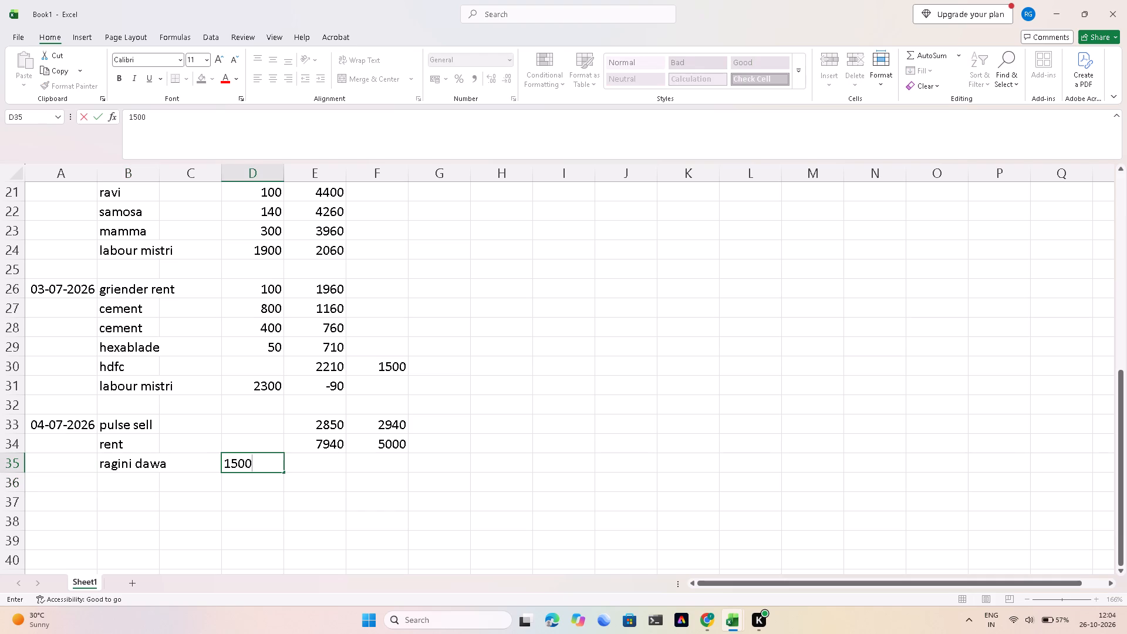
{"action": "key", "text": "Return"}
Add the particular ragini, without the word dawa, in row 36 with an expense of 1000 in column D.
{"action": "left_click", "coordinate": [116, 489]}
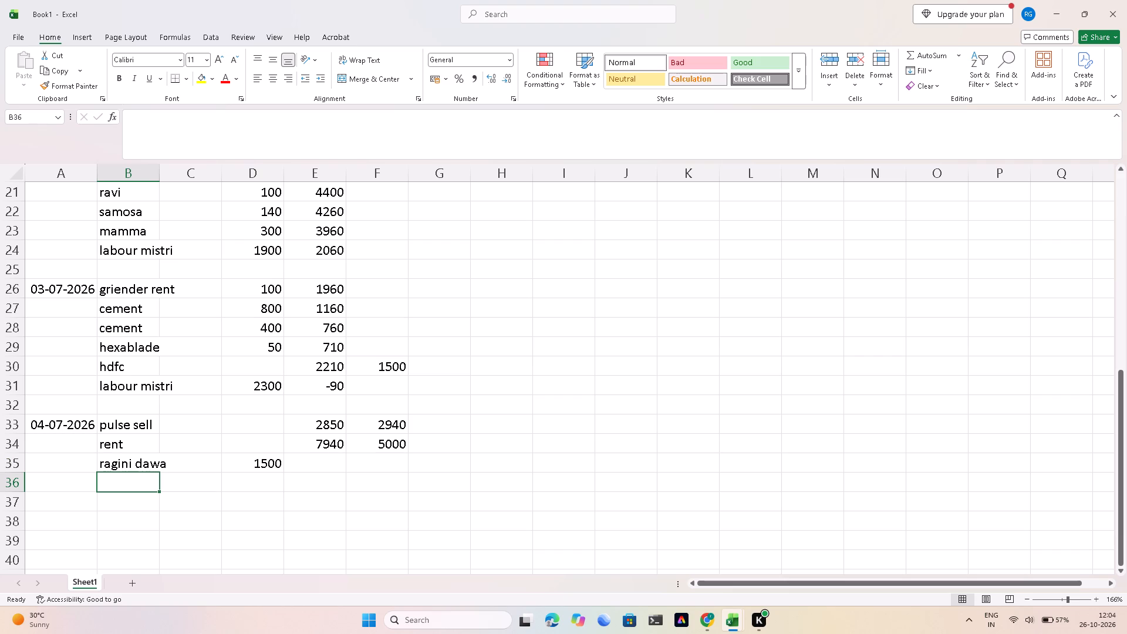
{"action": "type", "text": "ra"}
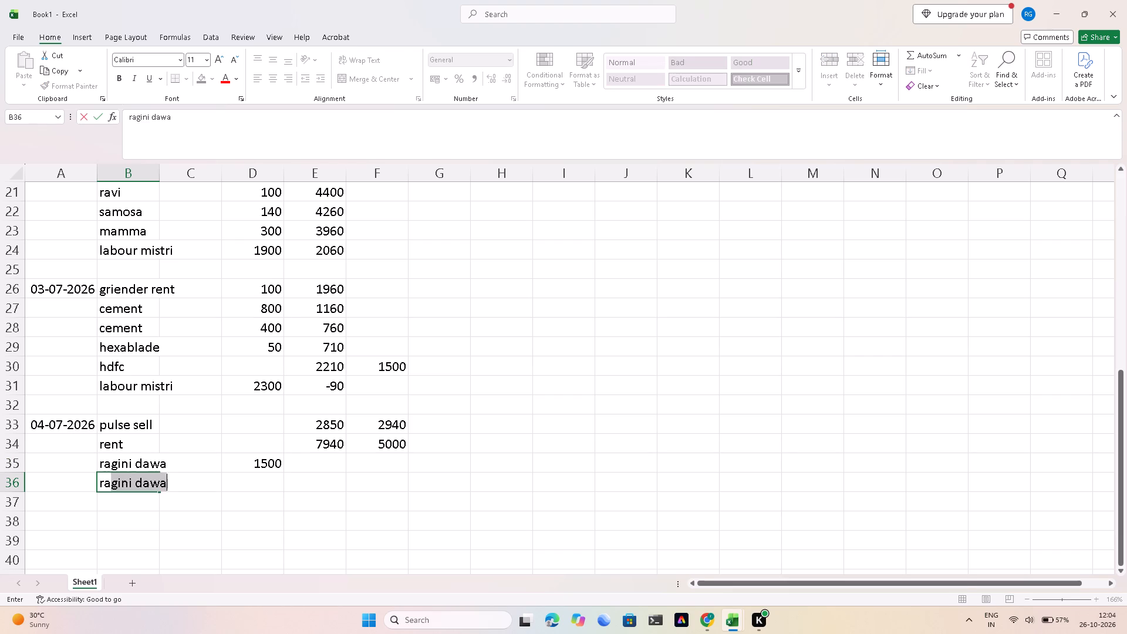
{"action": "type", "text": "gini"}
{"action": "key", "text": "Return"}
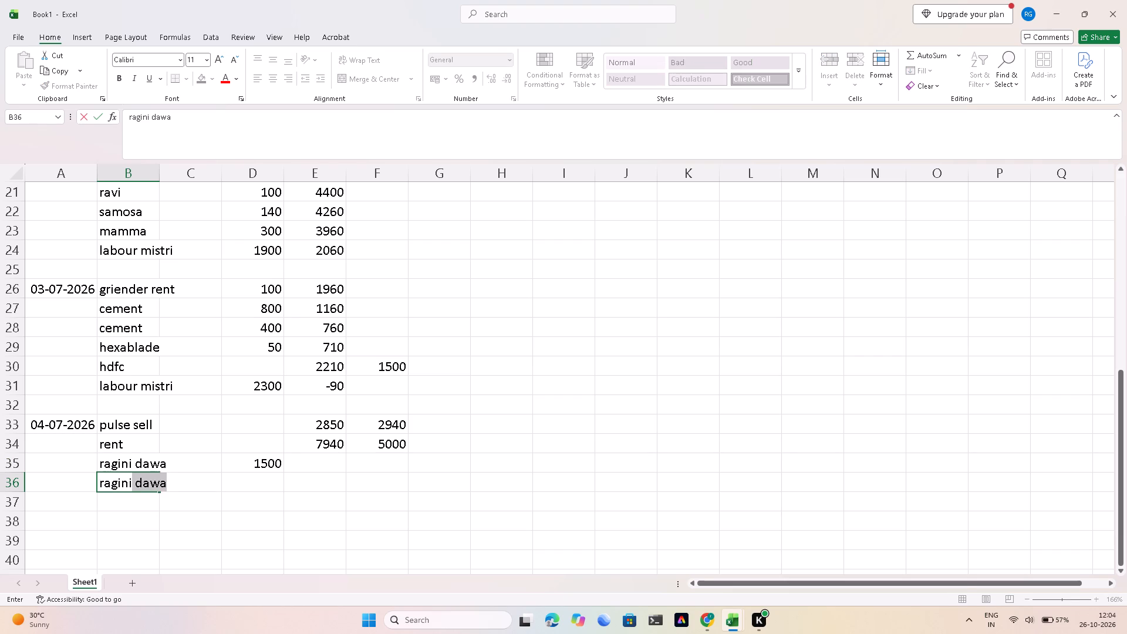
{"action": "left_click", "coordinate": [154, 484]}
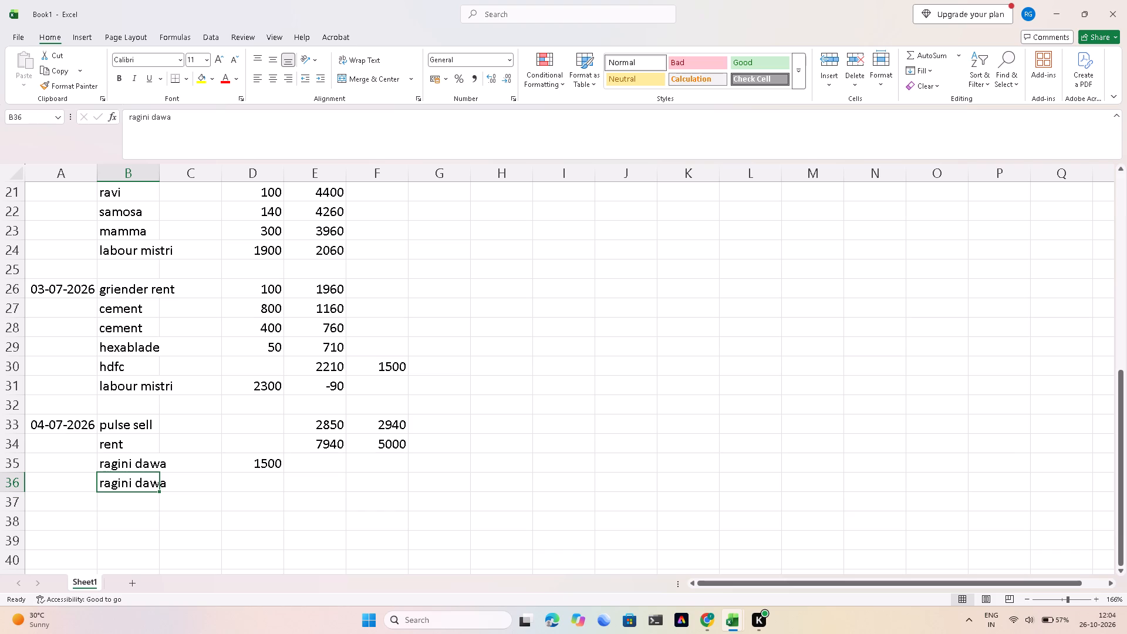
{"action": "left_click", "coordinate": [178, 484]}
{"action": "key", "text": "BackSpace"}
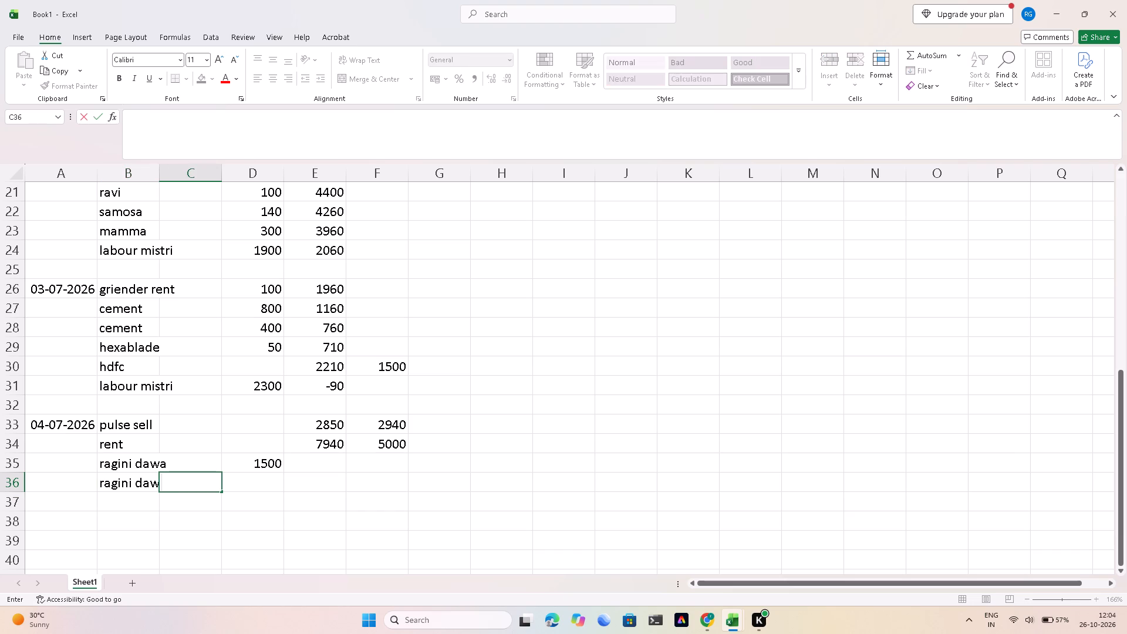
{"action": "left_click", "coordinate": [149, 484]}
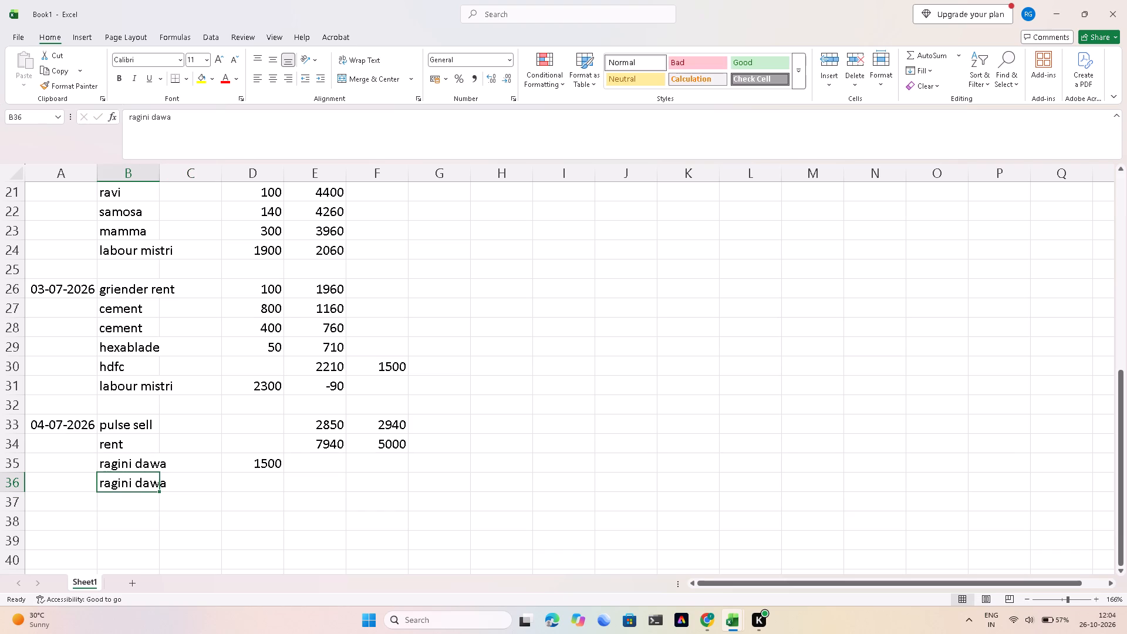
{"action": "left_click", "coordinate": [149, 484]}
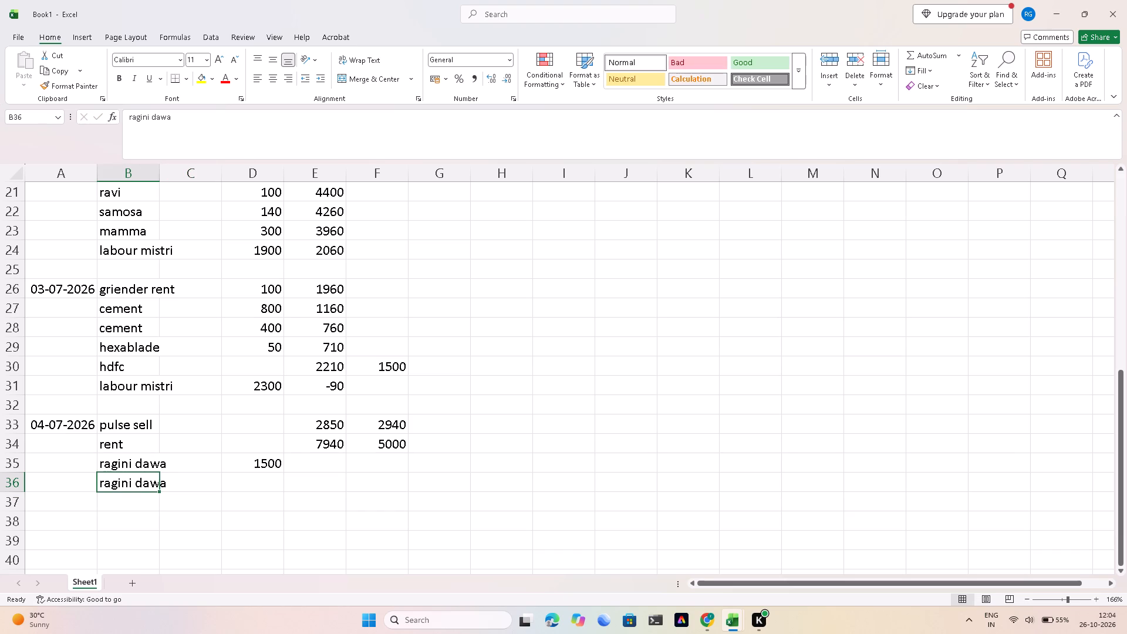
{"action": "double_click", "coordinate": [149, 484]}
{"action": "key", "text": "BackSpace"}
{"action": "key", "text": "BackSpace"}
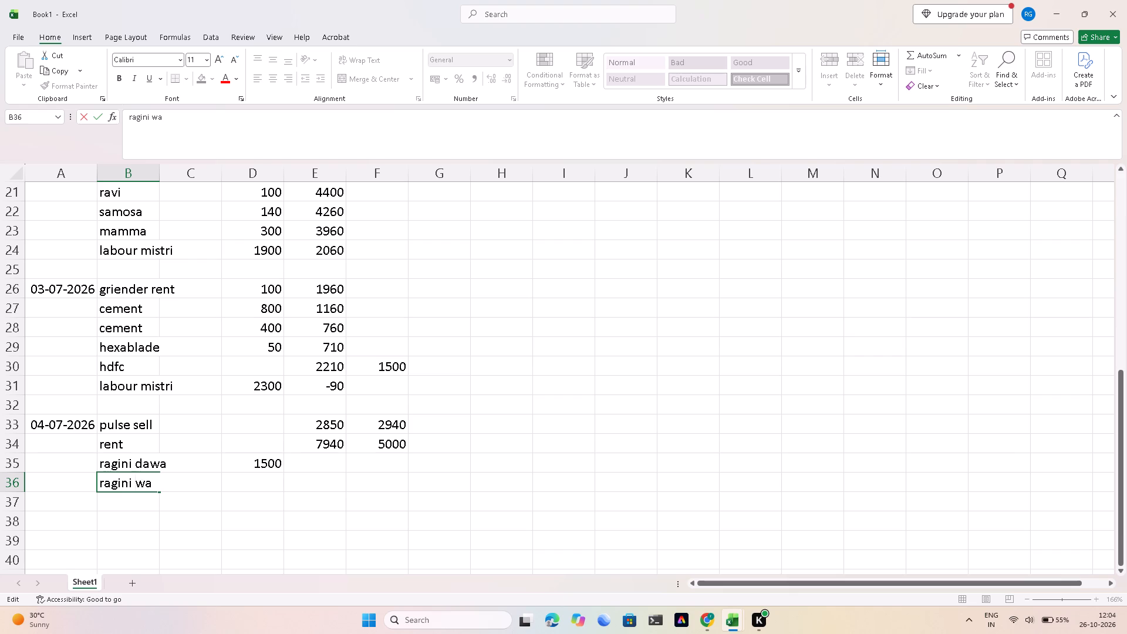
{"action": "left_click", "coordinate": [149, 484]}
{"action": "left_click", "coordinate": [152, 483]}
{"action": "key", "text": "BackSpace"}
{"action": "key", "text": "BackSpace"}
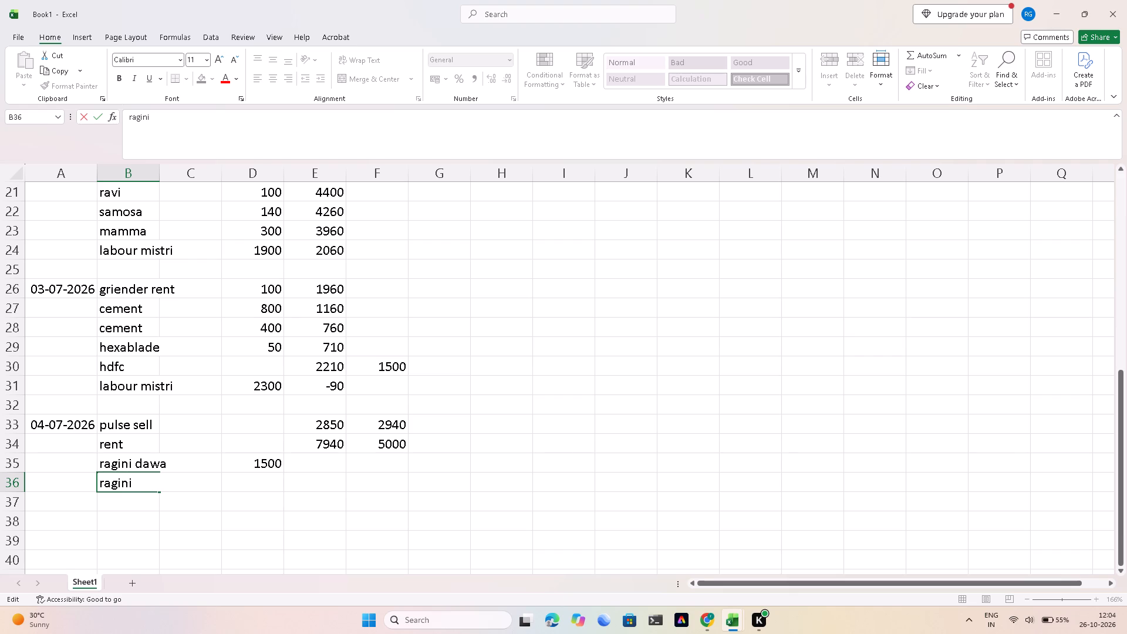
{"action": "left_click", "coordinate": [264, 477]}
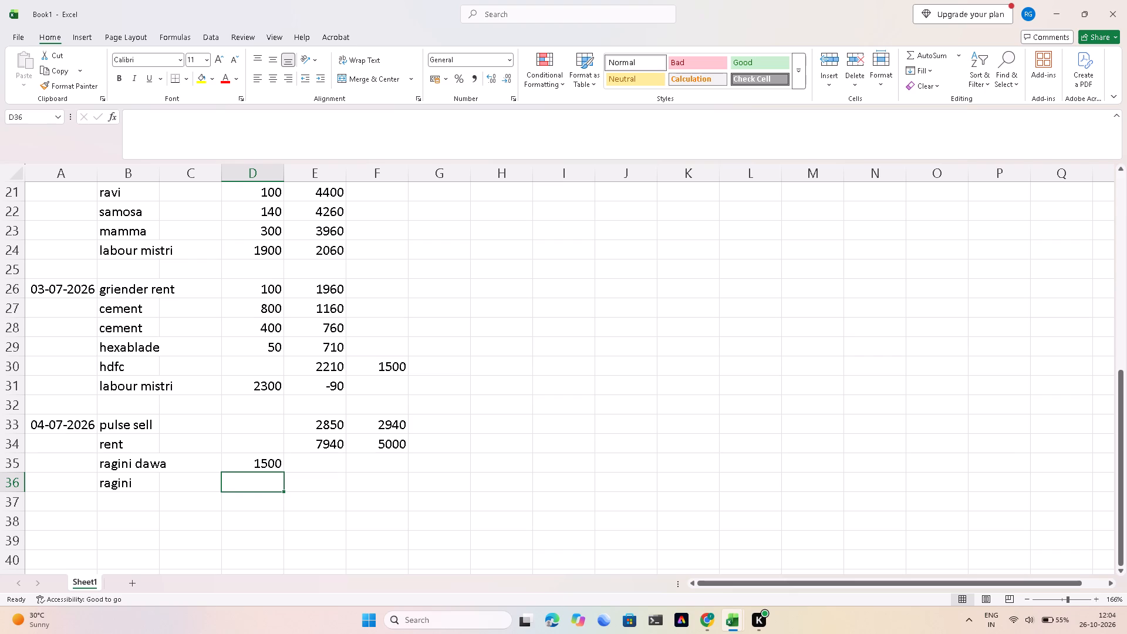
{"action": "type", "text": "1000"}
{"action": "key", "text": "Return"}
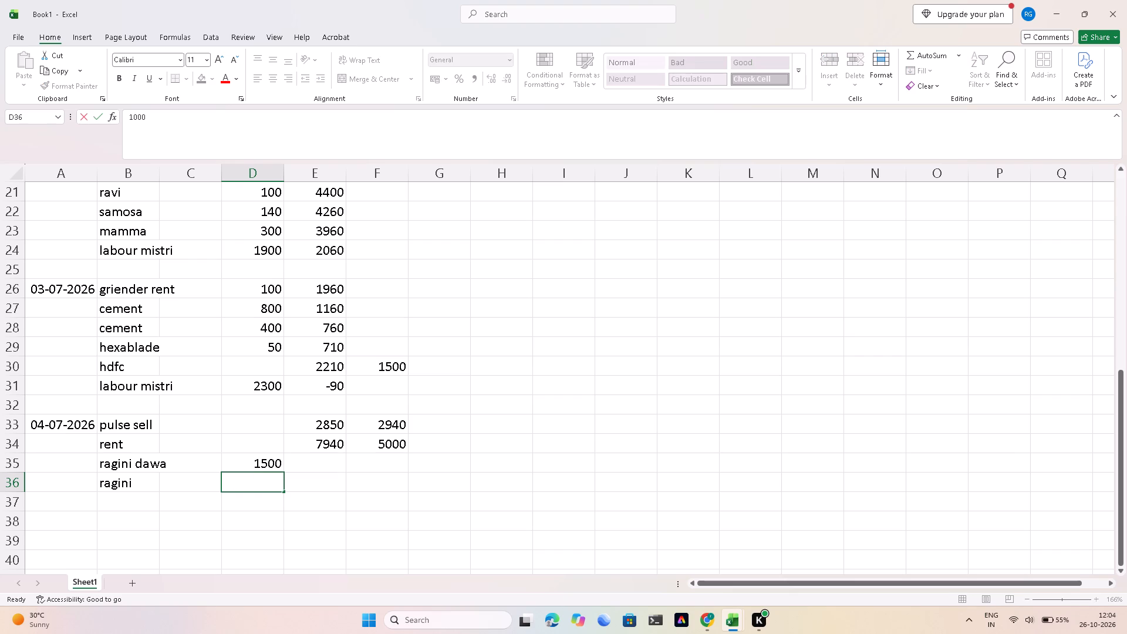
Add the particular rent griender in row 37 with an expense of 200 in column D.
{"action": "left_click", "coordinate": [119, 501]}
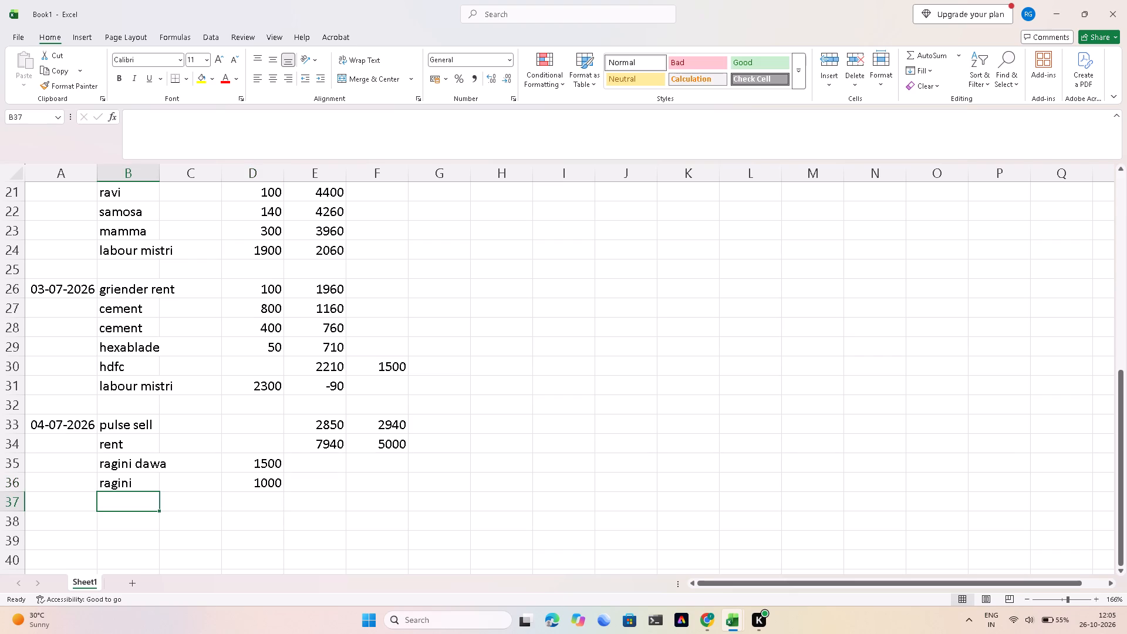
{"action": "type", "text": "rent griender"}
{"action": "key", "text": "Return"}
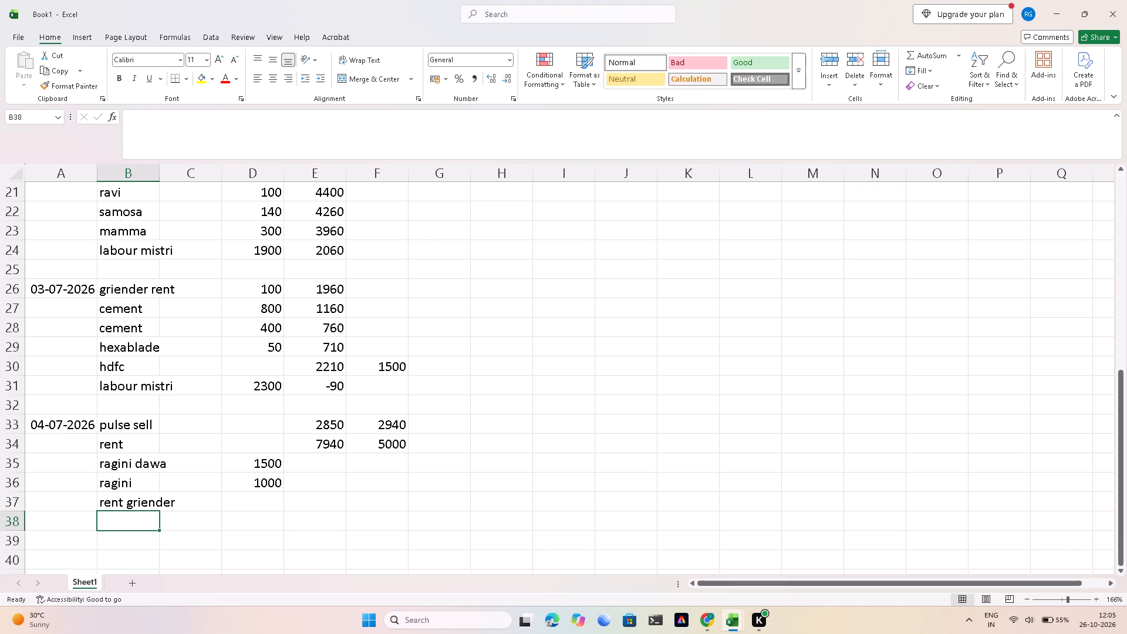
{"action": "left_click", "coordinate": [262, 503]}
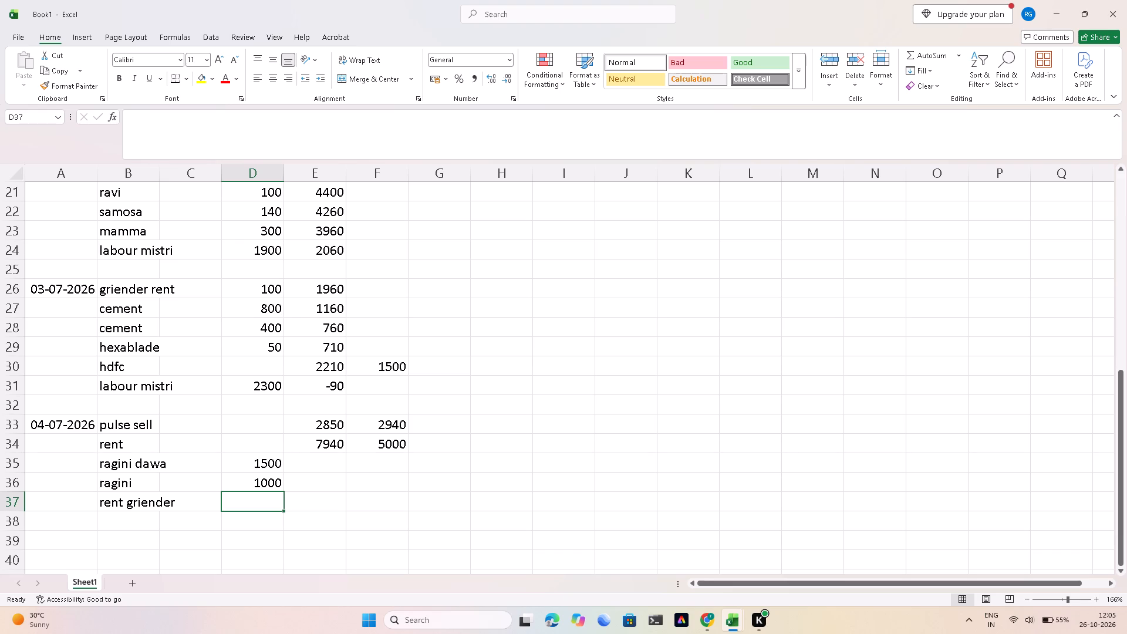
{"action": "type", "text": "200"}
{"action": "key", "text": "Return"}
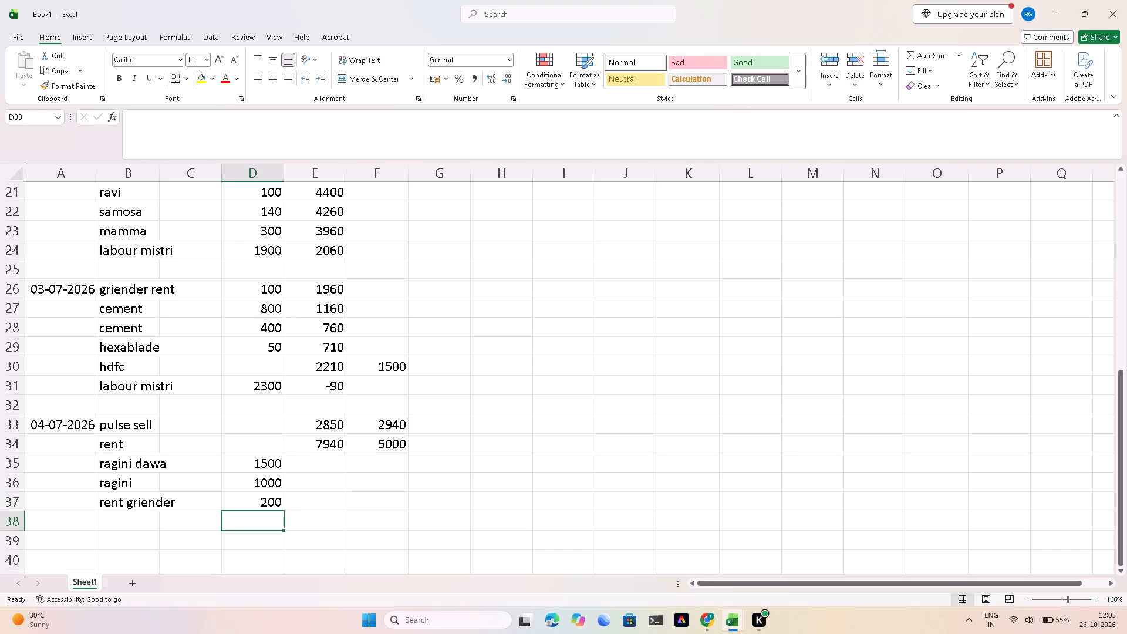
Add the particular nut bolt in row 38 with an expense of 100 in column D.
{"action": "left_click", "coordinate": [109, 523]}
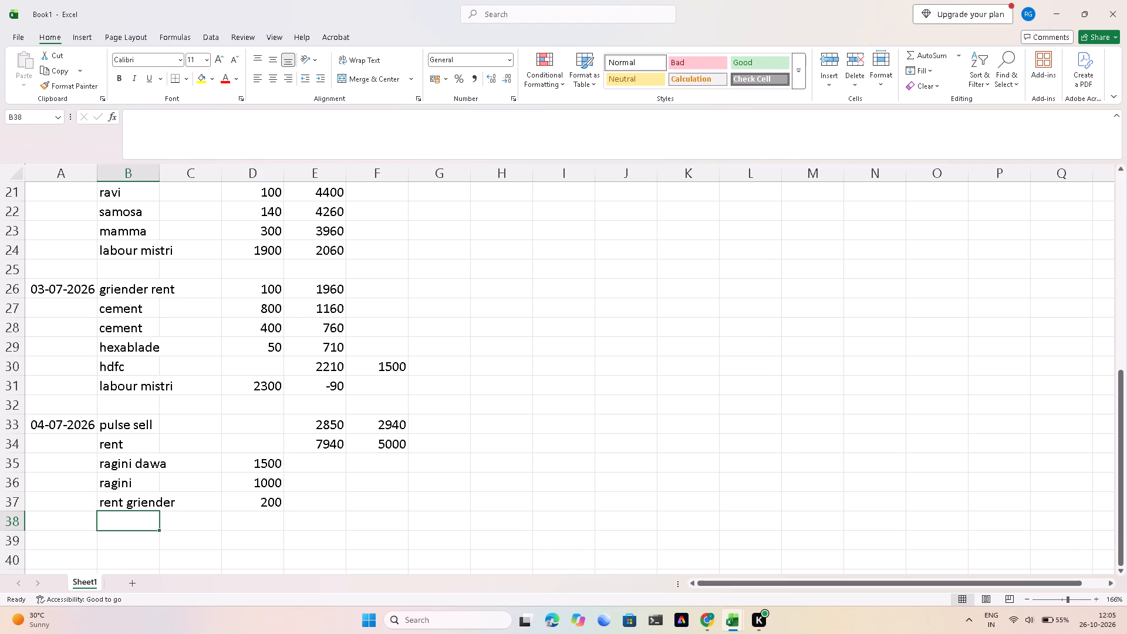
{"action": "type", "text": "nur"}
{"action": "key", "text": "BackSpace"}
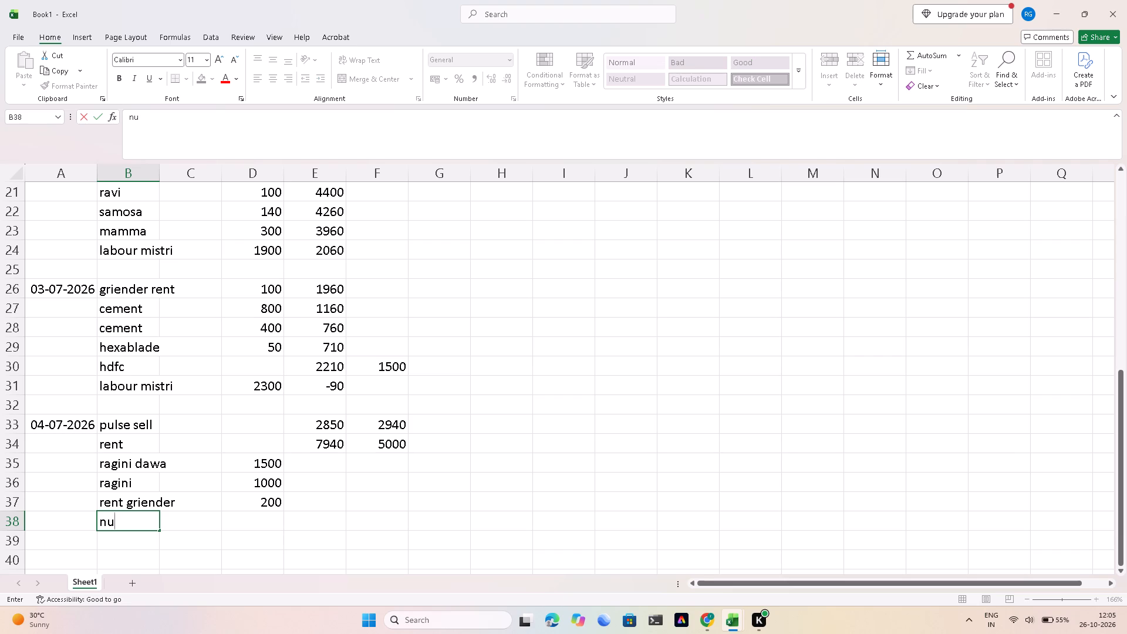
{"action": "type", "text": "t bolt"}
{"action": "key", "text": "Return"}
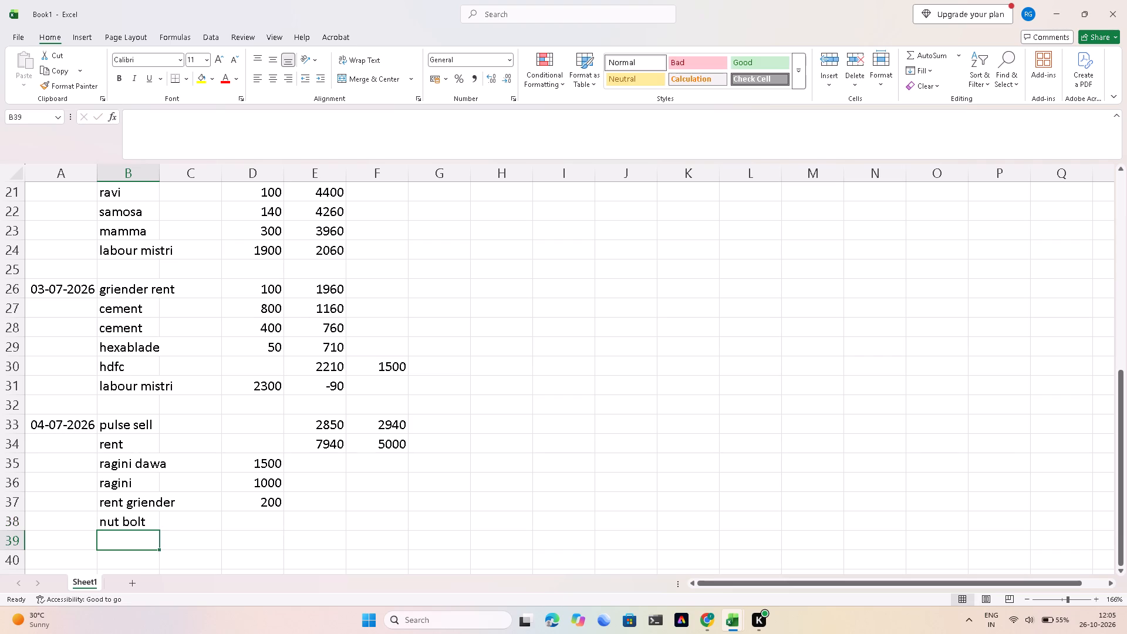
{"action": "left_click", "coordinate": [251, 522]}
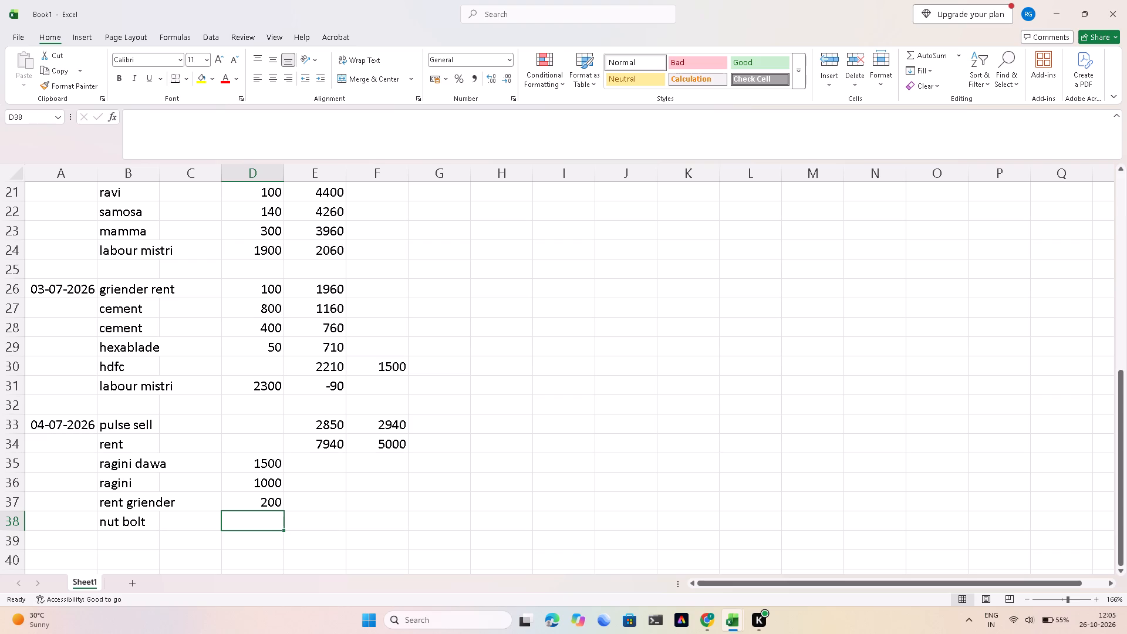
{"action": "type", "text": "100"}
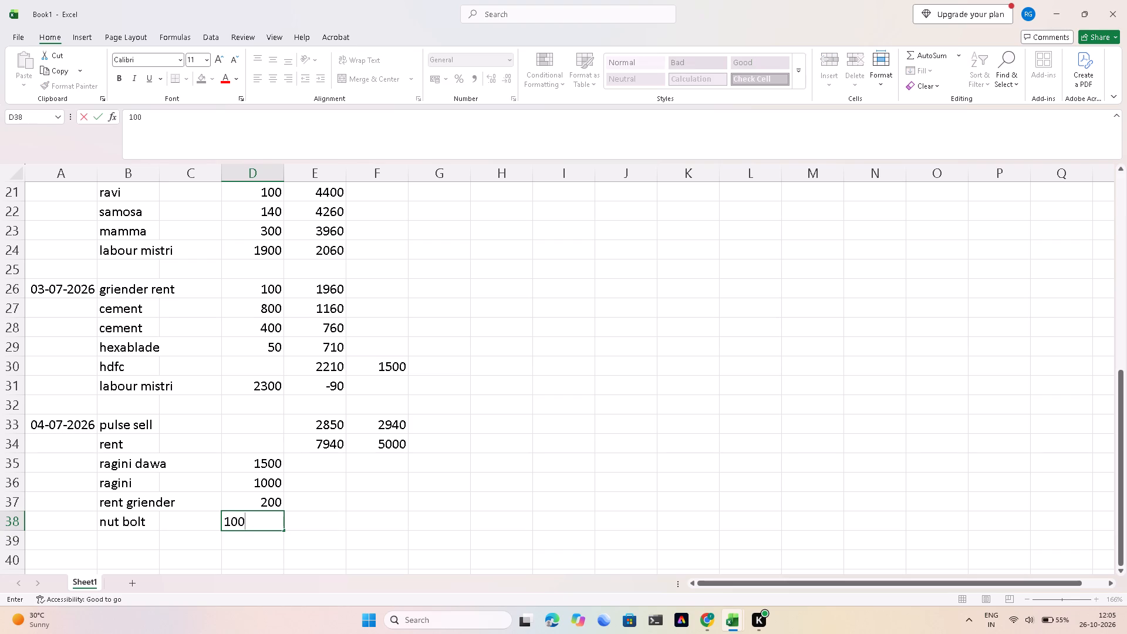
{"action": "key", "text": "Return"}
{"action": "left_click", "coordinate": [325, 461]}
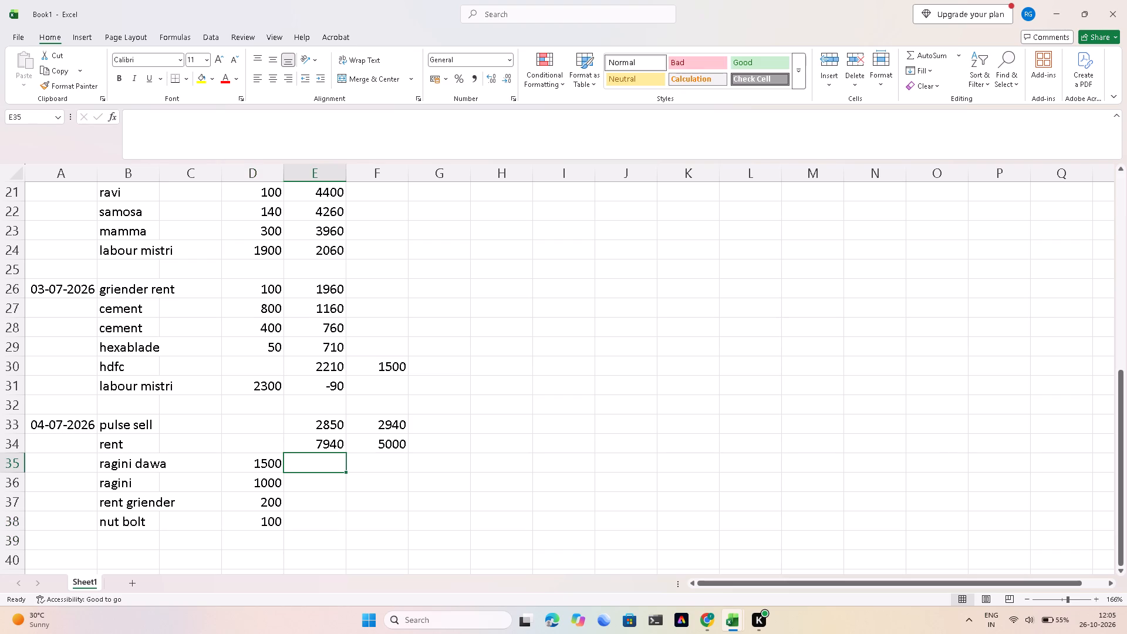
{"action": "scroll", "coordinate": [325, 461], "scroll_direction": "up", "scroll_amount": 2}
{"action": "scroll", "coordinate": [325, 461], "scroll_direction": "right", "scroll_amount": 1}
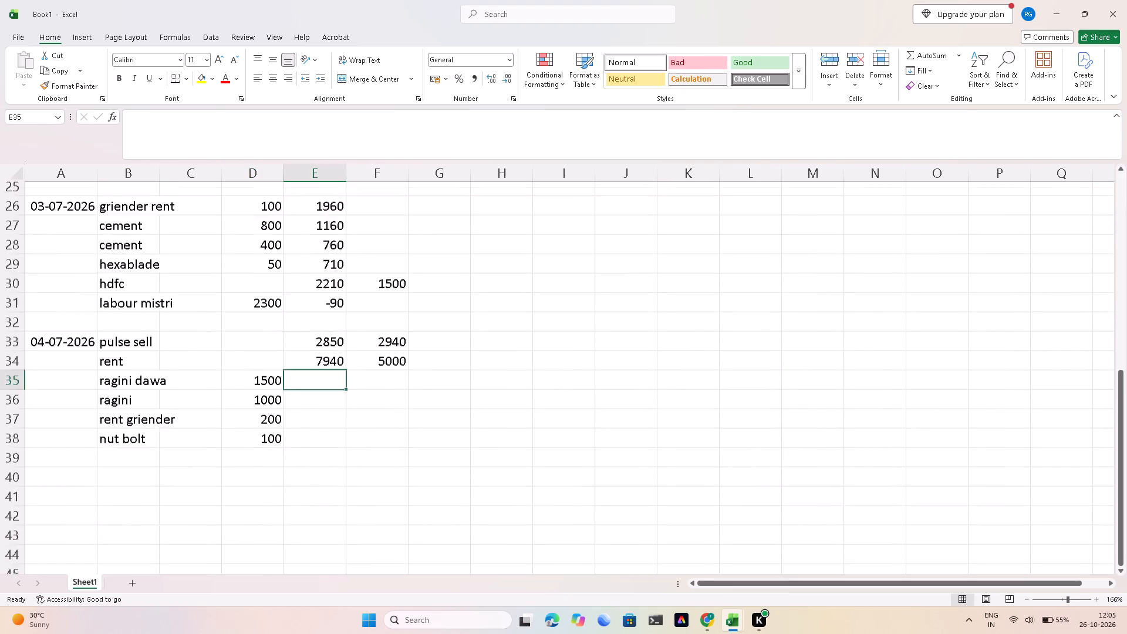
{"action": "scroll", "coordinate": [325, 461], "scroll_direction": "up", "scroll_amount": 8}
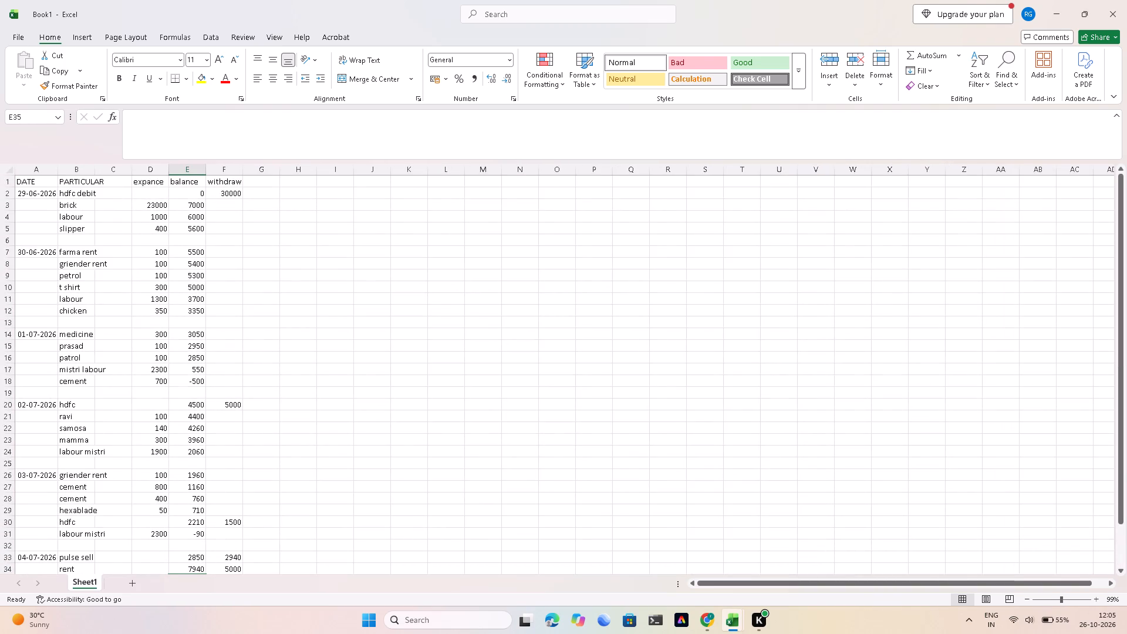
{"action": "scroll", "coordinate": [97, 245], "scroll_direction": "right", "scroll_amount": 1}
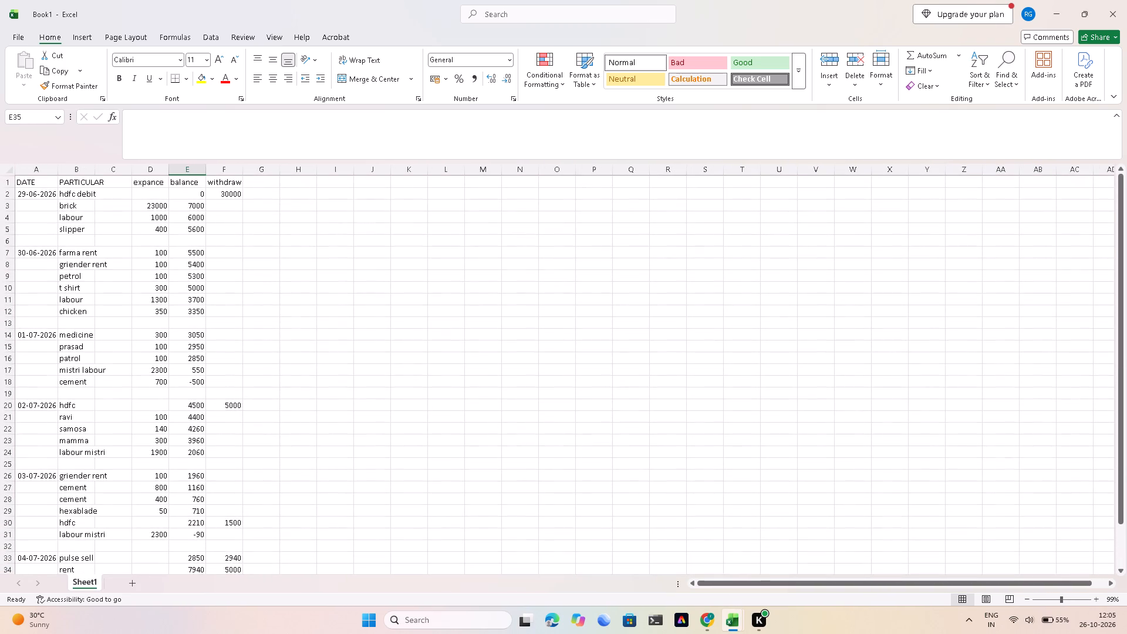
{"action": "scroll", "coordinate": [156, 311], "scroll_direction": "down", "scroll_amount": 3}
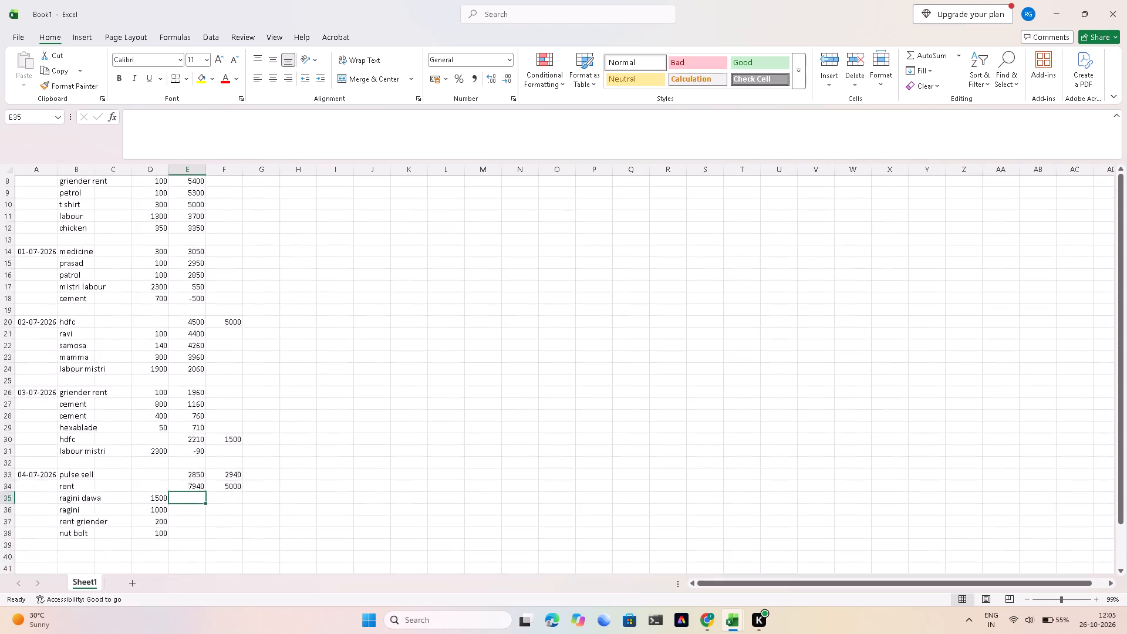
{"action": "scroll", "coordinate": [156, 311], "scroll_direction": "down", "scroll_amount": 1}
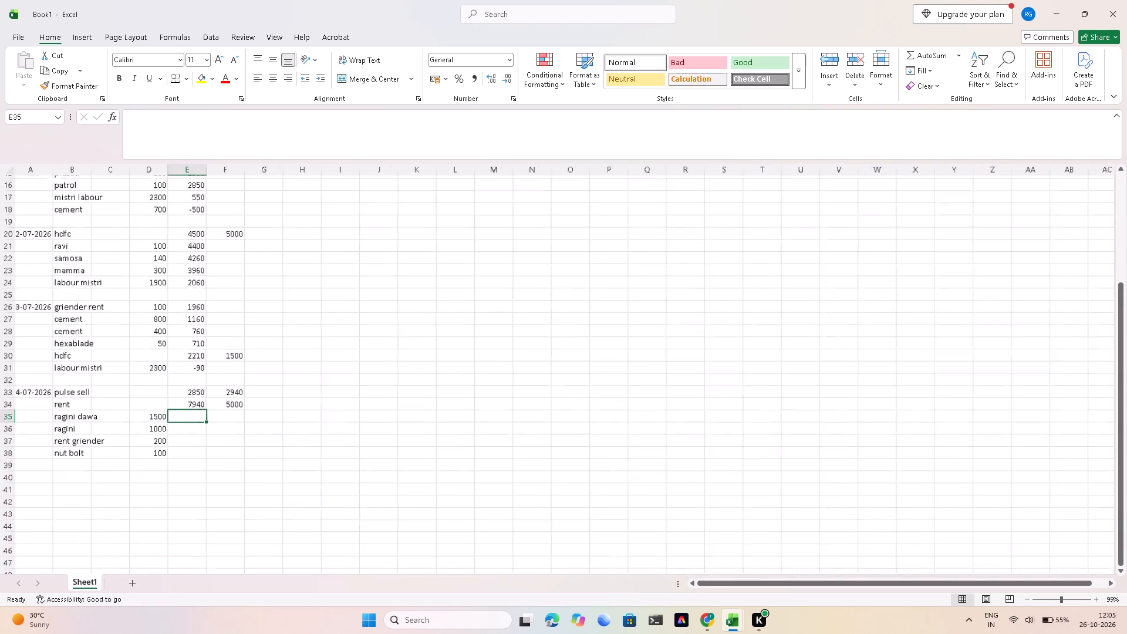
{"action": "scroll", "coordinate": [188, 416], "scroll_direction": "right", "scroll_amount": 2}
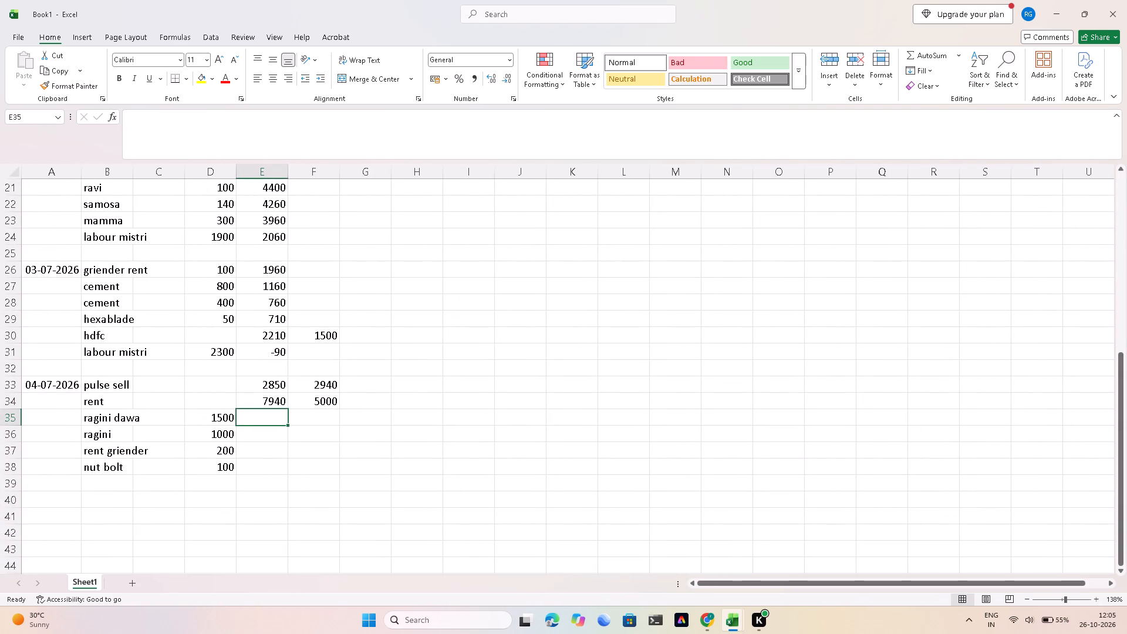
{"action": "scroll", "coordinate": [253, 420], "scroll_direction": "right", "scroll_amount": 1}
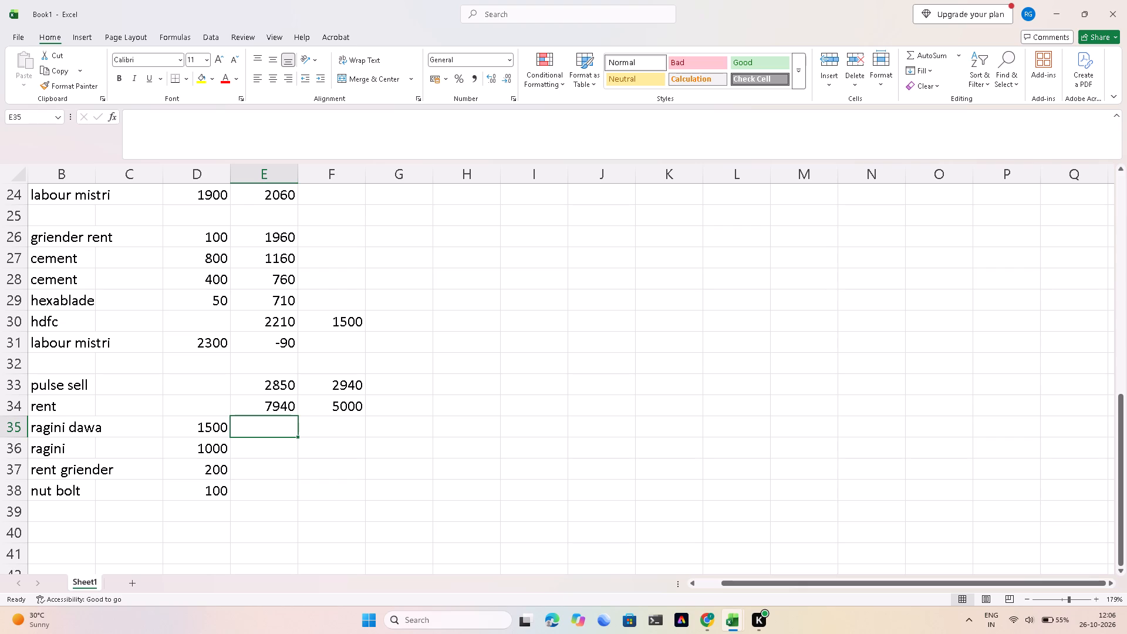
{"action": "type", "text": "5940"}
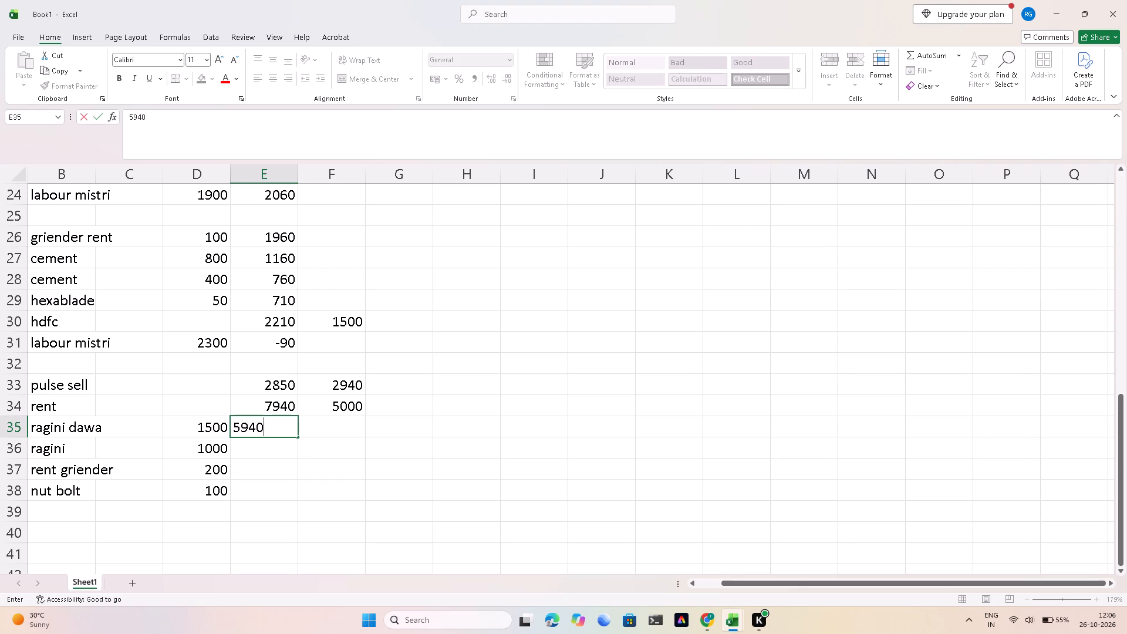
{"action": "key", "text": "BackSpace"}
{"action": "key", "text": "BackSpace"}
{"action": "key", "text": "BackSpace"}
{"action": "key", "text": "BackSpace"}
{"action": "key", "text": "5"}
{"action": "type", "text": "940"}
{"action": "left_click", "coordinate": [248, 430]}
{"action": "key", "text": "BackSpace"}
{"action": "key", "text": "5"}
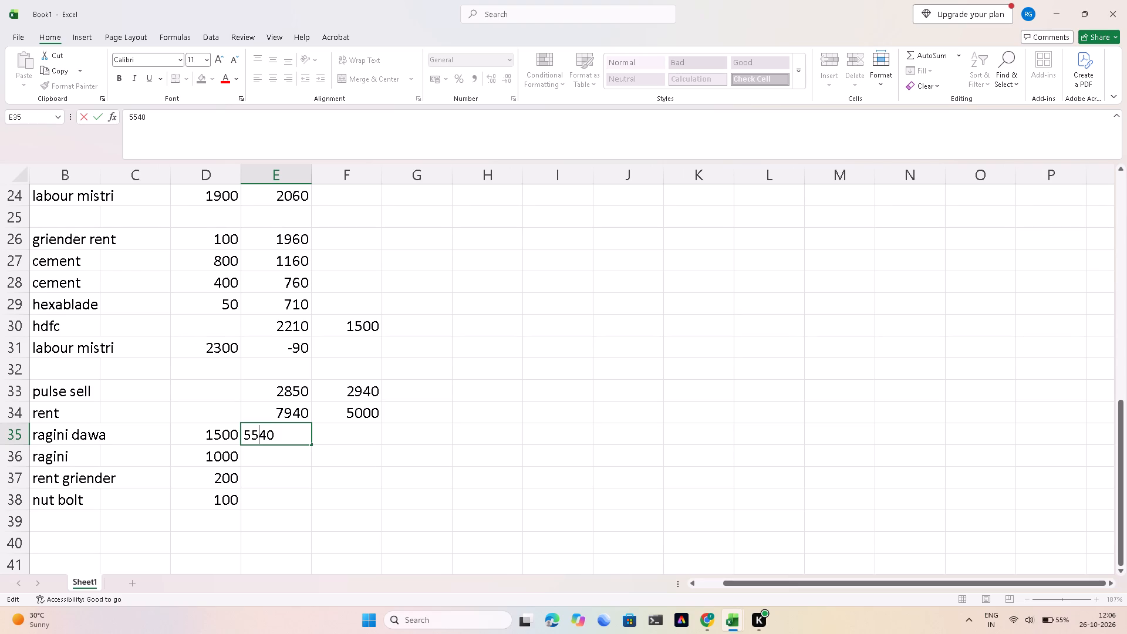
{"action": "key", "text": "BackSpace"}
{"action": "key", "text": "4"}
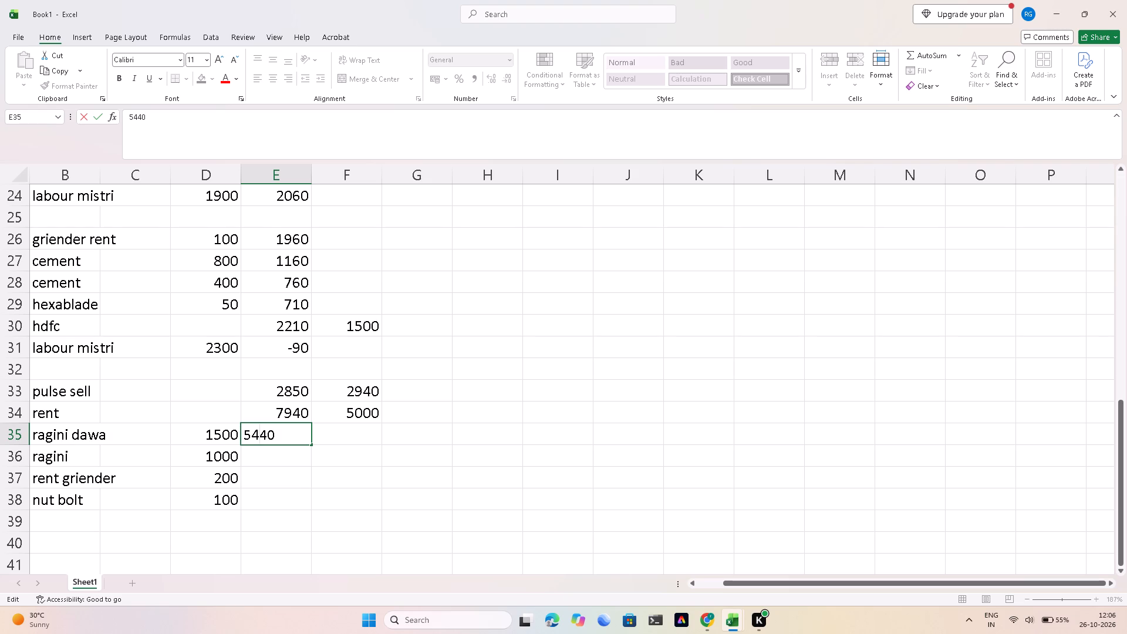
{"action": "left_click", "coordinate": [251, 438]}
{"action": "key", "text": "BackSpace"}
{"action": "key", "text": "6"}
{"action": "key", "text": "Return"}
Enter the balances 5440, 5240 and 5140 in E36 to E38 for ragini, rent griender and nut bolt.
{"action": "left_click", "coordinate": [279, 451]}
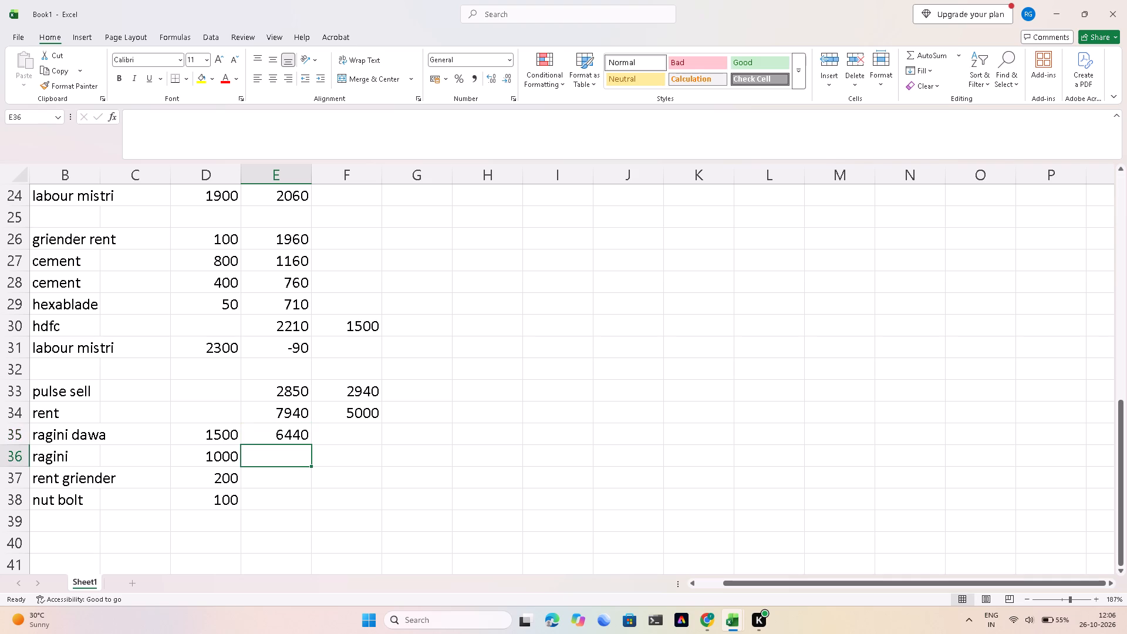
{"action": "key", "text": "5"}
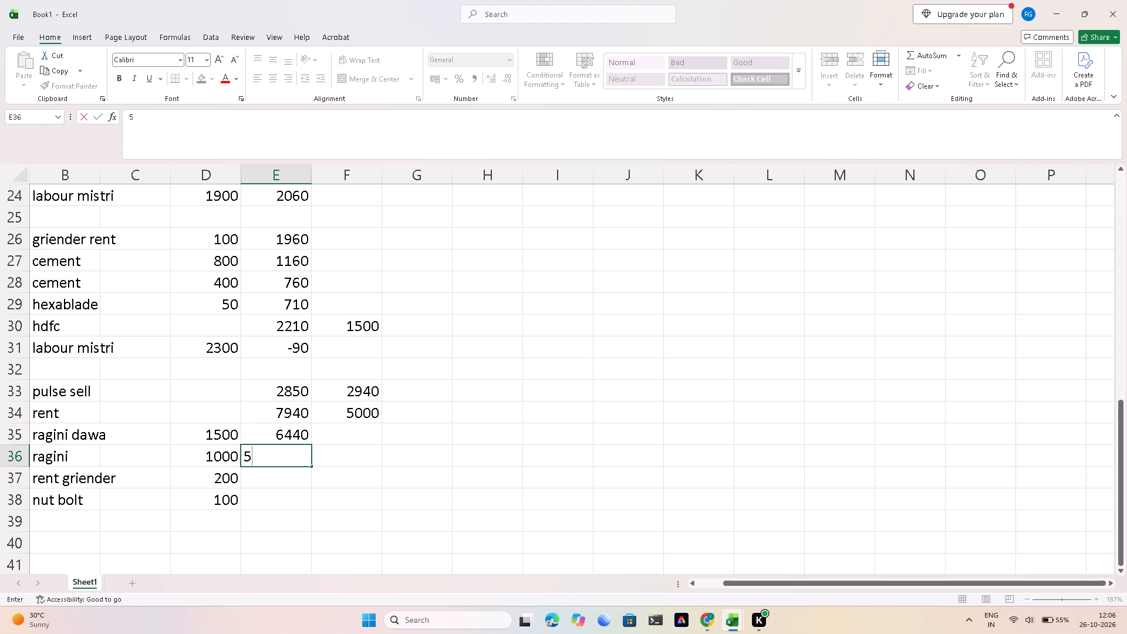
{"action": "type", "text": "440"}
{"action": "key", "text": "Return"}
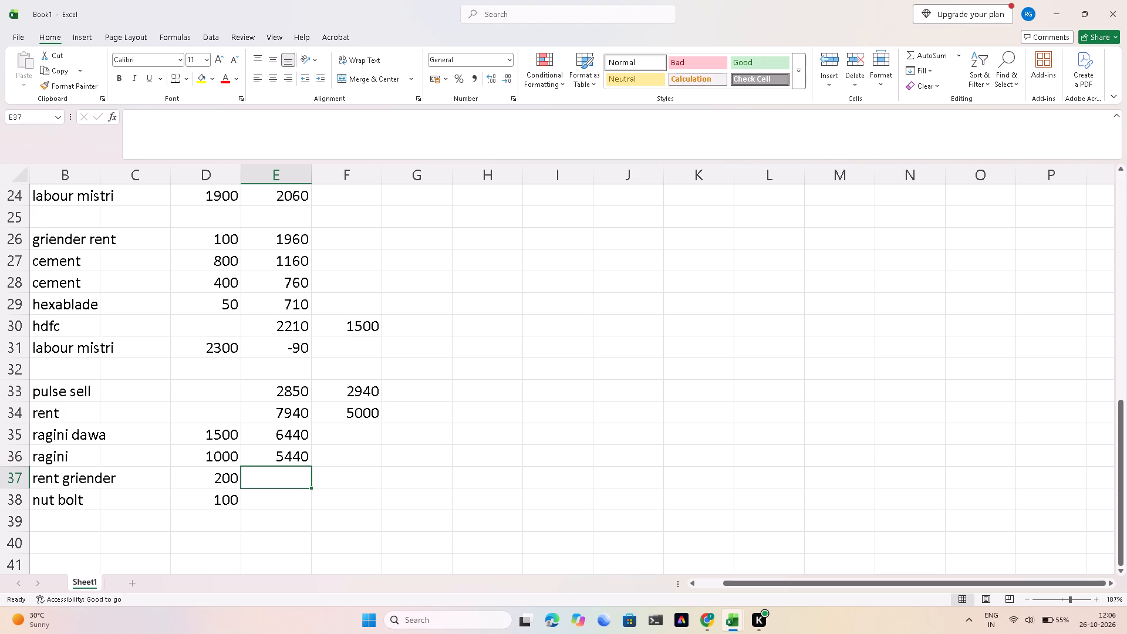
{"action": "type", "text": "5240"}
{"action": "key", "text": "Return"}
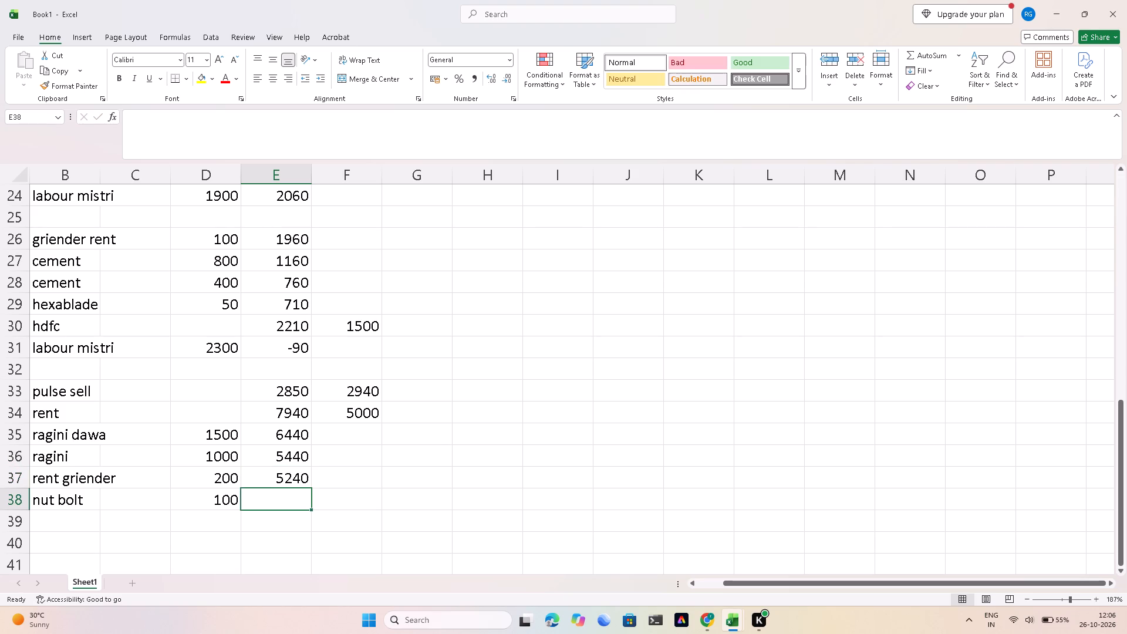
{"action": "type", "text": "5140"}
{"action": "key", "text": "Return"}
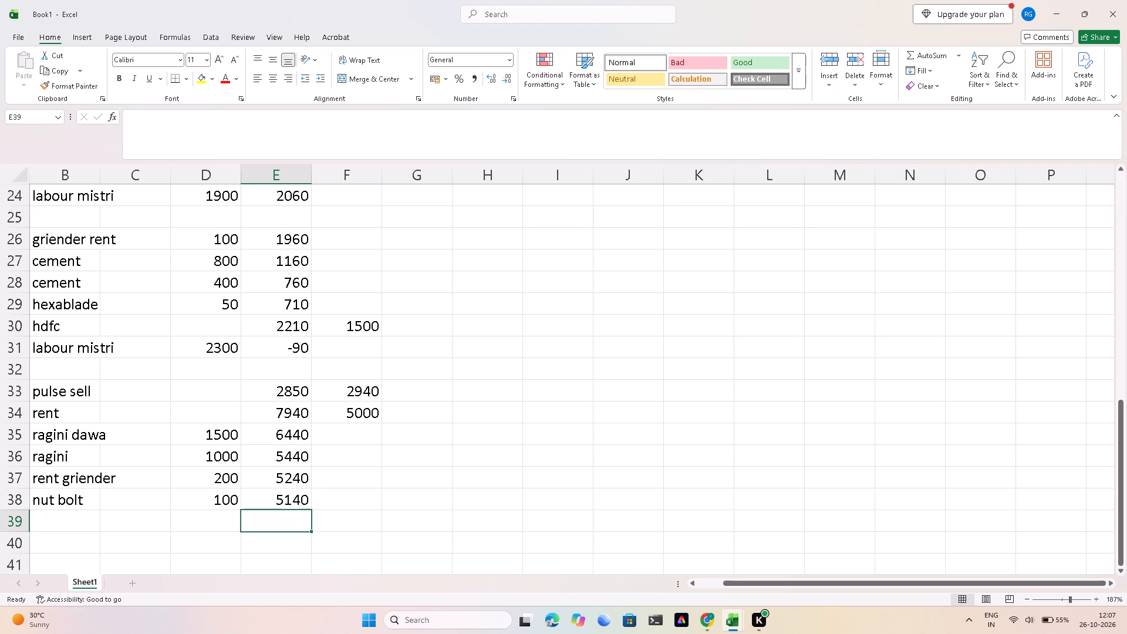
Add the particular papa in row 39 with an expense of 300 in column D and a balance of 4840 in column E.
{"action": "scroll", "coordinate": [66, 505], "scroll_direction": "down", "scroll_amount": 2}
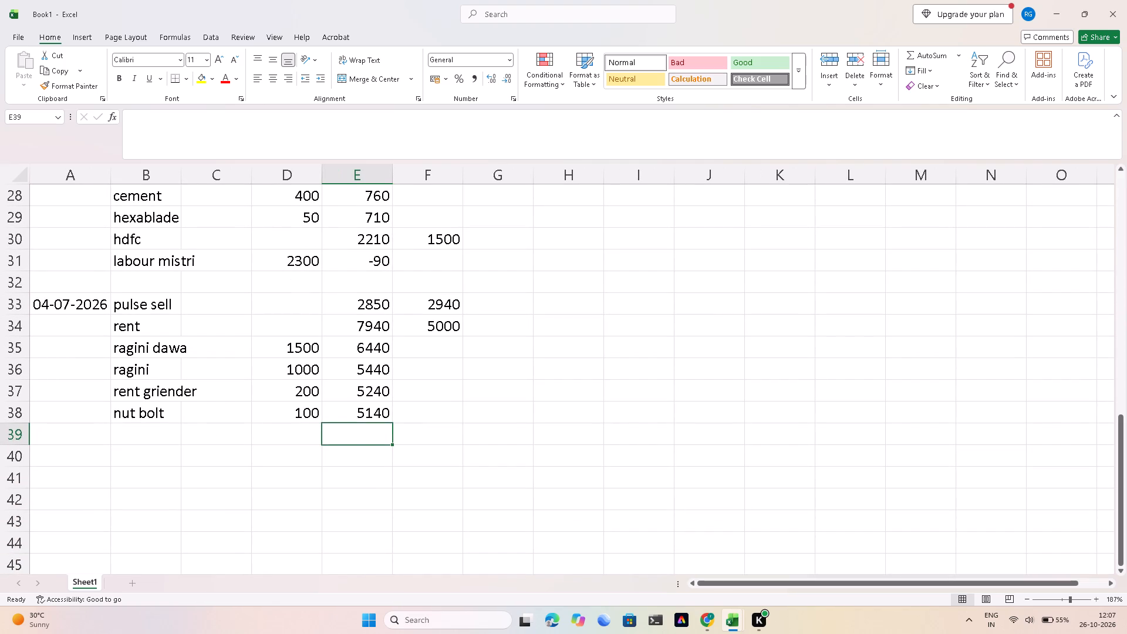
{"action": "left_click", "coordinate": [135, 434]}
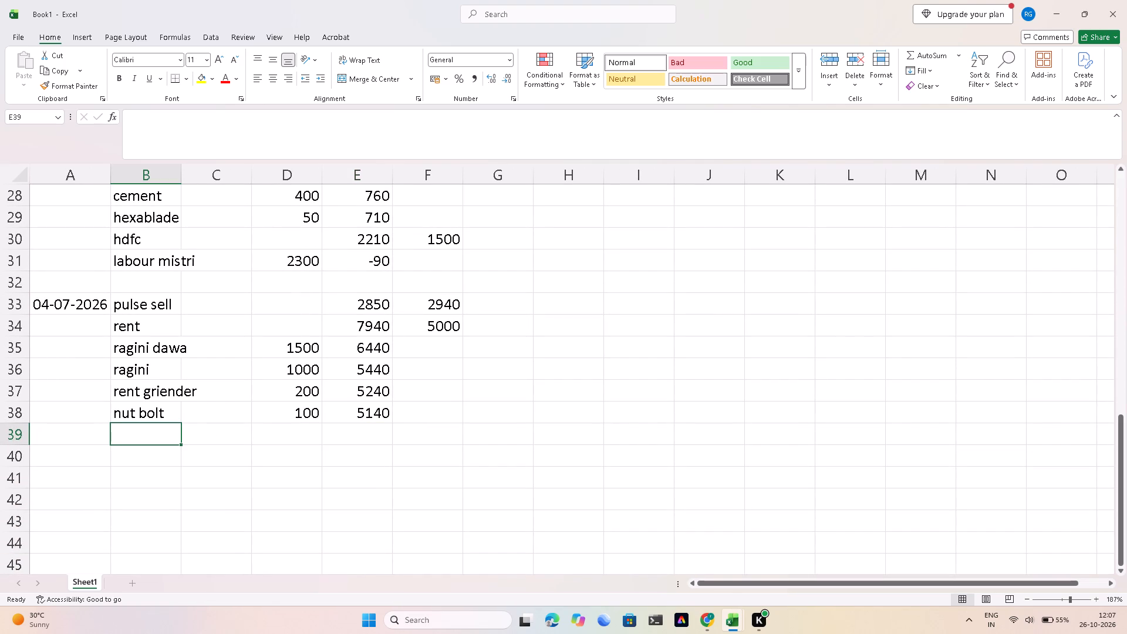
{"action": "type", "text": "papa"}
{"action": "left_click", "coordinate": [312, 431]}
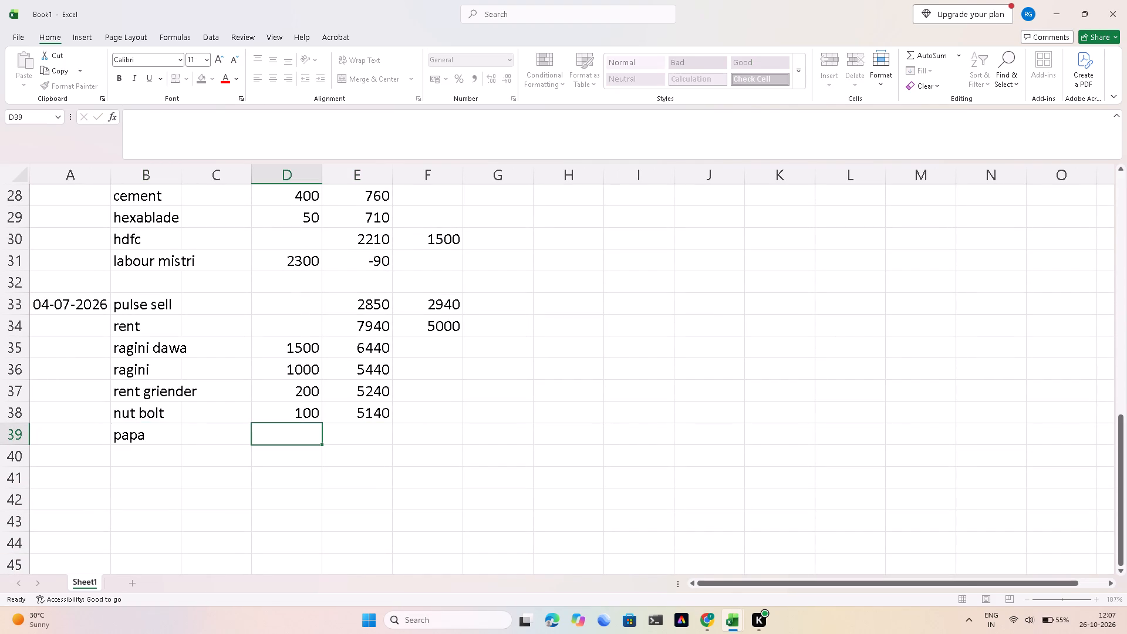
{"action": "type", "text": "300"}
{"action": "key", "text": "Return"}
{"action": "left_click", "coordinate": [366, 439]}
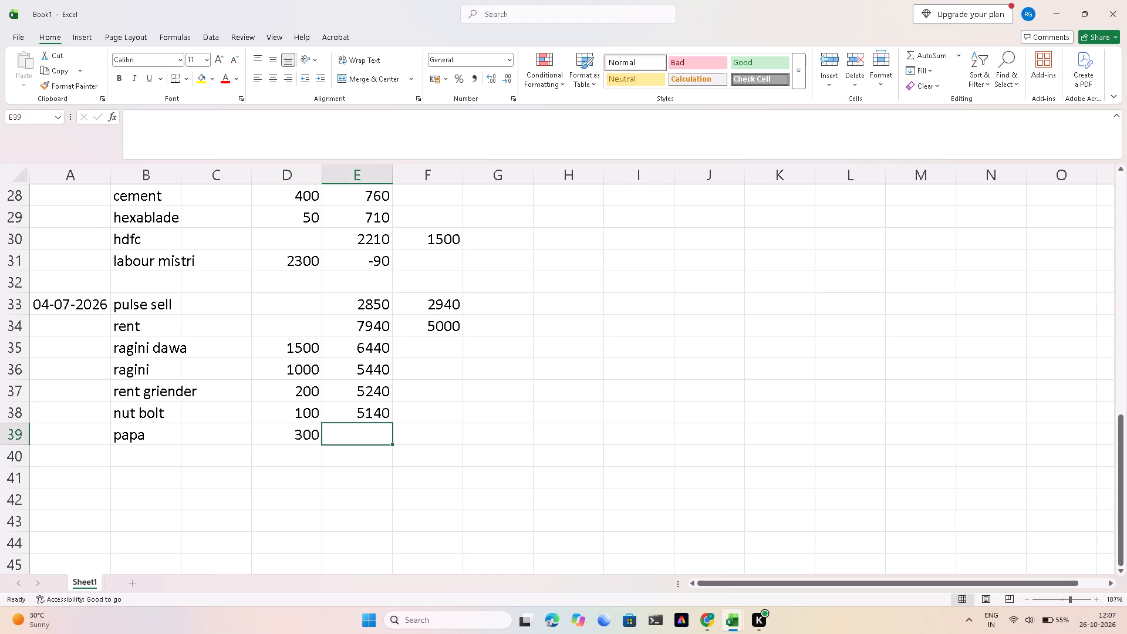
{"action": "key", "text": "7"}
{"action": "key", "text": "BackSpace"}
{"action": "type", "text": "48"}
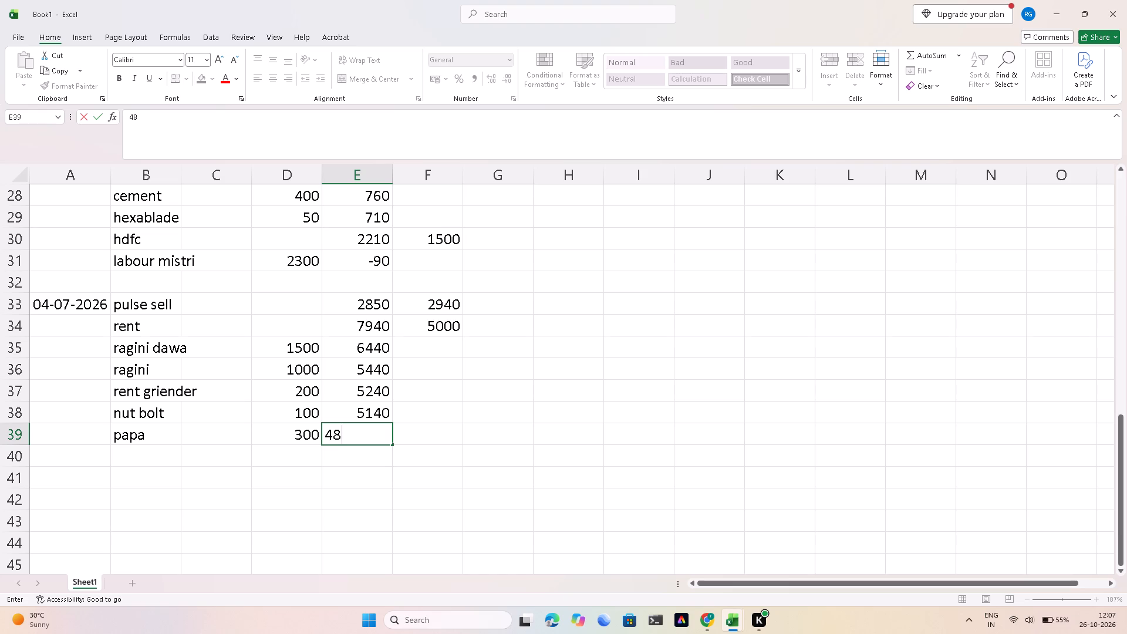
{"action": "type", "text": "40"}
{"action": "key", "text": "Return"}
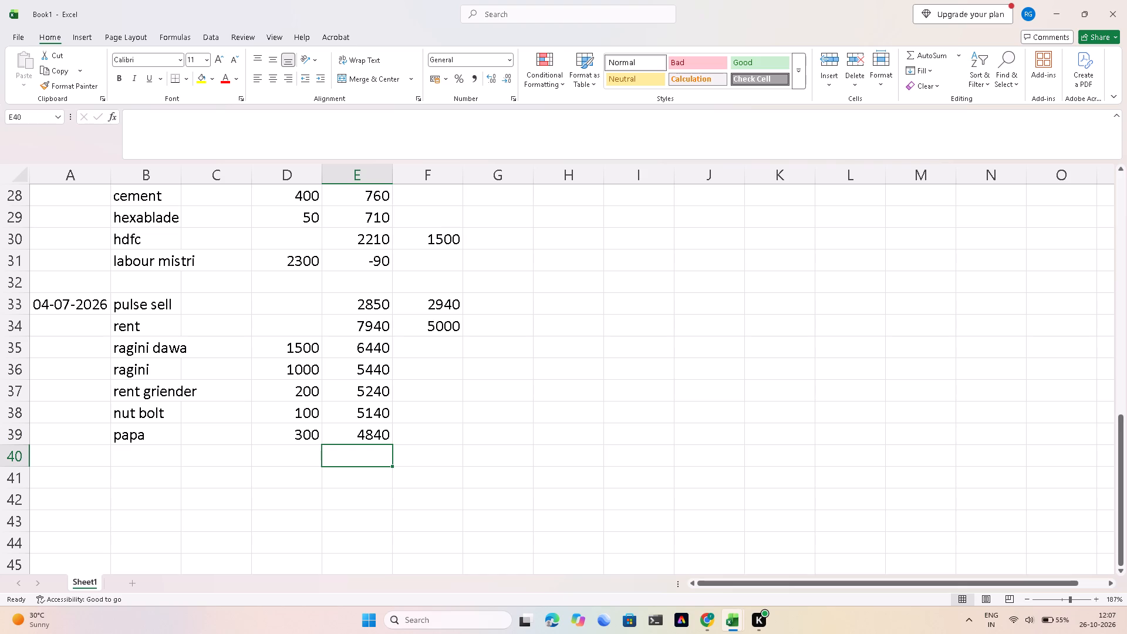
Look over the dated entries from 02-07-2026 to 04-07-2026 and the empty rows below them.
{"action": "left_click", "coordinate": [132, 456]}
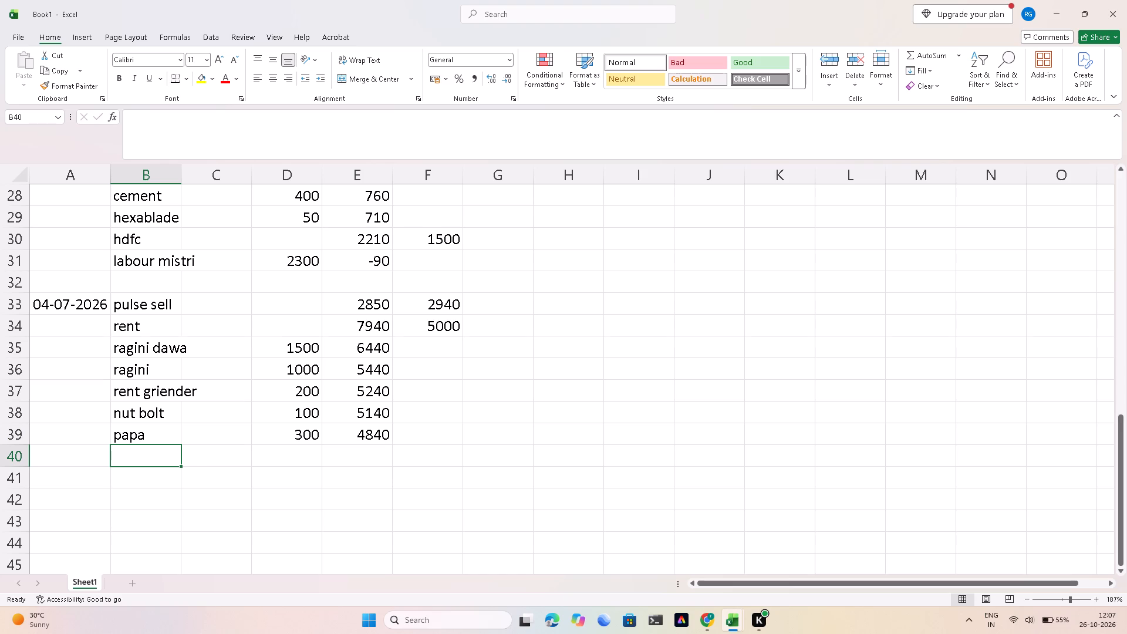
{"action": "scroll", "coordinate": [132, 456], "scroll_direction": "right", "scroll_amount": 1}
{"action": "scroll", "coordinate": [132, 456], "scroll_direction": "up", "scroll_amount": 2}
{"action": "scroll", "coordinate": [132, 456], "scroll_direction": "down", "scroll_amount": 2}
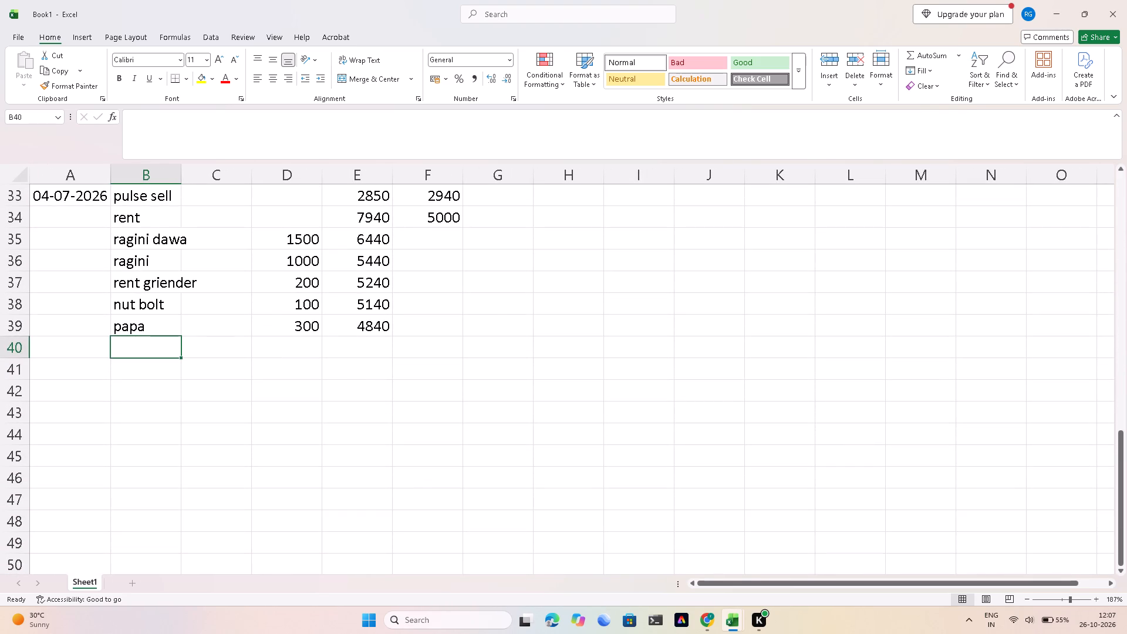
{"action": "scroll", "coordinate": [87, 328], "scroll_direction": "right", "scroll_amount": 1}
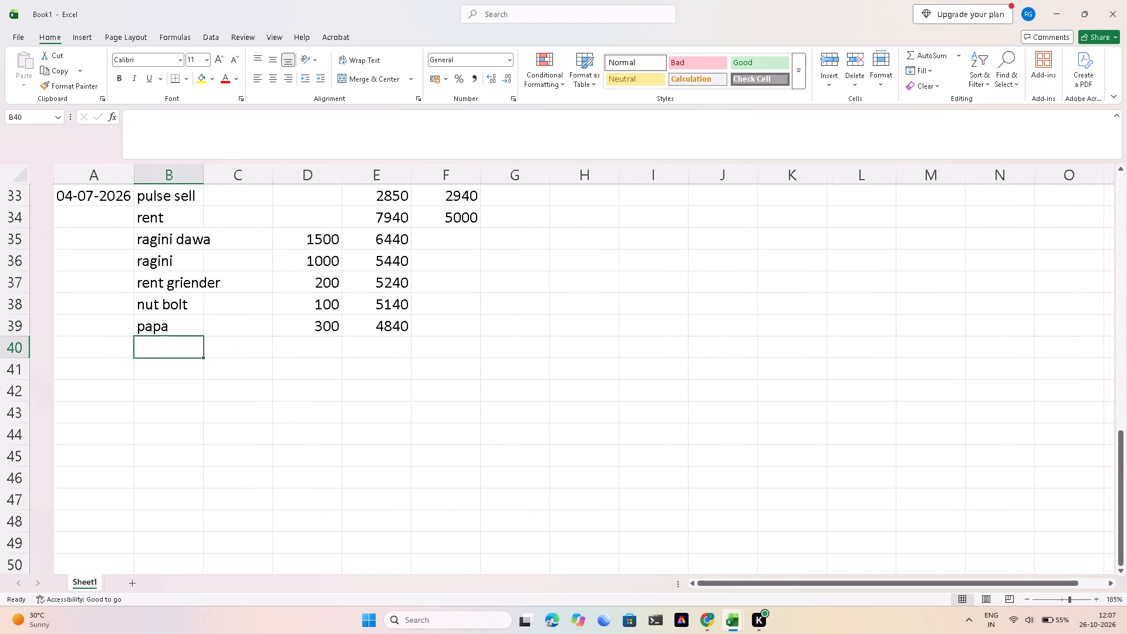
{"action": "scroll", "coordinate": [87, 328], "scroll_direction": "right", "scroll_amount": 1}
{"action": "scroll", "coordinate": [87, 328], "scroll_direction": "up", "scroll_amount": 3}
{"action": "scroll", "coordinate": [87, 328], "scroll_direction": "down", "scroll_amount": 1}
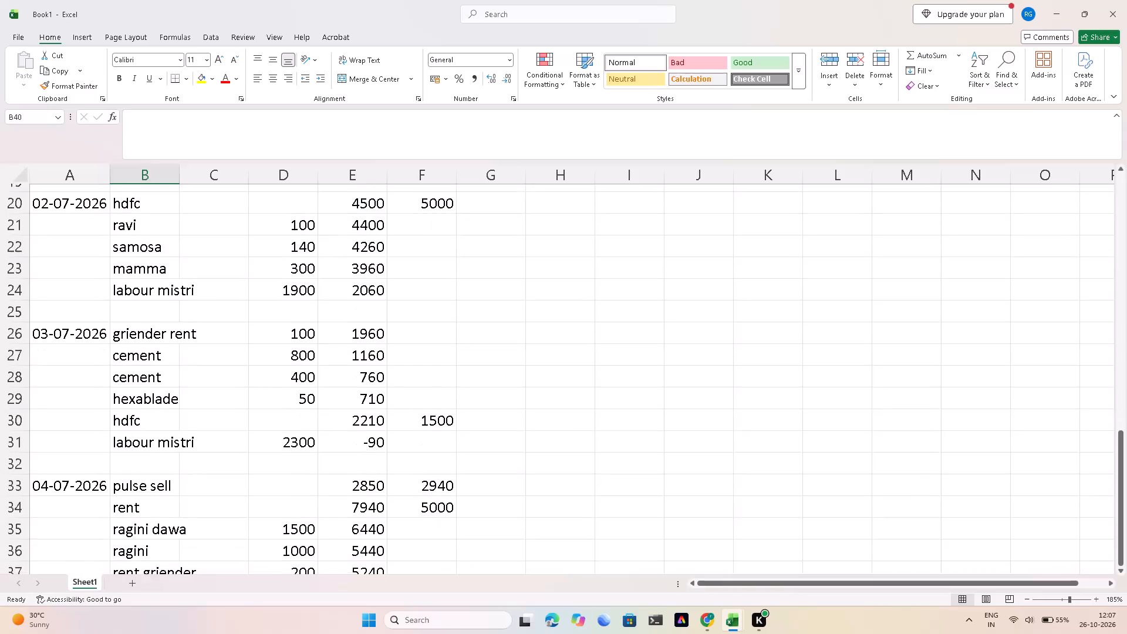
{"action": "scroll", "coordinate": [87, 328], "scroll_direction": "down", "scroll_amount": 6}
{"action": "scroll", "coordinate": [87, 328], "scroll_direction": "up", "scroll_amount": 2}
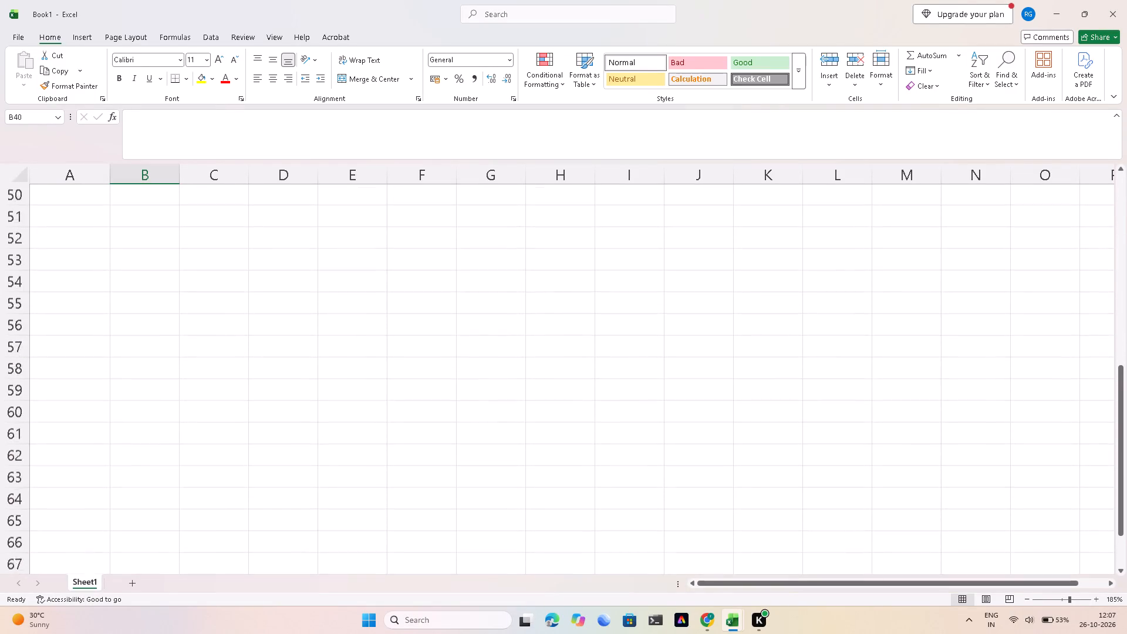
Look over all the dated expense entries from 29-06-2026 down to the 04-07-2026 block and its first empty row.
{"action": "scroll", "coordinate": [87, 328], "scroll_direction": "up", "scroll_amount": 2}
{"action": "scroll", "coordinate": [87, 328], "scroll_direction": "right", "scroll_amount": 1}
{"action": "scroll", "coordinate": [87, 328], "scroll_direction": "up", "scroll_amount": 2}
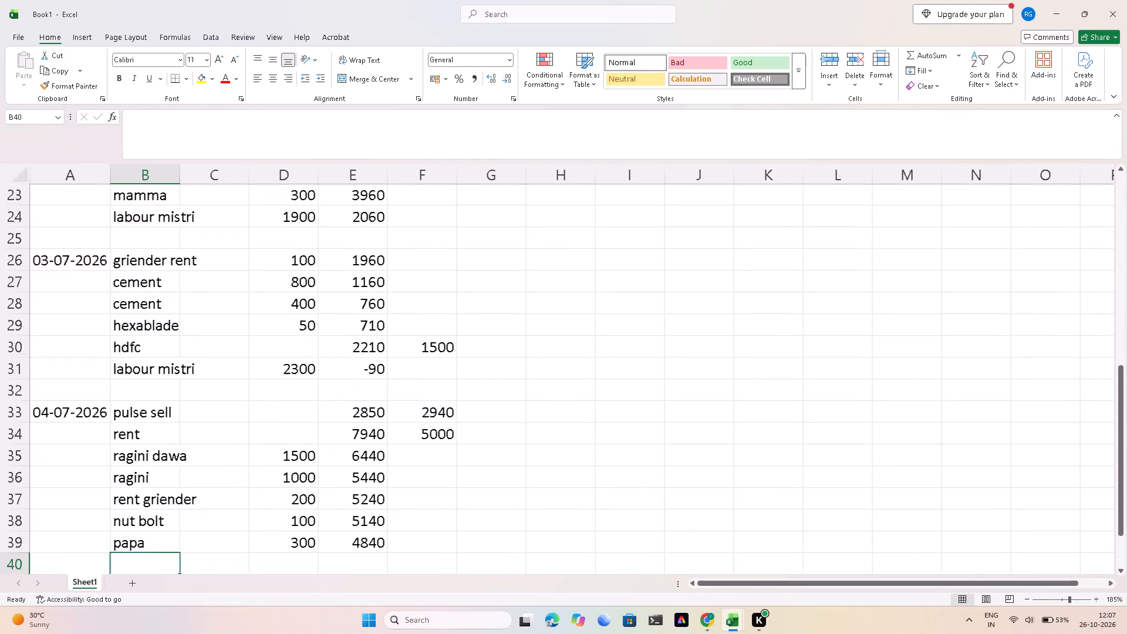
{"action": "scroll", "coordinate": [87, 328], "scroll_direction": "up", "scroll_amount": 3}
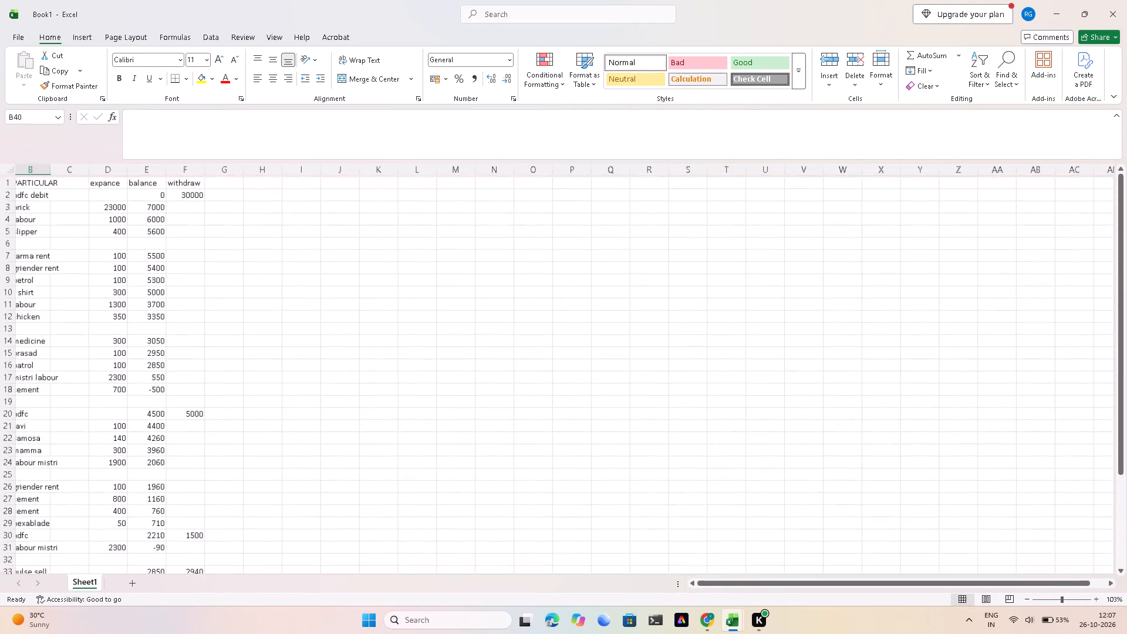
{"action": "scroll", "coordinate": [127, 244], "scroll_direction": "right", "scroll_amount": 2}
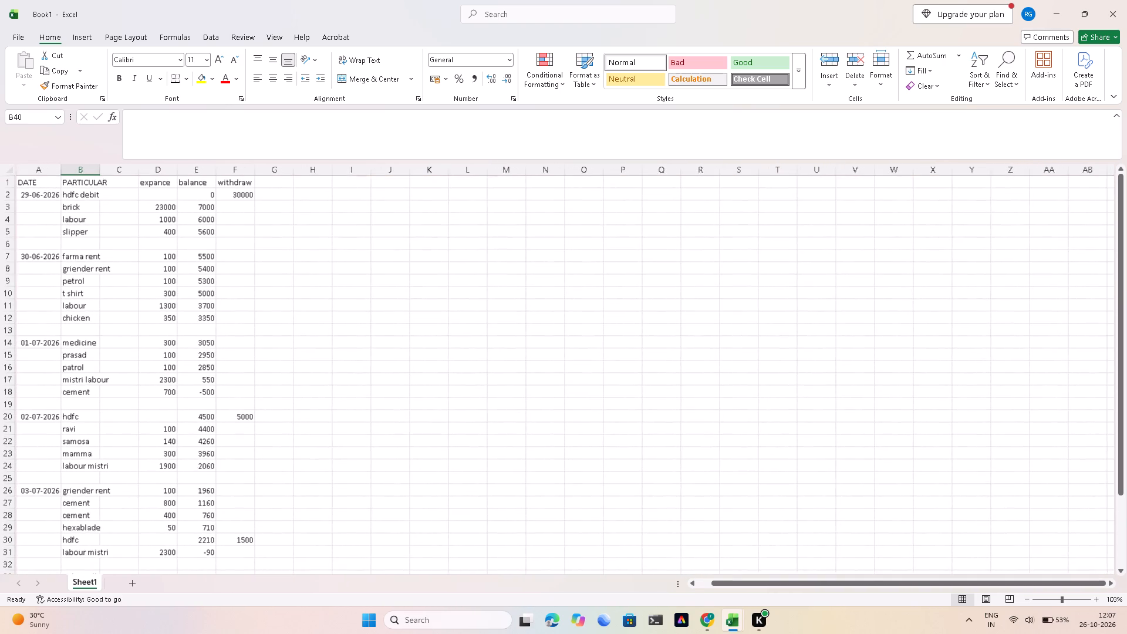
{"action": "scroll", "coordinate": [127, 244], "scroll_direction": "up", "scroll_amount": 1}
{"action": "scroll", "coordinate": [127, 244], "scroll_direction": "right", "scroll_amount": 2}
{"action": "scroll", "coordinate": [127, 244], "scroll_direction": "up", "scroll_amount": 2}
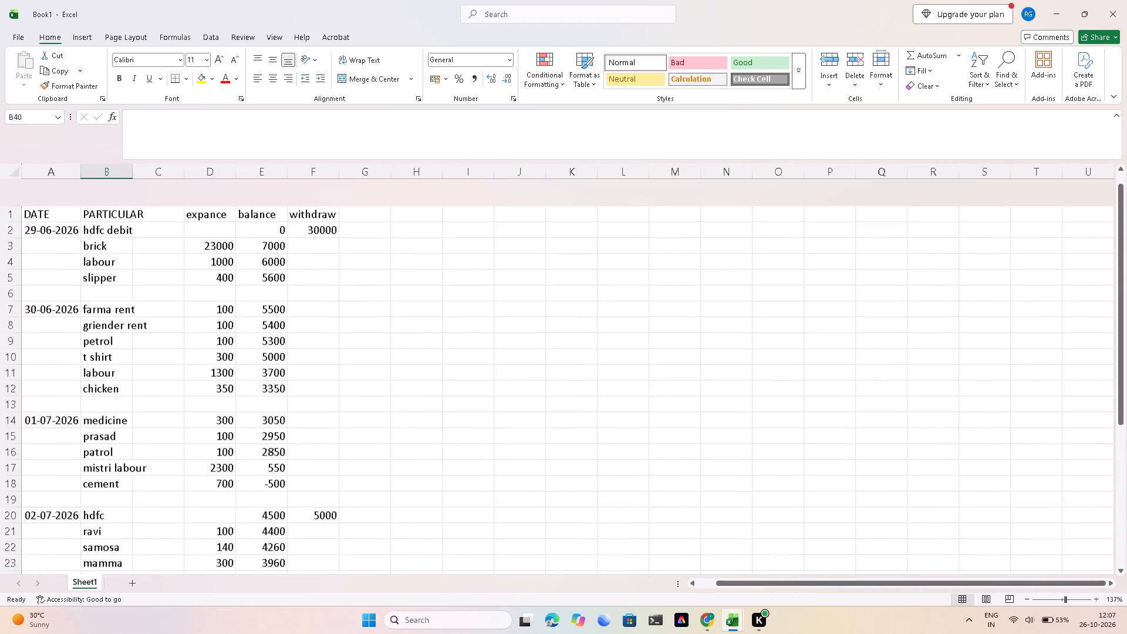
{"action": "scroll", "coordinate": [127, 244], "scroll_direction": "down", "scroll_amount": 5}
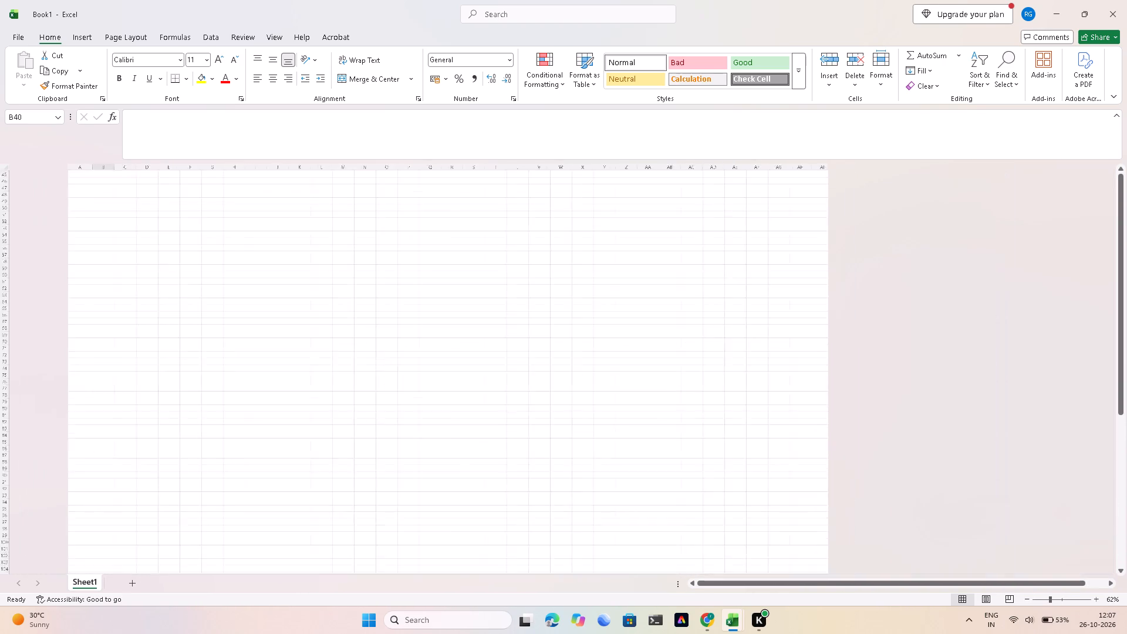
{"action": "scroll", "coordinate": [127, 244], "scroll_direction": "up", "scroll_amount": 4}
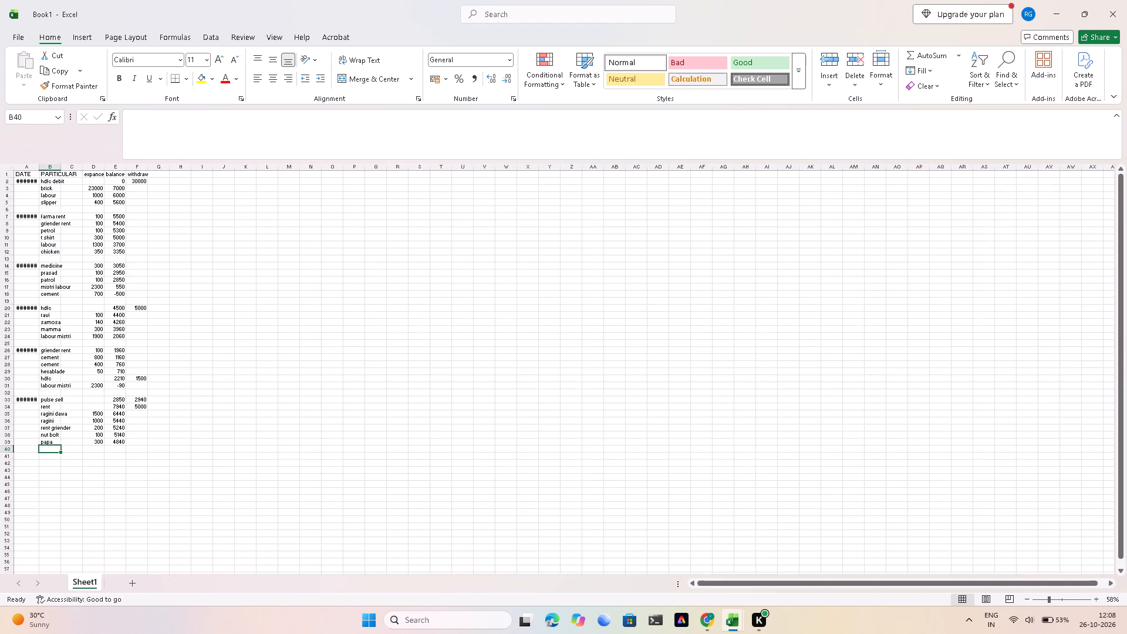
{"action": "scroll", "coordinate": [29, 205], "scroll_direction": "right", "scroll_amount": 2}
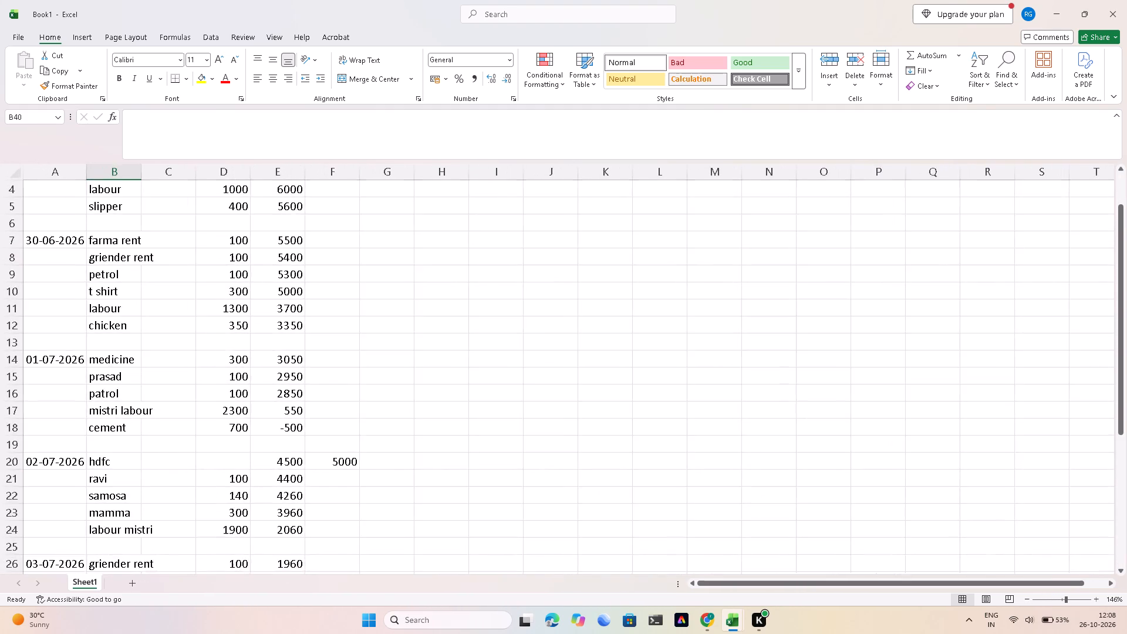
{"action": "scroll", "coordinate": [29, 205], "scroll_direction": "right", "scroll_amount": 1}
{"action": "scroll", "coordinate": [29, 205], "scroll_direction": "up", "scroll_amount": 2}
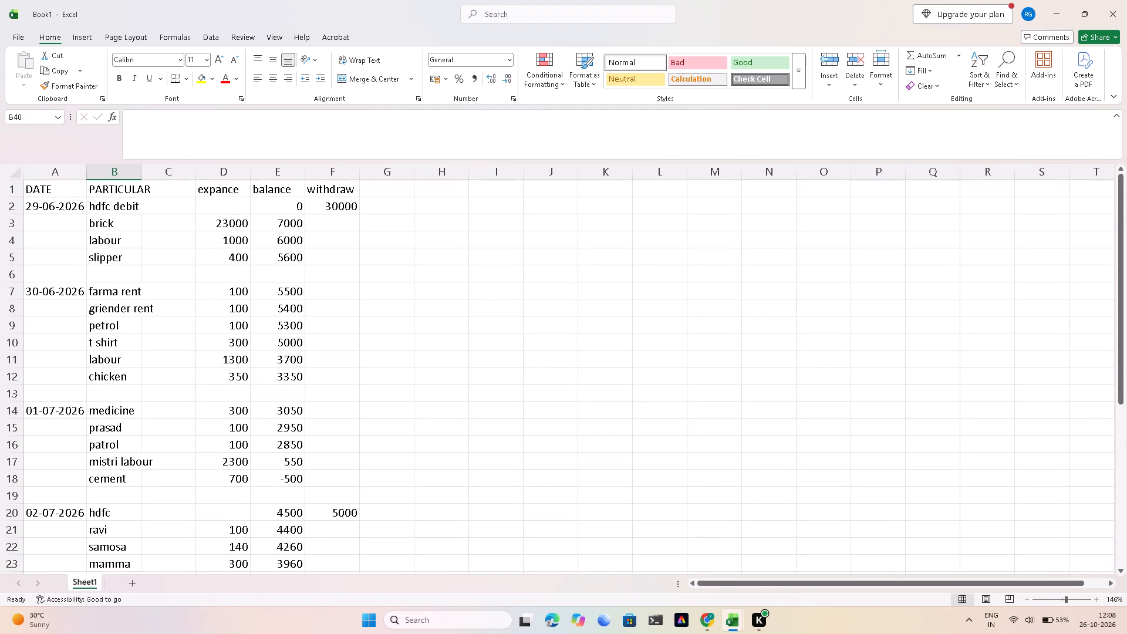
{"action": "scroll", "coordinate": [41, 245], "scroll_direction": "down", "scroll_amount": 4}
{"action": "scroll", "coordinate": [41, 245], "scroll_direction": "up", "scroll_amount": 5}
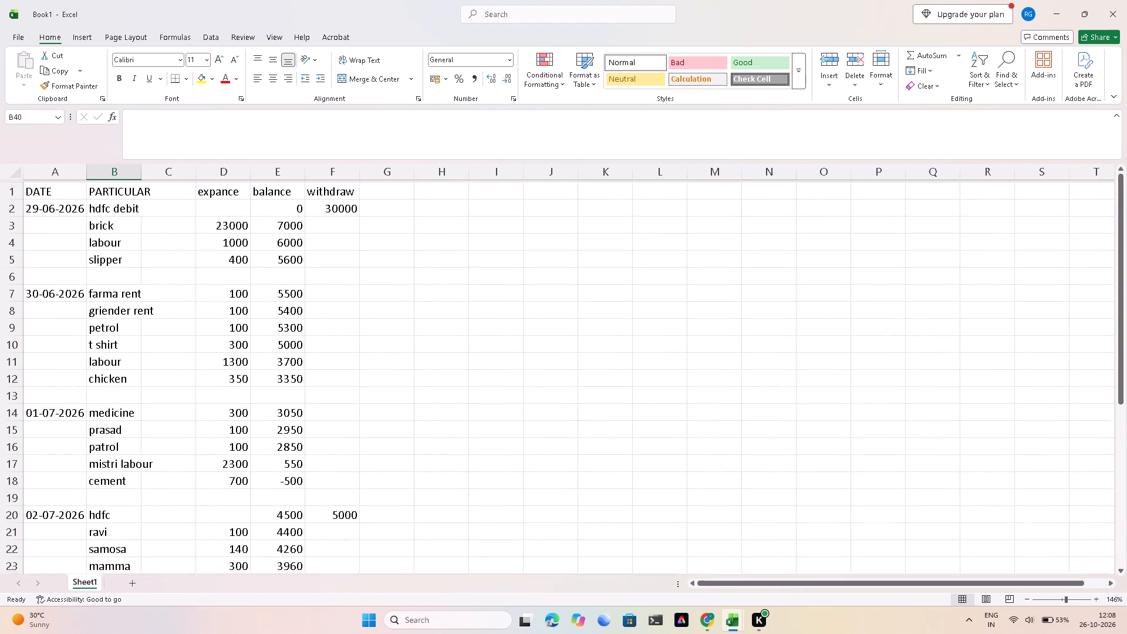
{"action": "scroll", "coordinate": [48, 227], "scroll_direction": "up", "scroll_amount": 1}
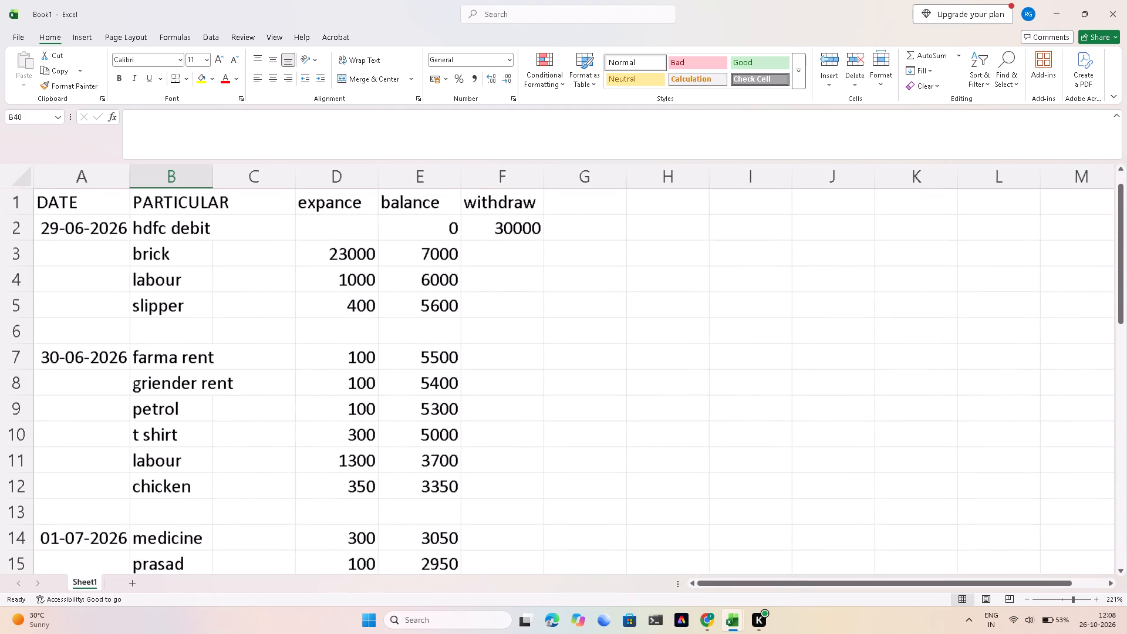
{"action": "scroll", "coordinate": [91, 234], "scroll_direction": "up", "scroll_amount": 1}
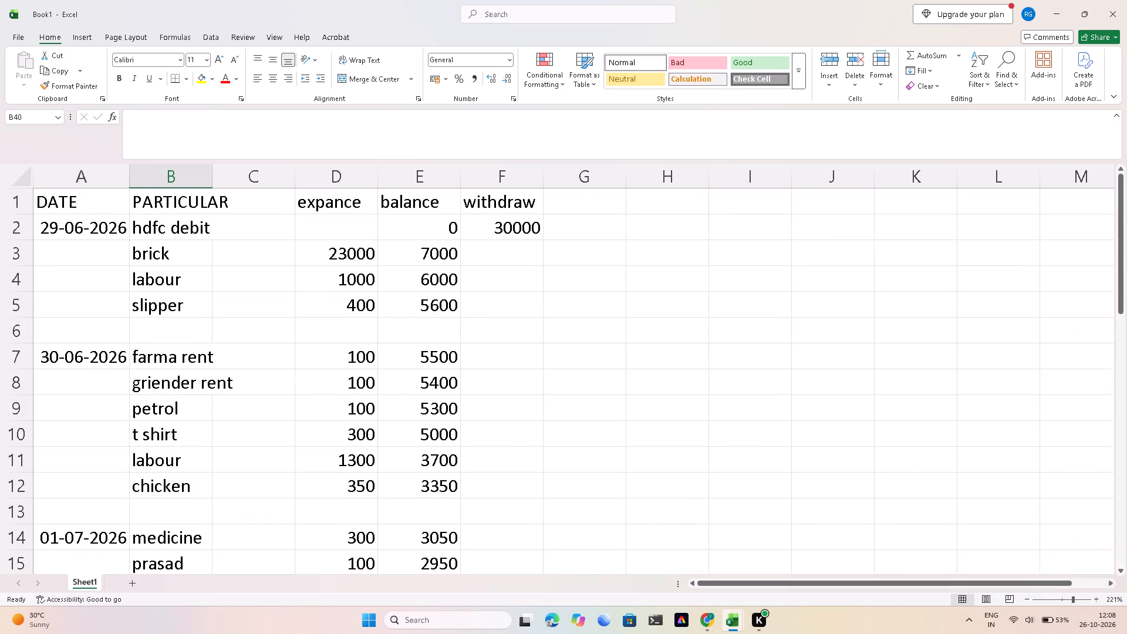
{"action": "scroll", "coordinate": [151, 426], "scroll_direction": "down", "scroll_amount": 2}
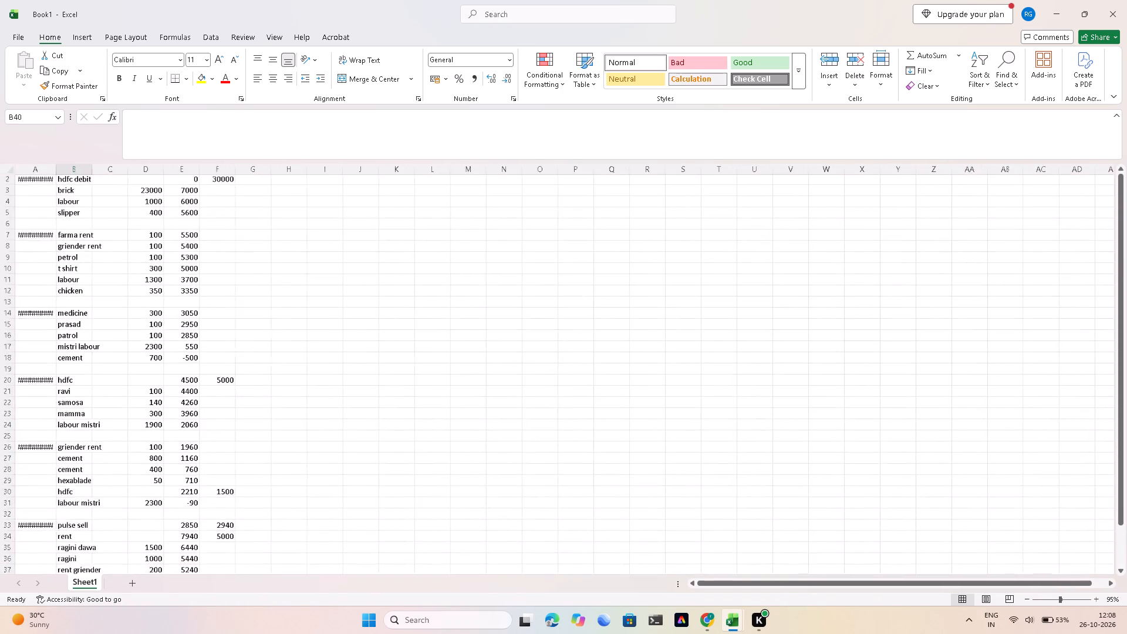
{"action": "scroll", "coordinate": [151, 426], "scroll_direction": "down", "scroll_amount": 2}
{"action": "scroll", "coordinate": [151, 426], "scroll_direction": "up", "scroll_amount": 2}
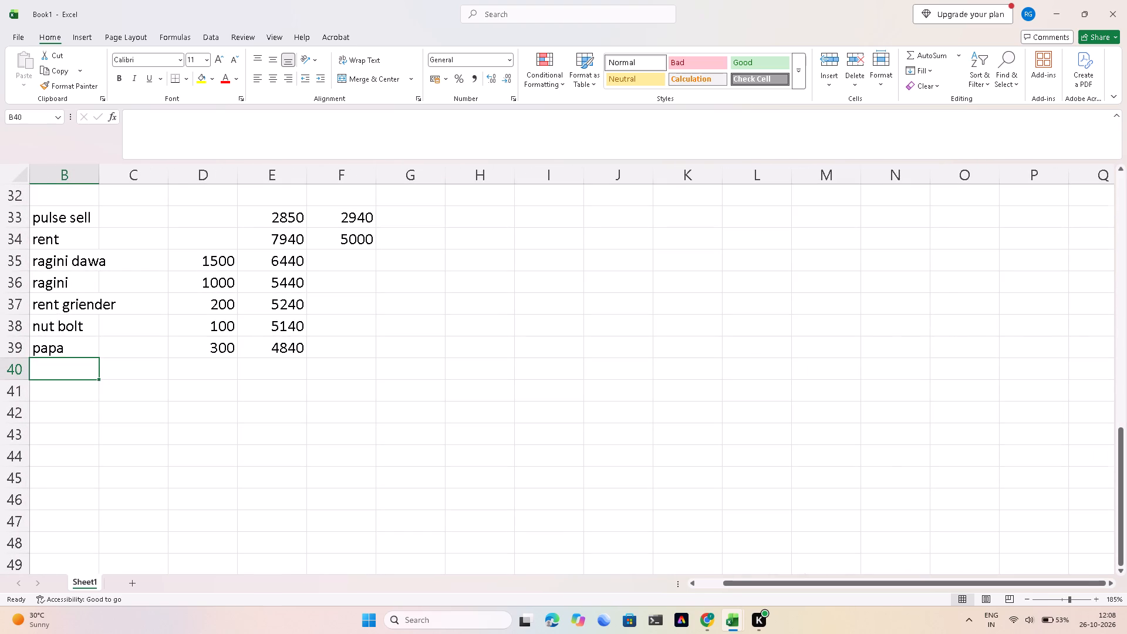
{"action": "scroll", "coordinate": [300, 358], "scroll_direction": "up", "scroll_amount": 3}
{"action": "scroll", "coordinate": [258, 504], "scroll_direction": "down", "scroll_amount": 4}
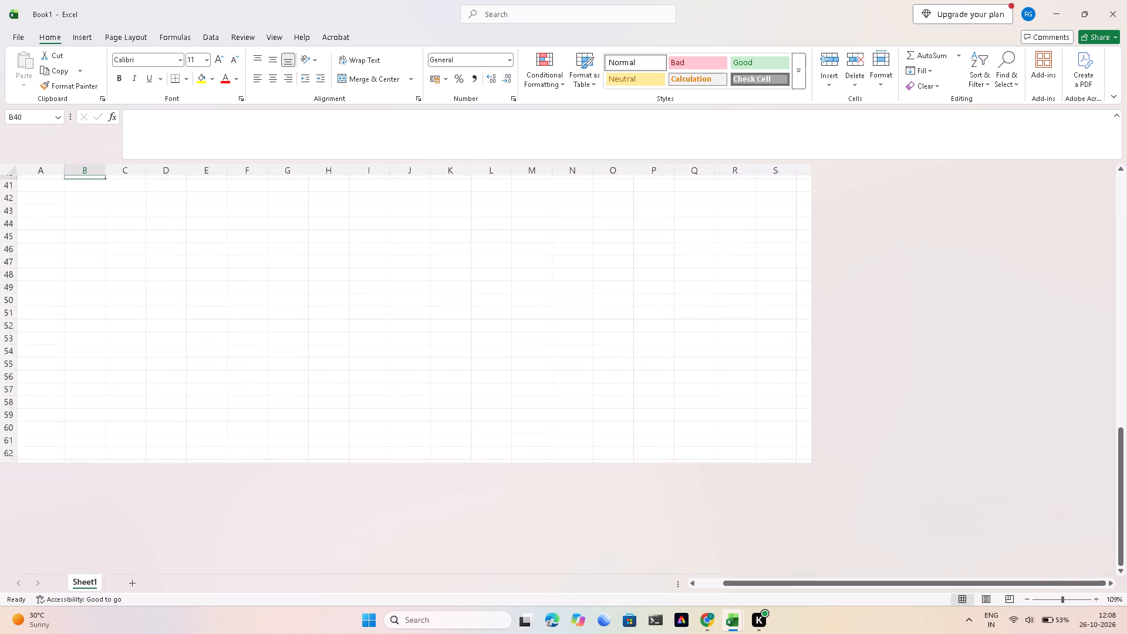
{"action": "scroll", "coordinate": [258, 504], "scroll_direction": "up", "scroll_amount": 2}
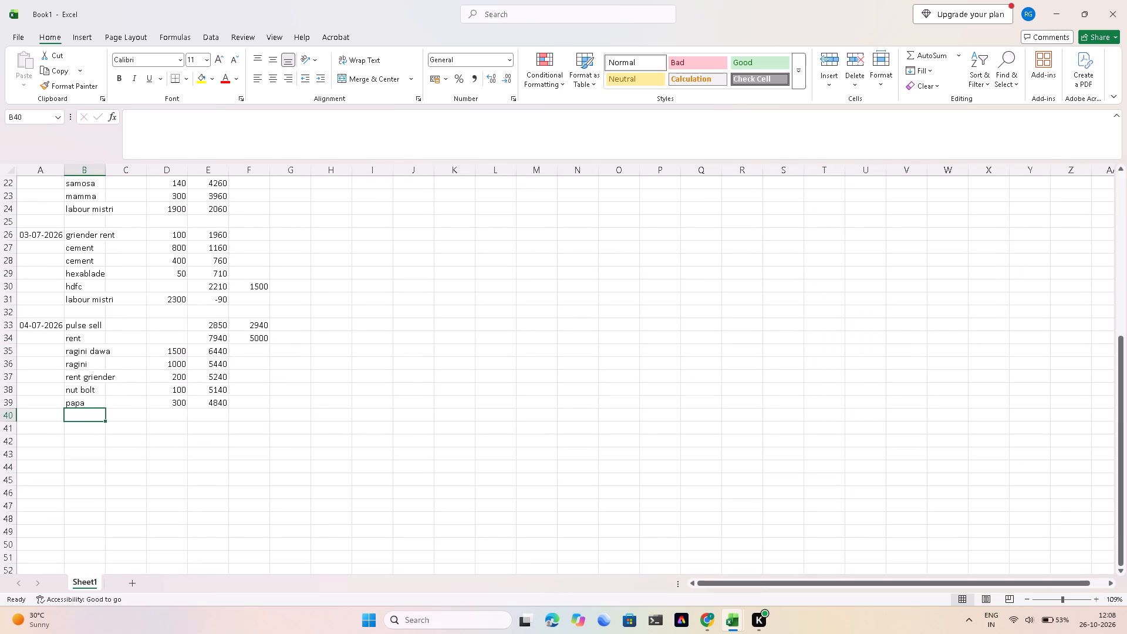
Add the particular ravi in row 40 with an expense of 40 in column D and a balance of 4800 in column E.
{"action": "type", "text": "ra"}
{"action": "type", "text": "vu"}
{"action": "key", "text": "BackSpace"}
{"action": "key", "text": "i"}
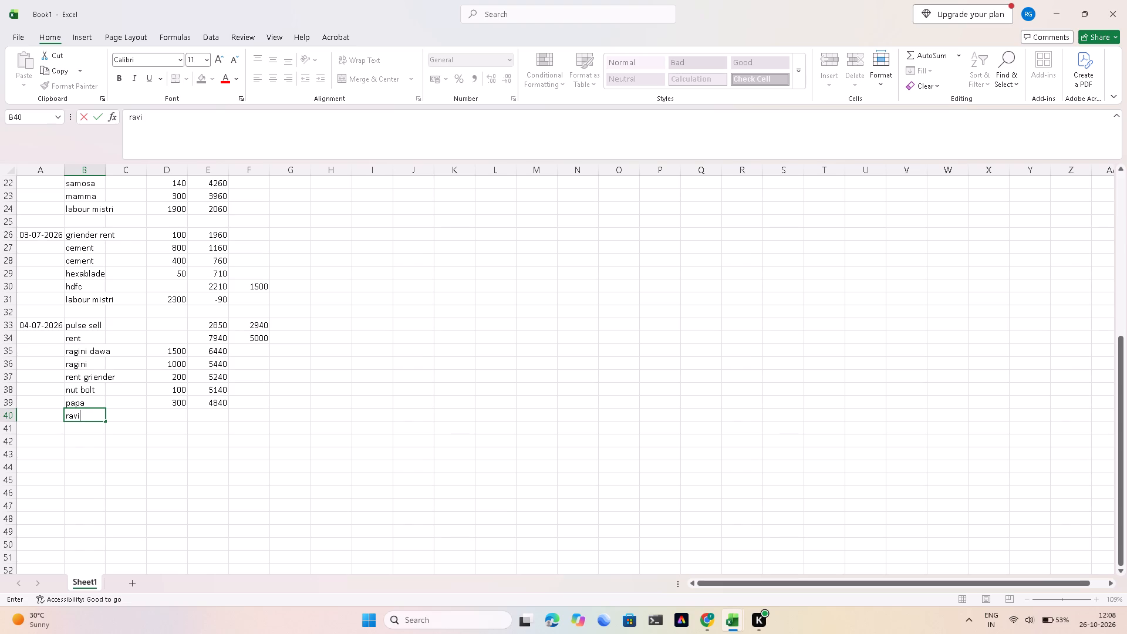
{"action": "left_click", "coordinate": [185, 414]}
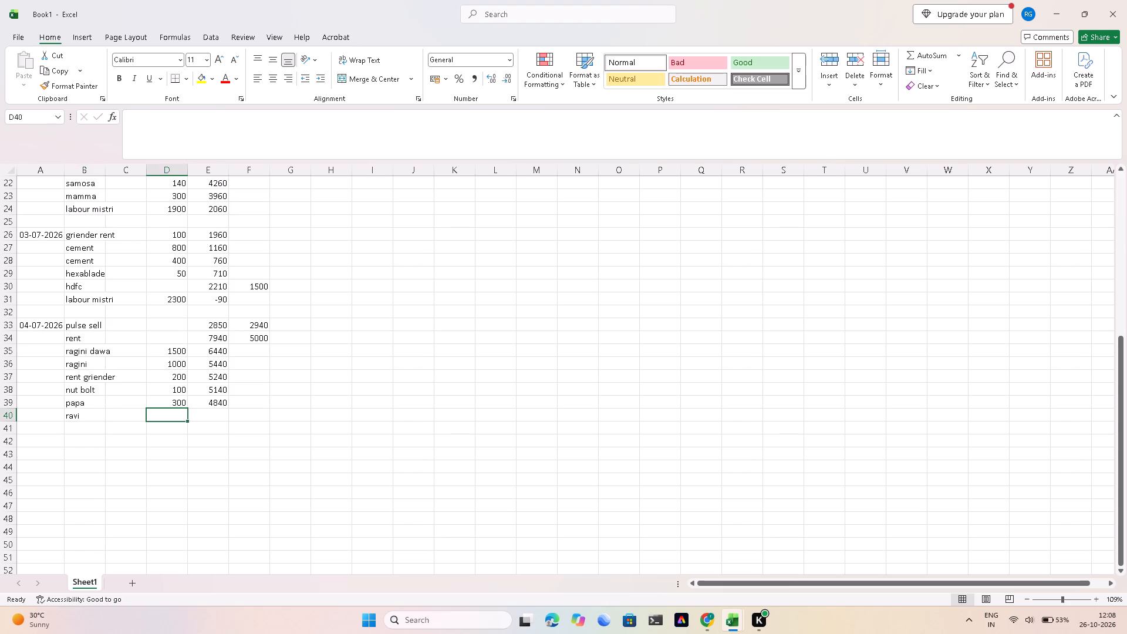
{"action": "type", "text": "40"}
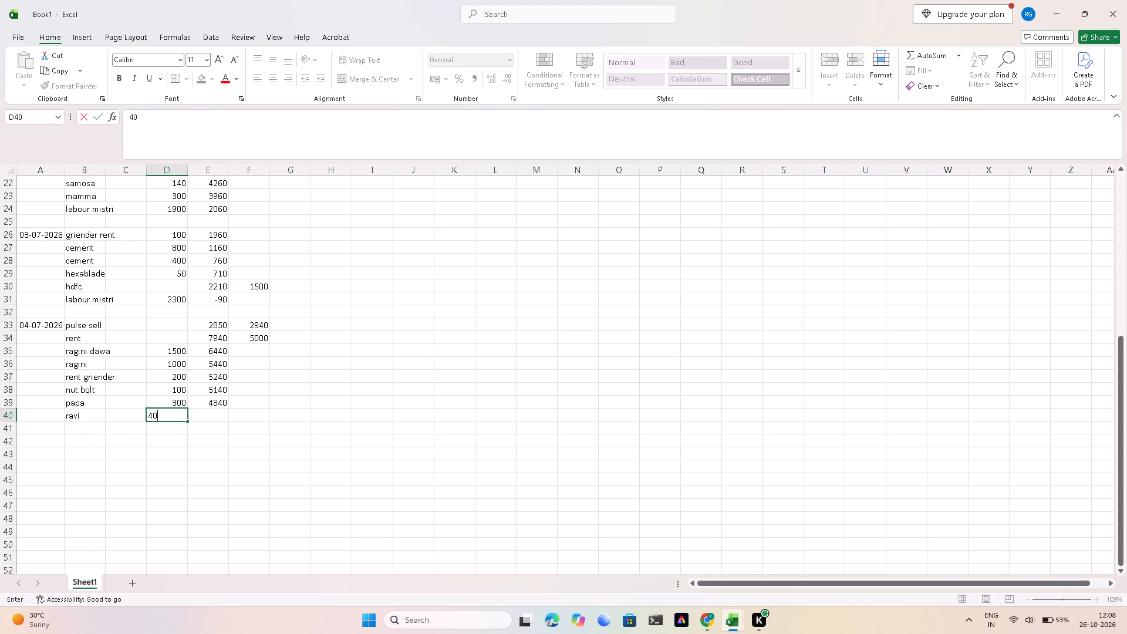
{"action": "left_click", "coordinate": [212, 416]}
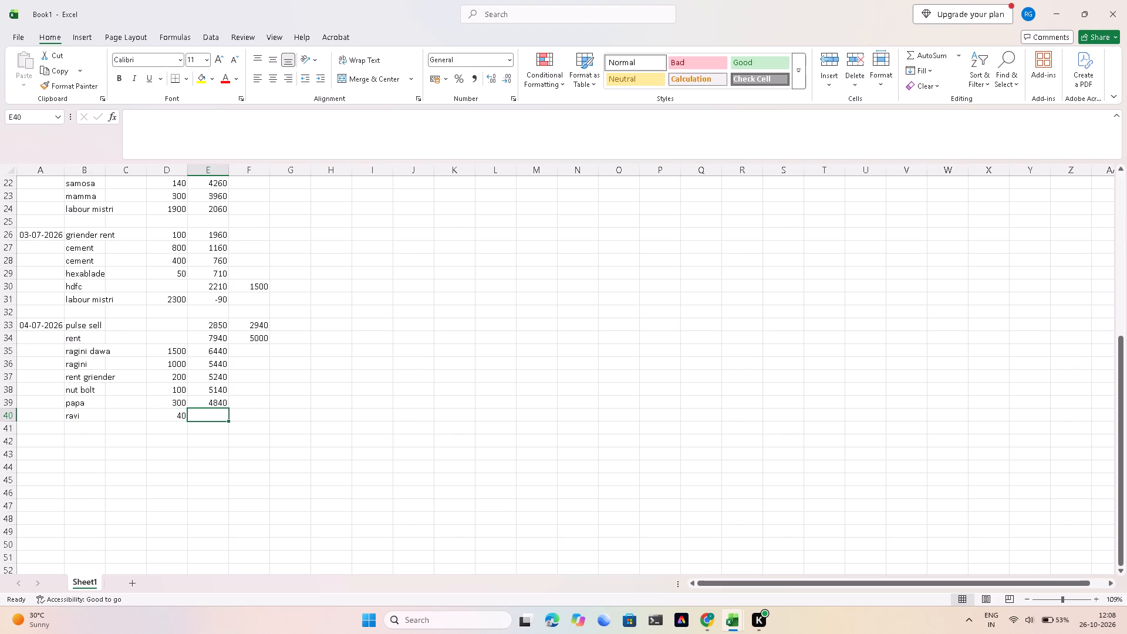
{"action": "type", "text": "4800"}
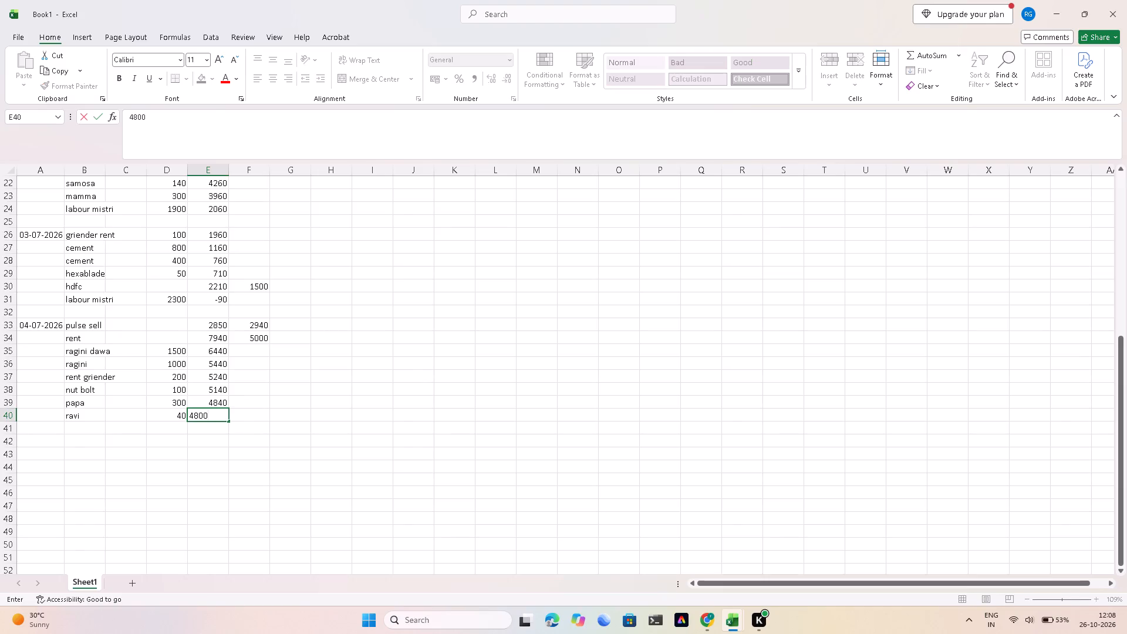
{"action": "key", "text": "Return"}
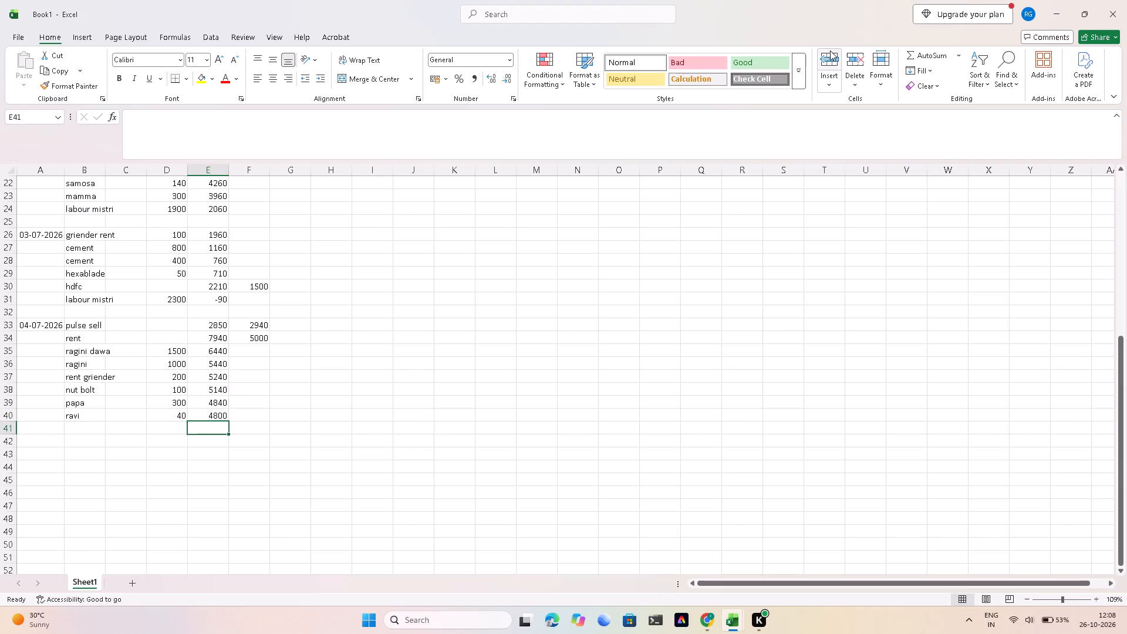
Save the workbook to the Desktop folder under the file name expance.
{"action": "key", "text": "ctrl+s"}
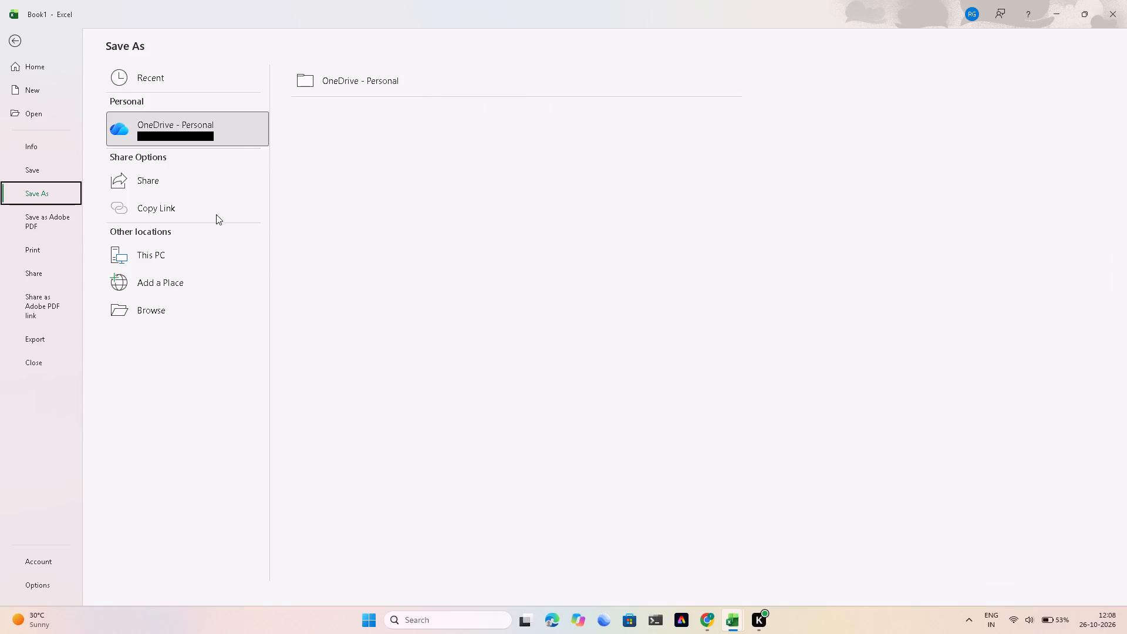
{"action": "left_click", "coordinate": [203, 246]}
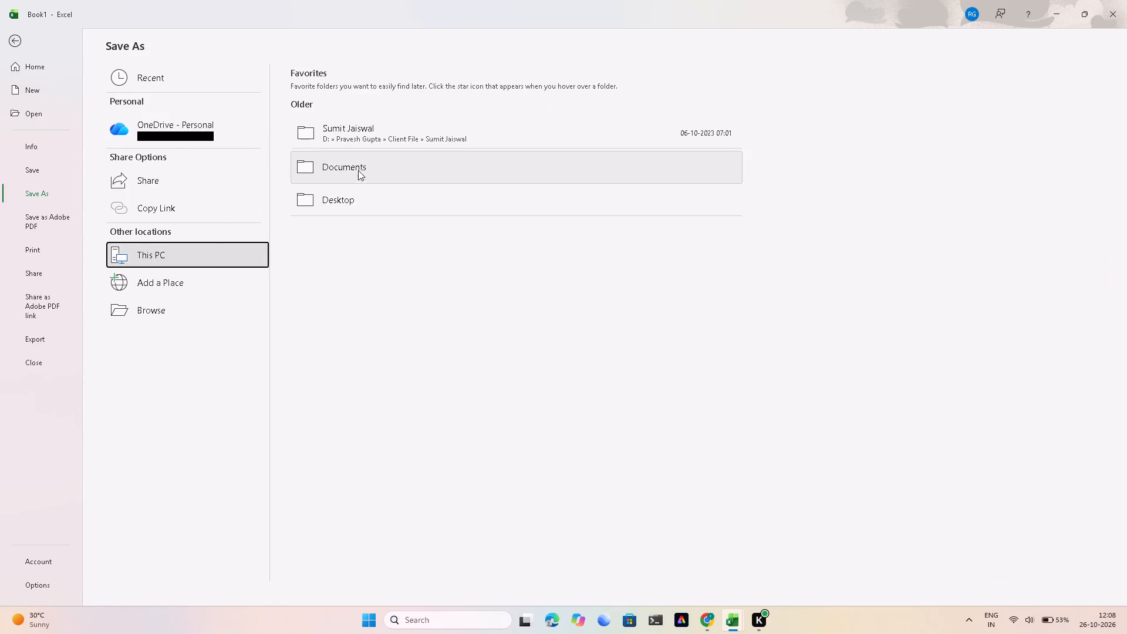
{"action": "left_click", "coordinate": [365, 198]}
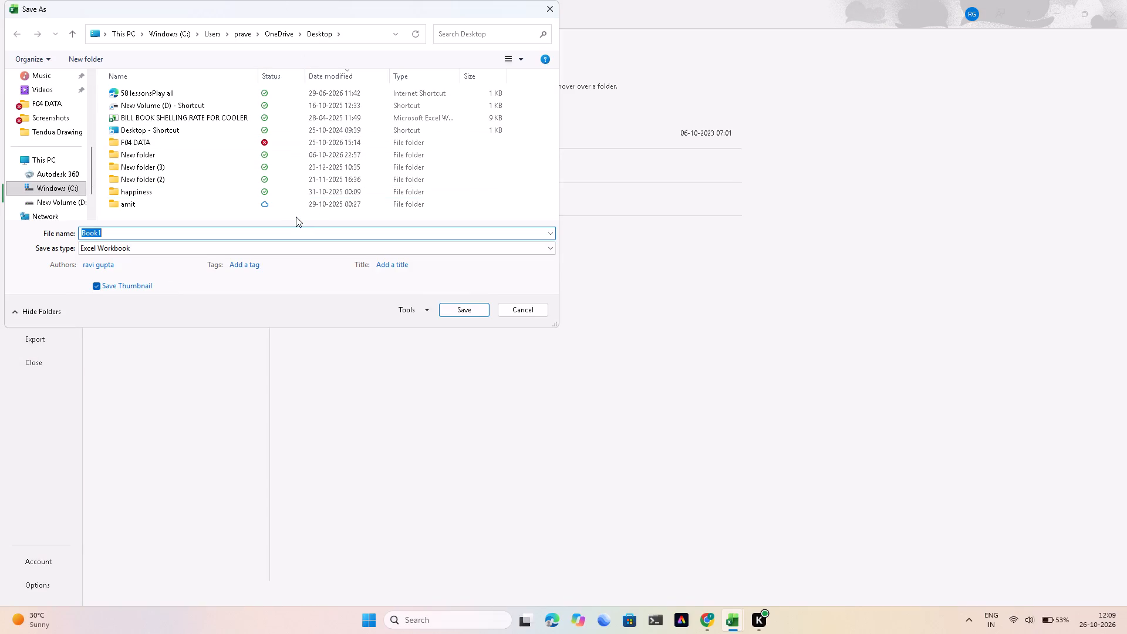
{"action": "left_click", "coordinate": [272, 235]}
{"action": "key", "text": "BackSpace"}
{"action": "key", "text": "BackSpace"}
{"action": "key", "text": "BackSpace"}
{"action": "key", "text": "BackSpace"}
{"action": "key", "text": "BackSpace"}
{"action": "key", "text": "BackSpace"}
{"action": "key", "text": "BackSpace"}
{"action": "key", "text": "BackSpace"}
{"action": "key", "text": "BackSpace"}
{"action": "key", "text": "BackSpace"}
{"action": "key", "text": "BackSpace"}
{"action": "key", "text": "BackSpace"}
{"action": "key", "text": "BackSpace"}
{"action": "key", "text": "BackSpace"}
{"action": "type", "text": "exx"}
{"action": "key", "text": "BackSpace"}
{"action": "key", "text": "n"}
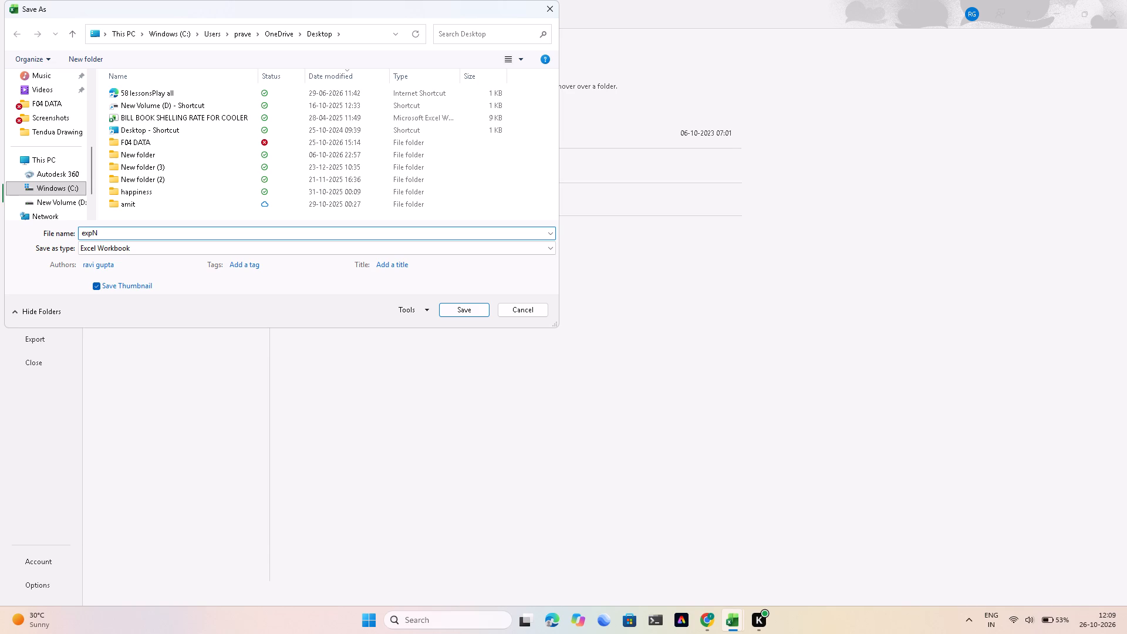
{"action": "key", "text": "BackSpace"}
{"action": "type", "text": "ance"}
{"action": "key", "text": "Return"}
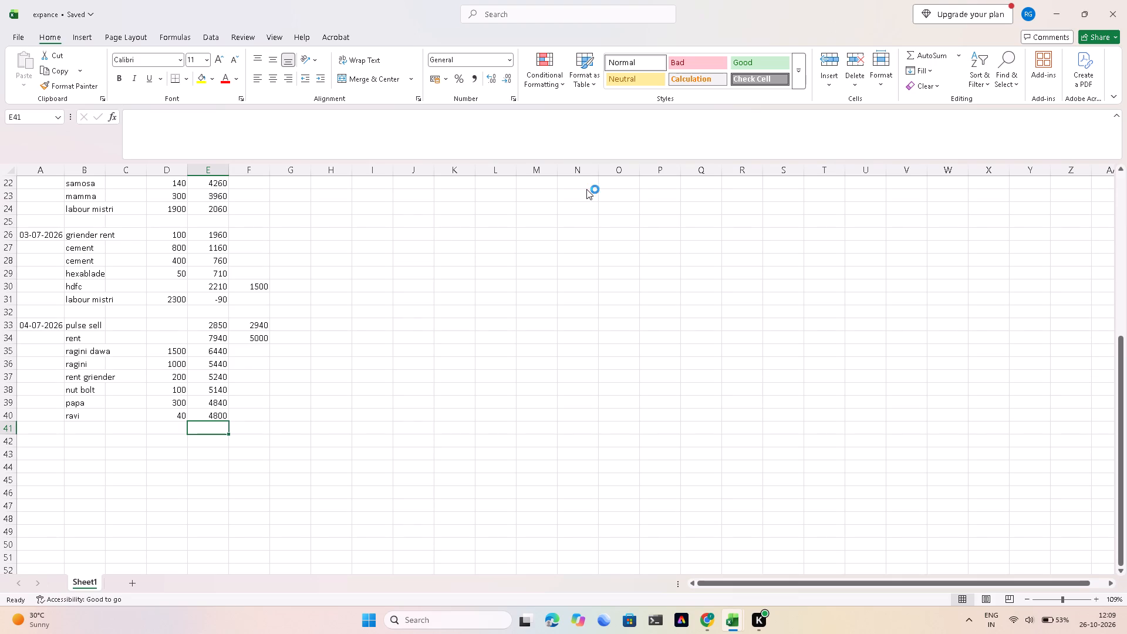
Close the saved expance workbook.
{"action": "left_click", "coordinate": [1126, 0]}
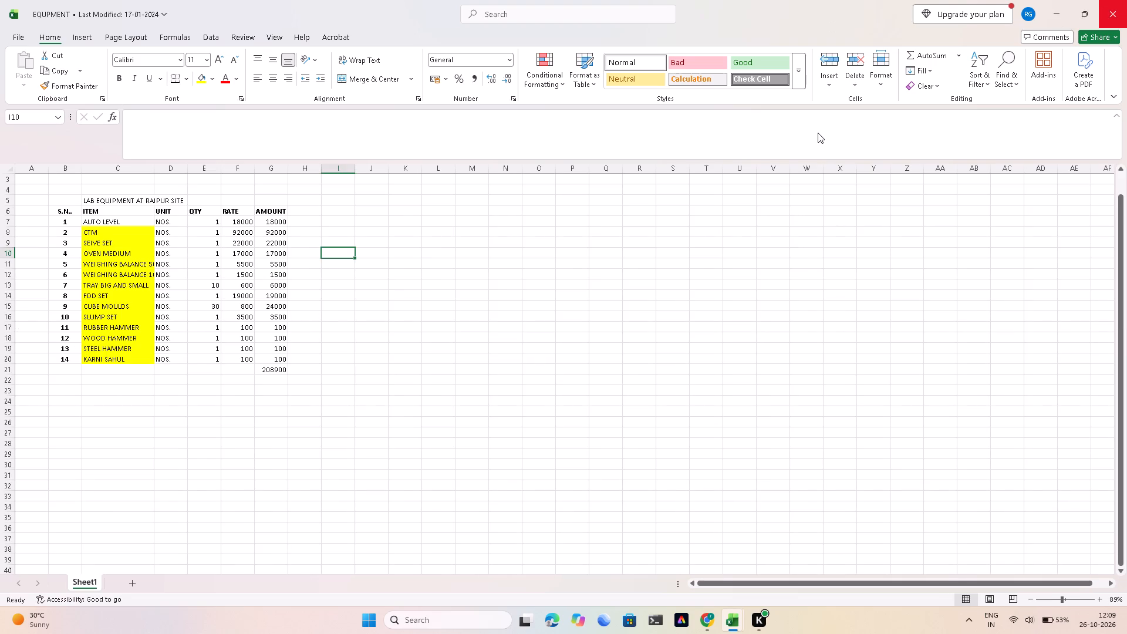